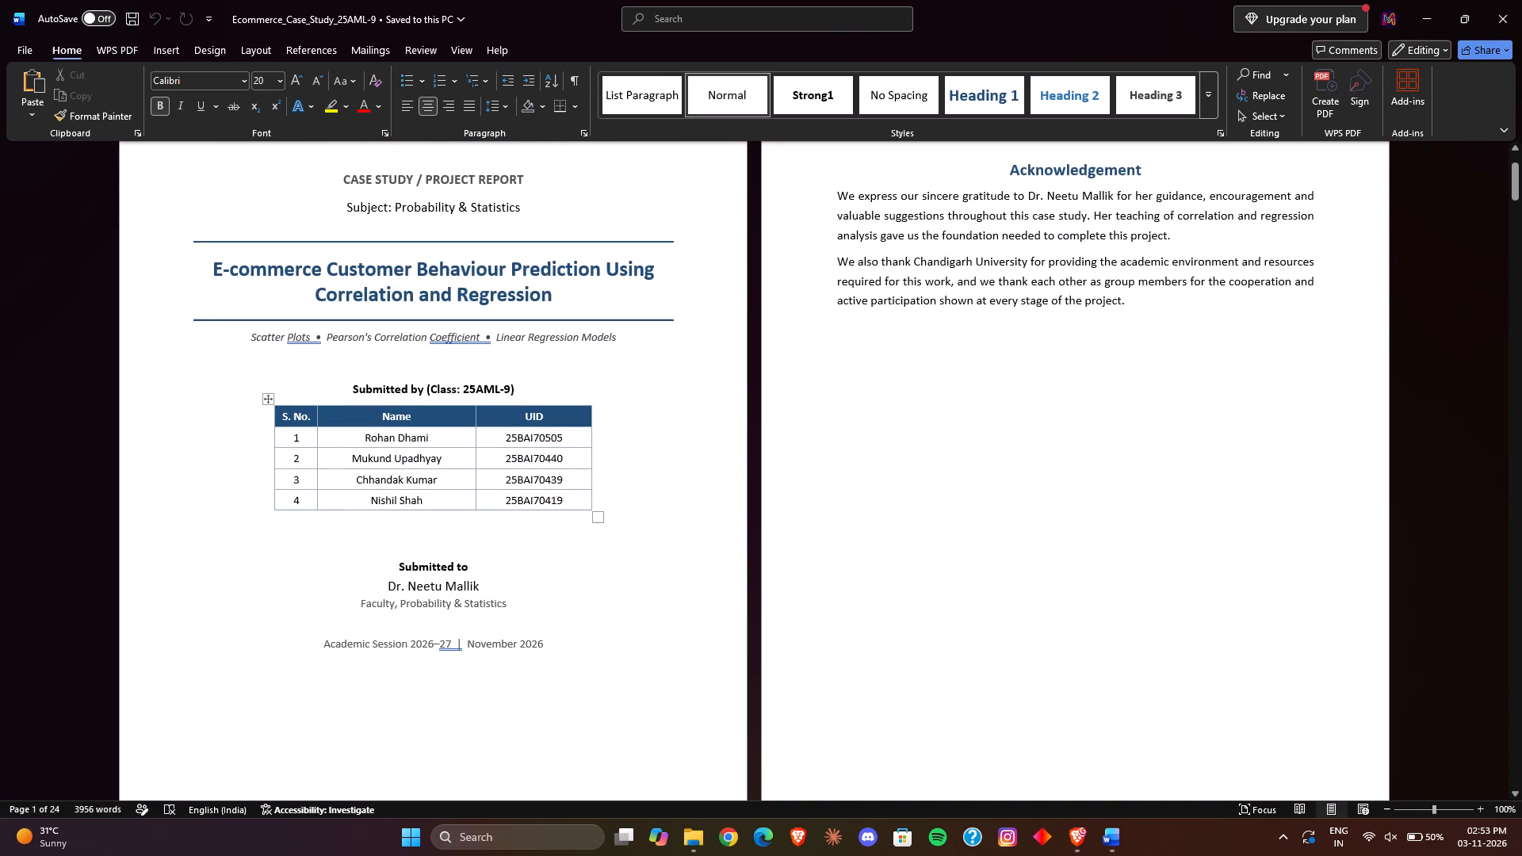
Delete the Certificate entry, including its page number, from the Table of Contents.
{"action": "scroll", "coordinate": [416, 433], "scroll_direction": "down", "scroll_amount": 1, "text": "ctrl"}
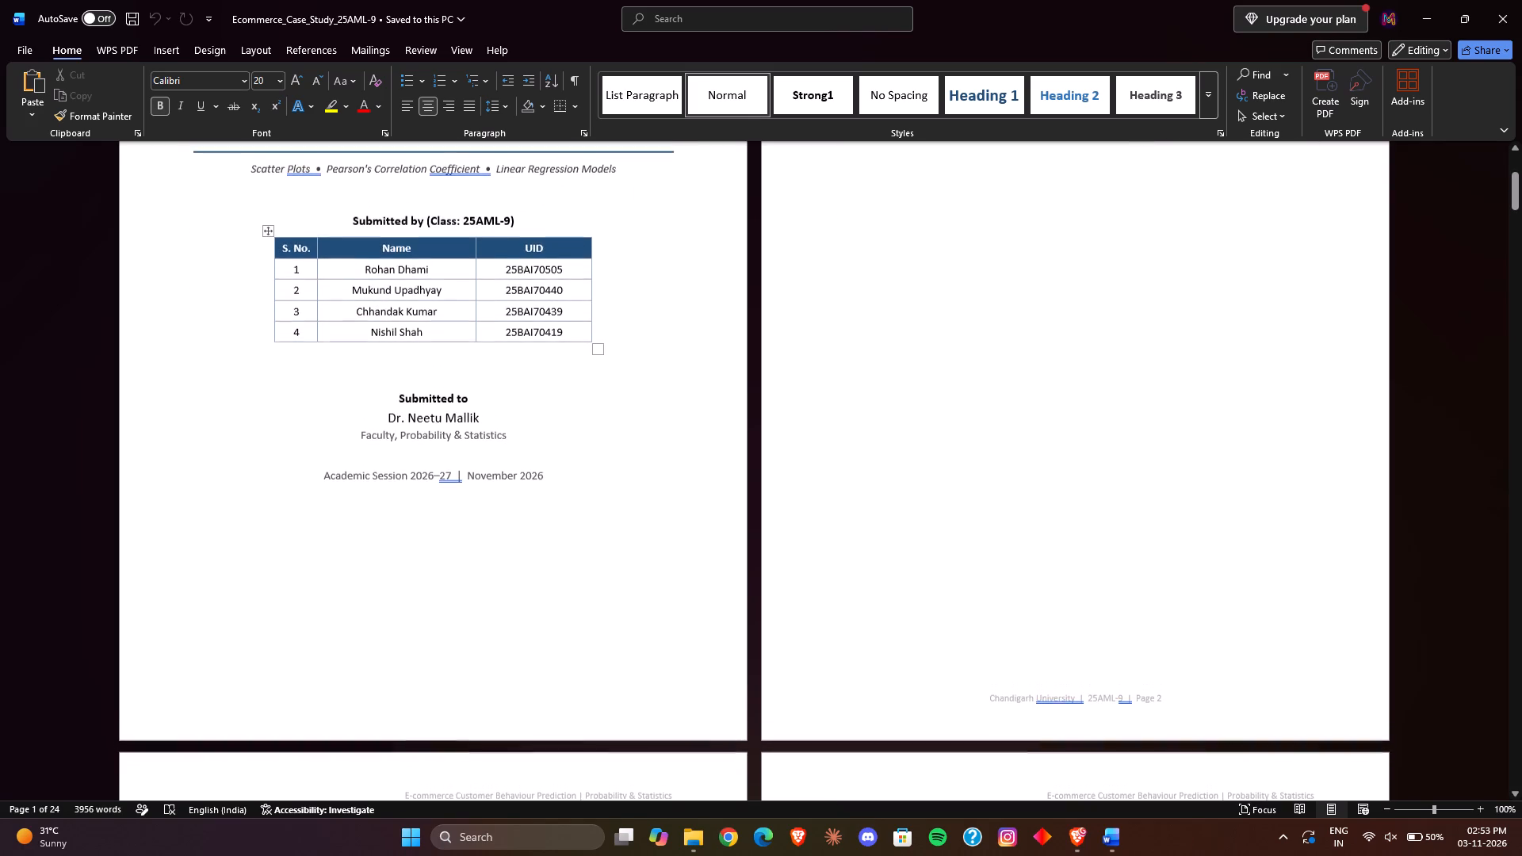
{"action": "scroll", "coordinate": [416, 433], "scroll_direction": "down", "scroll_amount": 1, "text": "ctrl"}
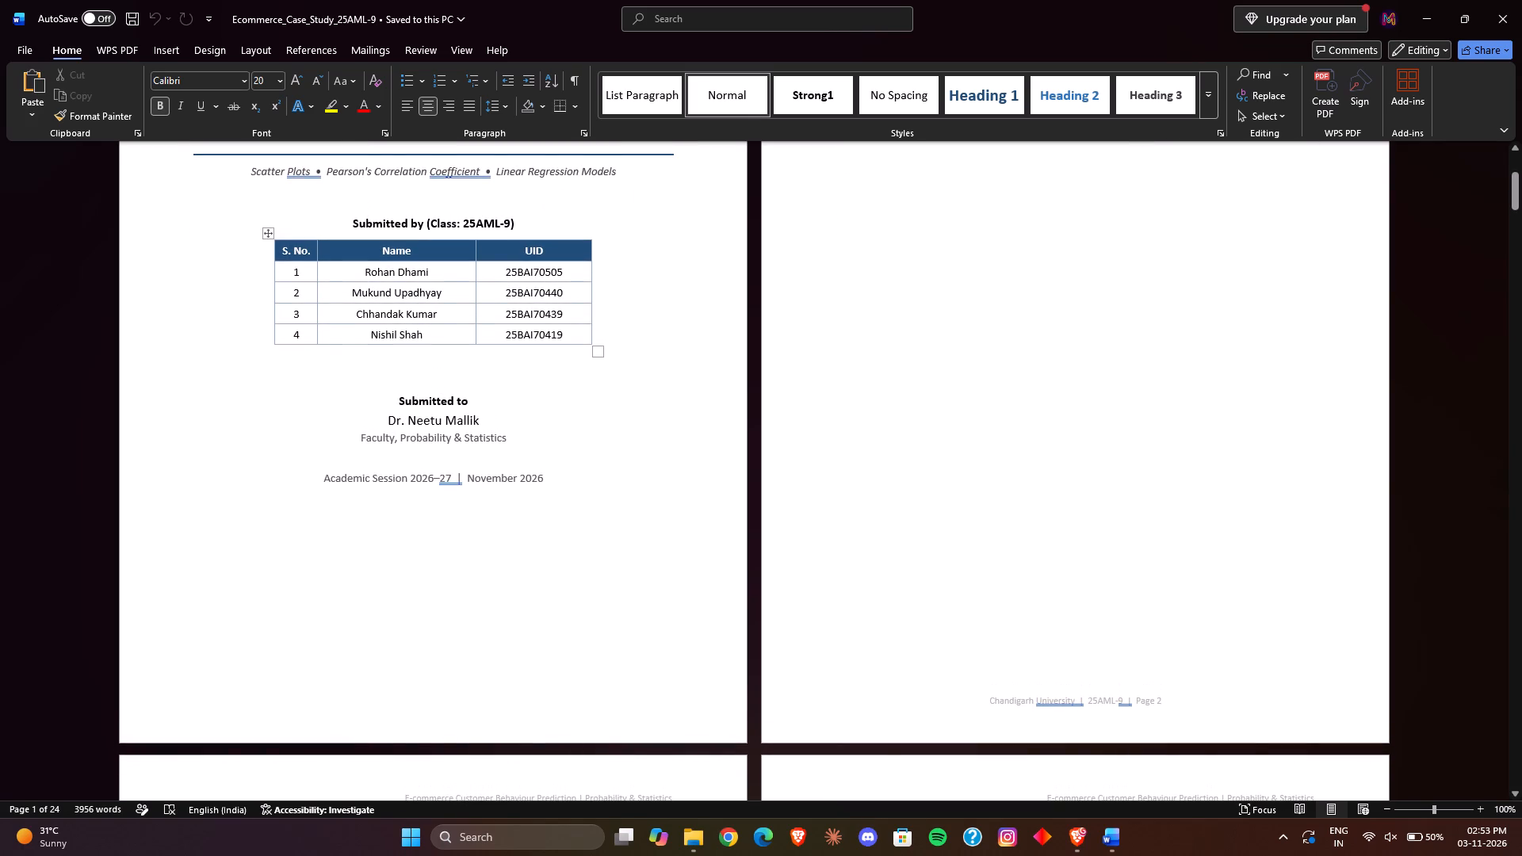
{"action": "scroll", "coordinate": [411, 460], "scroll_direction": "down", "scroll_amount": 3, "text": "ctrl"}
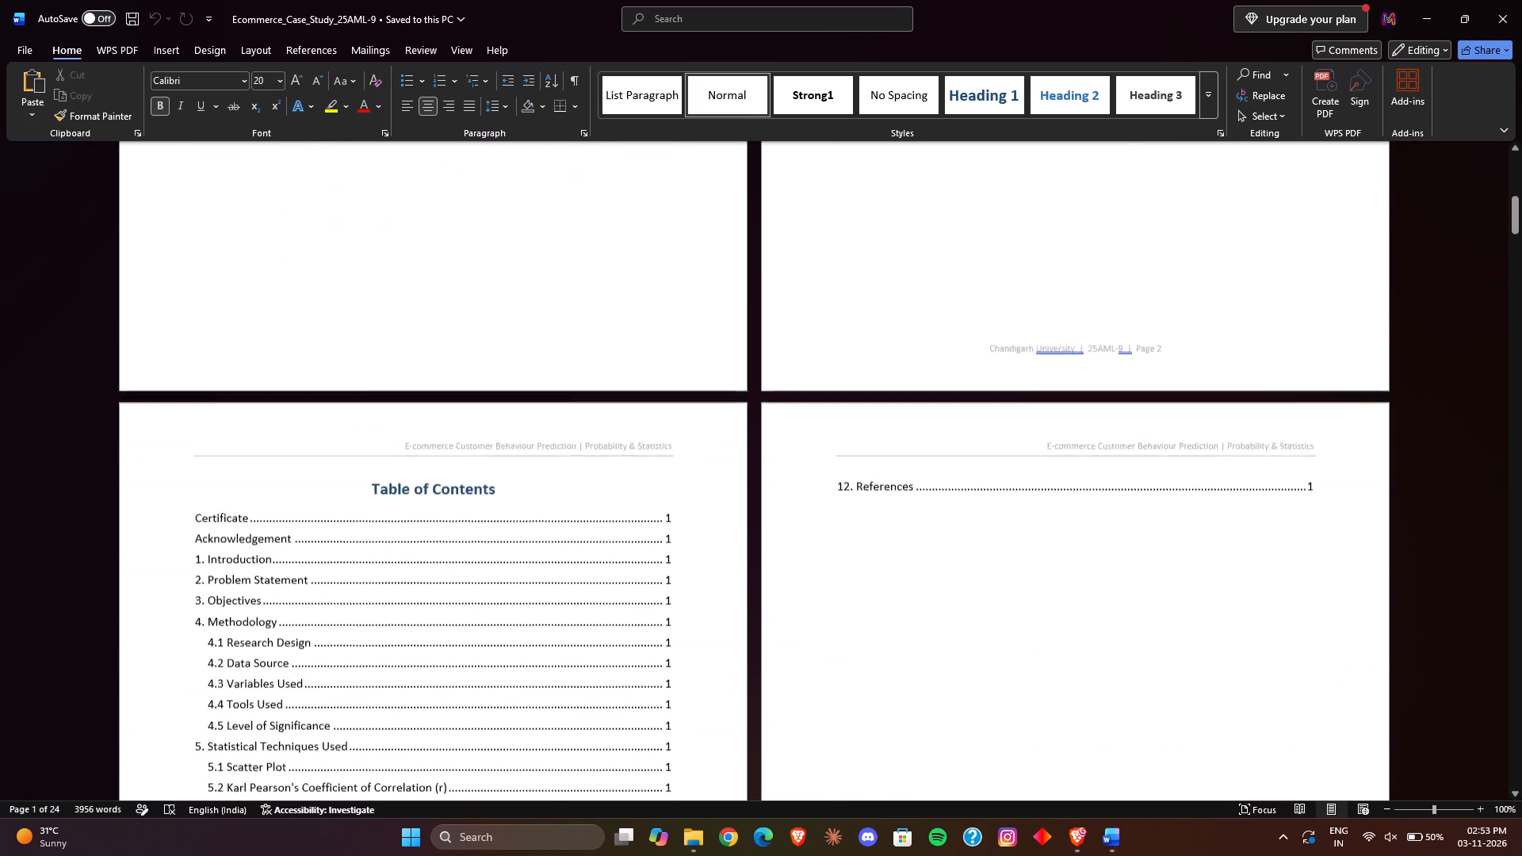
{"action": "scroll", "coordinate": [411, 460], "scroll_direction": "down", "scroll_amount": 3, "text": "ctrl"}
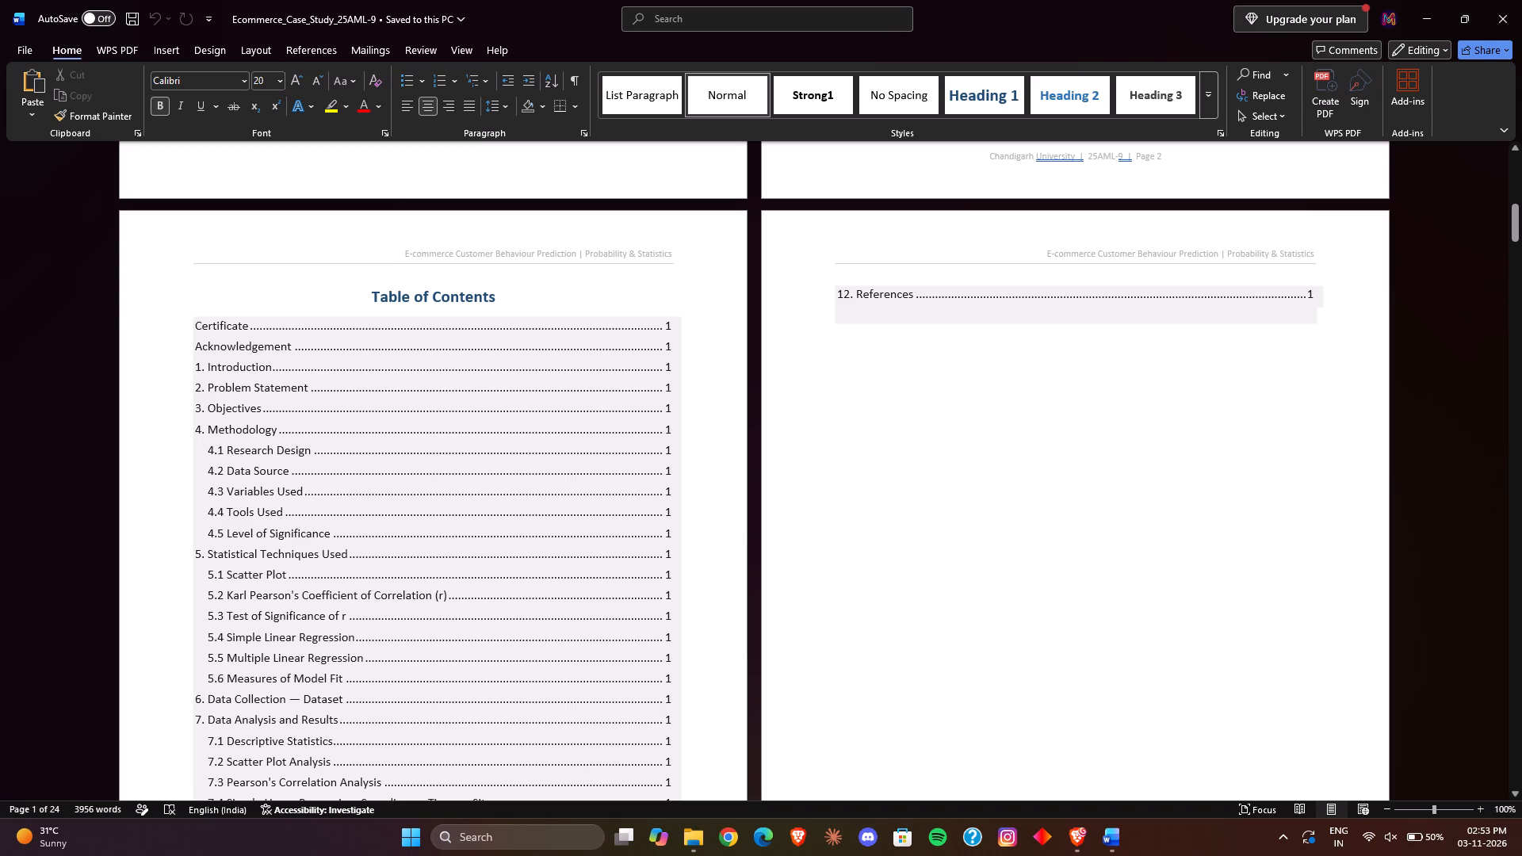
{"action": "left_click_drag", "start_coordinate": [671, 323], "coordinate": [390, 348], "text": "ctrl"}
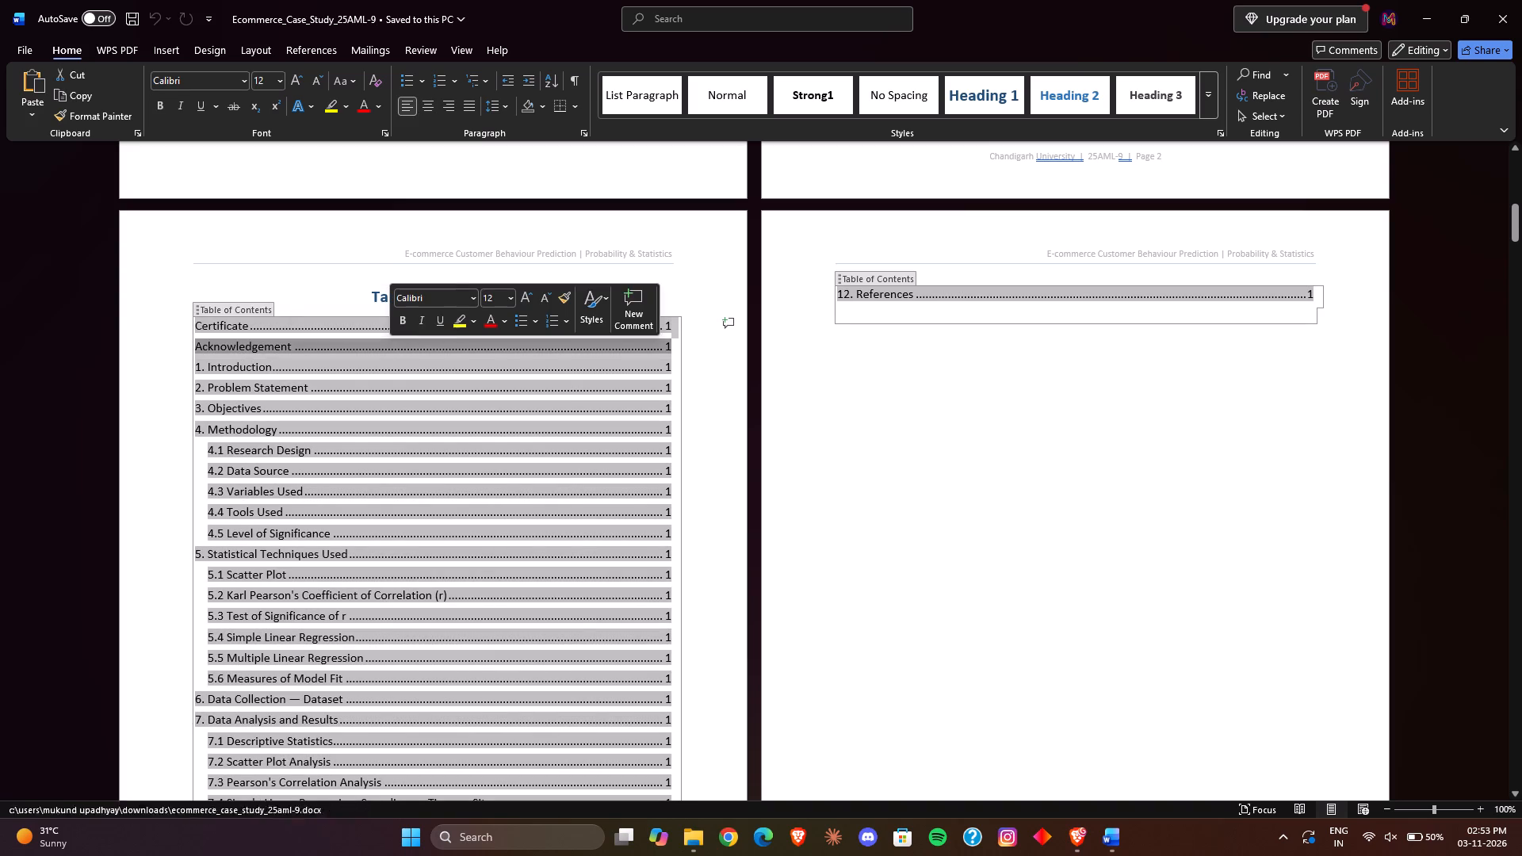
{"action": "left_click", "coordinate": [708, 329], "text": "ctrl"}
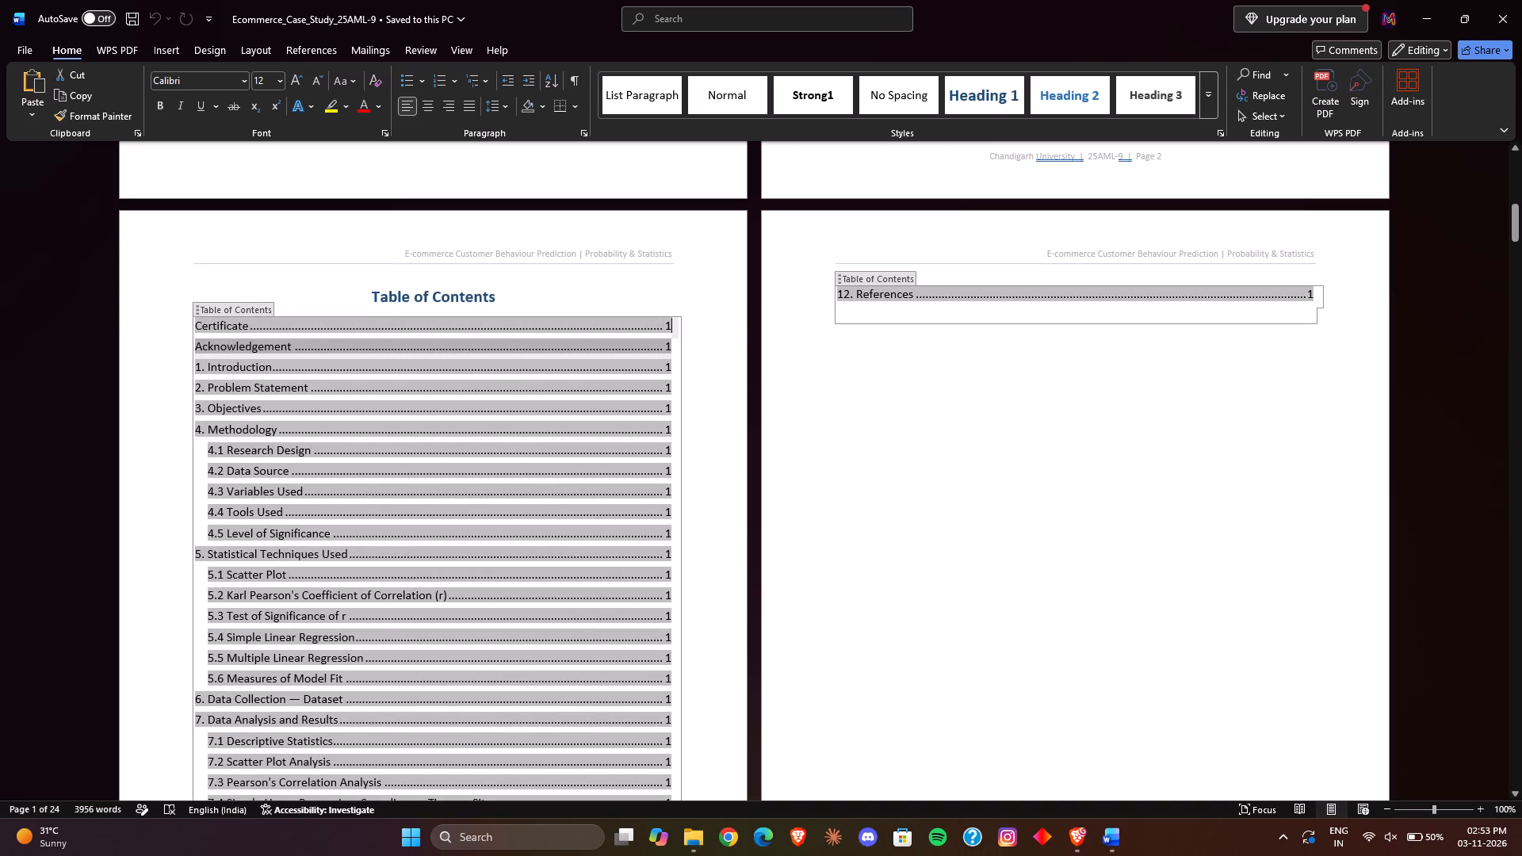
{"action": "key", "text": "BackSpace"}
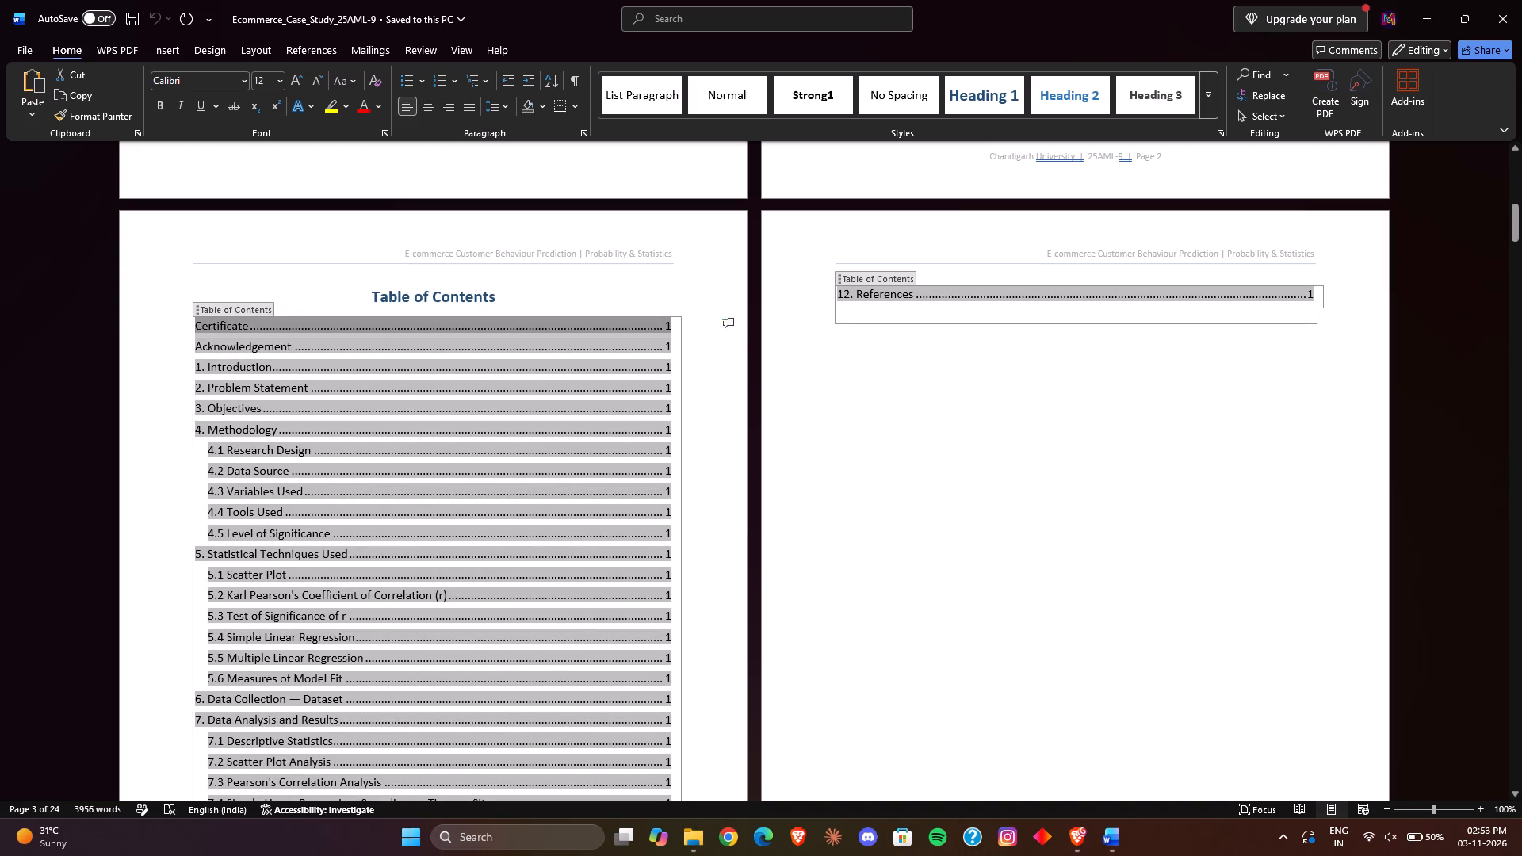
{"action": "key", "text": "BackSpace"}
{"action": "key", "text": "BackSpace"}
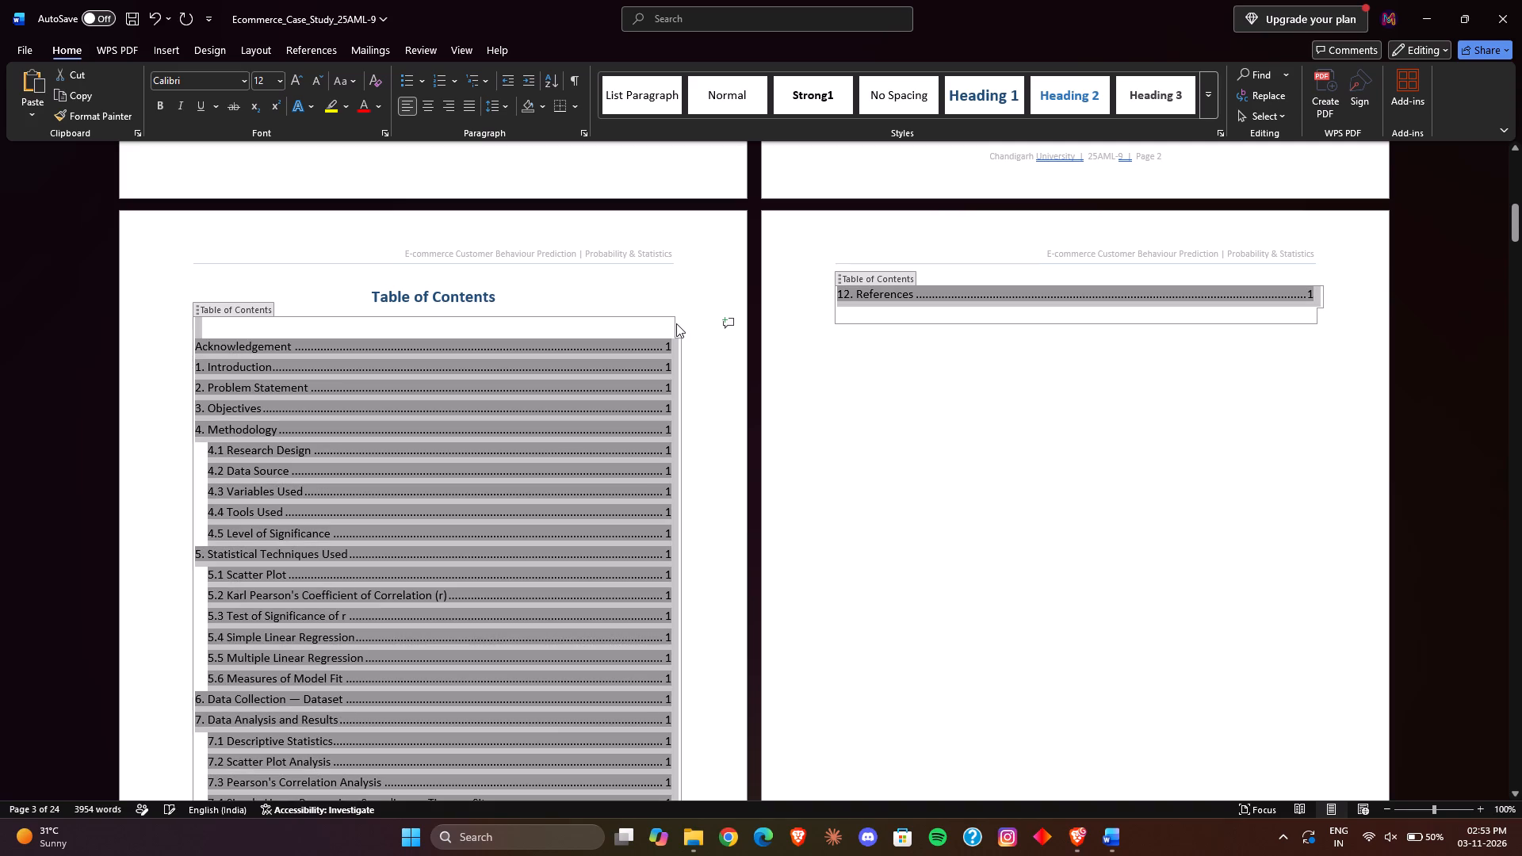
Select the whole Table of Contents block, starting from the blank line above the Acknowledgement entry.
{"action": "left_click", "coordinate": [649, 331], "text": "ctrl"}
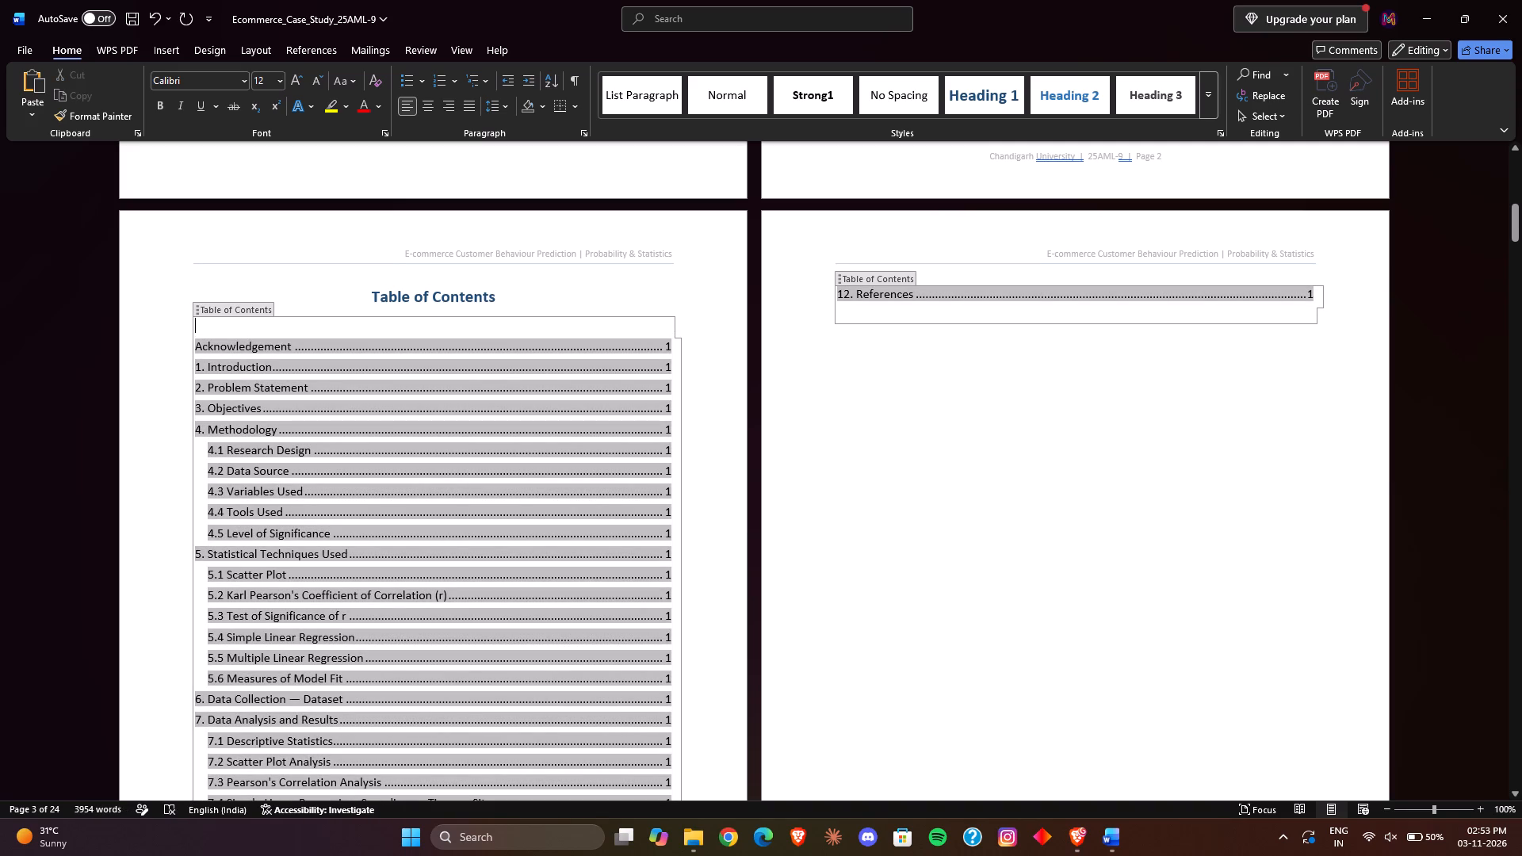
{"action": "left_click", "coordinate": [208, 313], "text": "ctrl"}
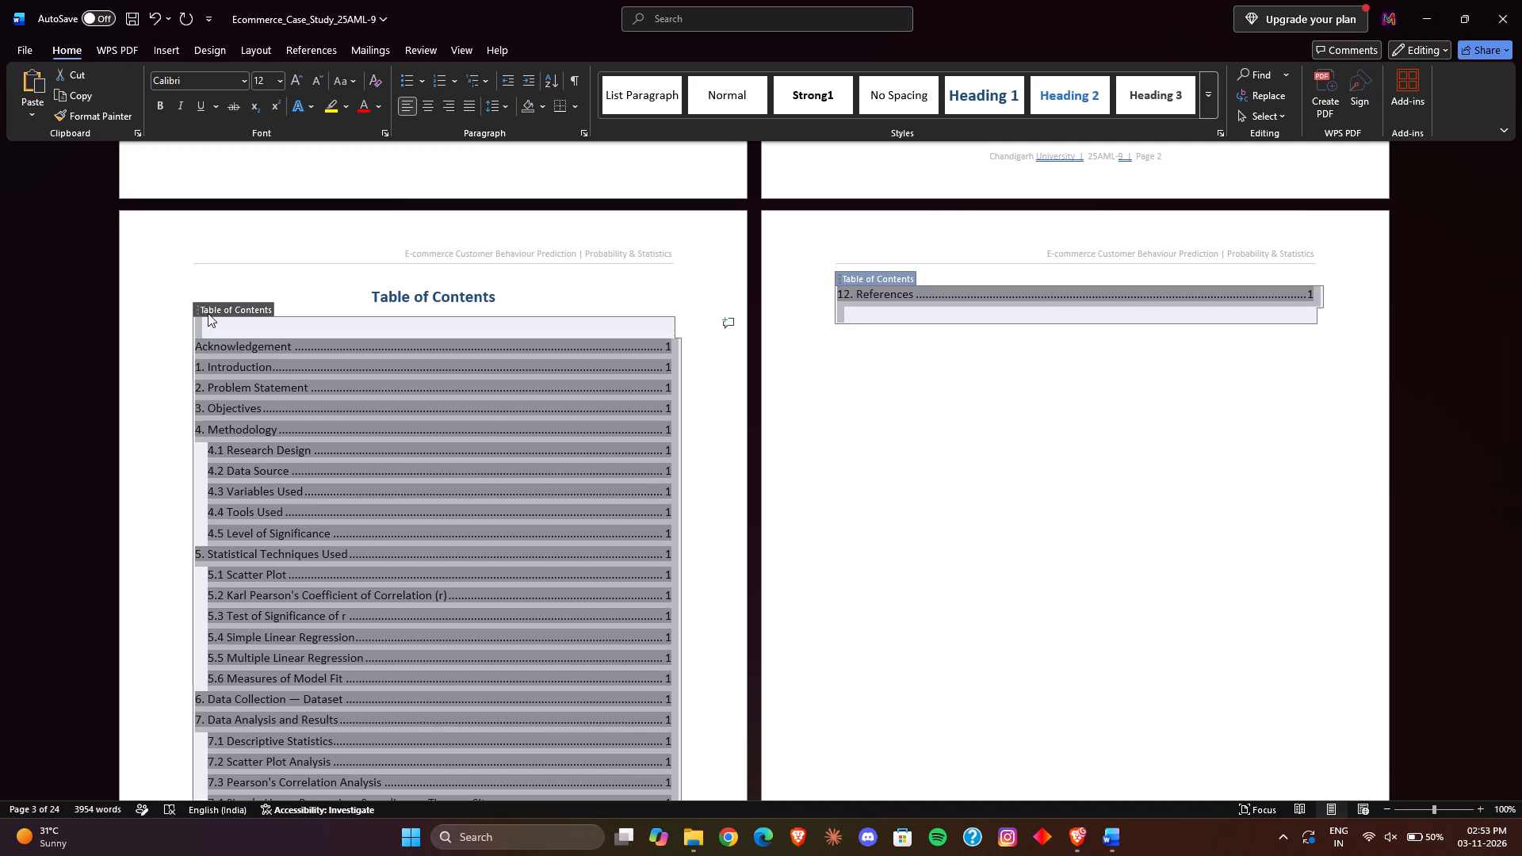
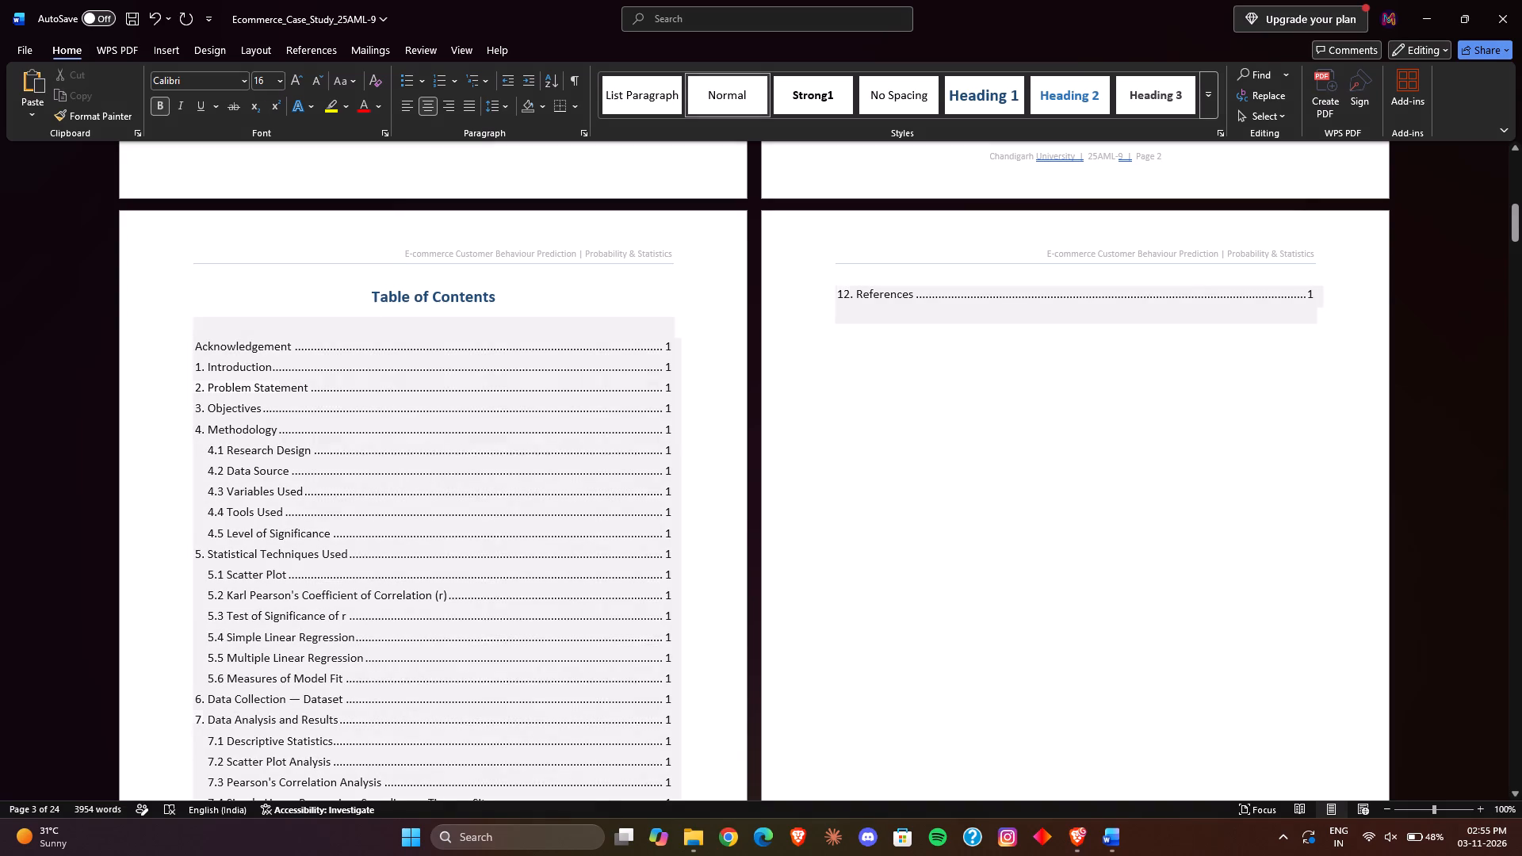
Remove the blank line above the Acknowledgement entry in the Table of Contents.
{"action": "left_click", "coordinate": [277, 334], "text": "ctrl"}
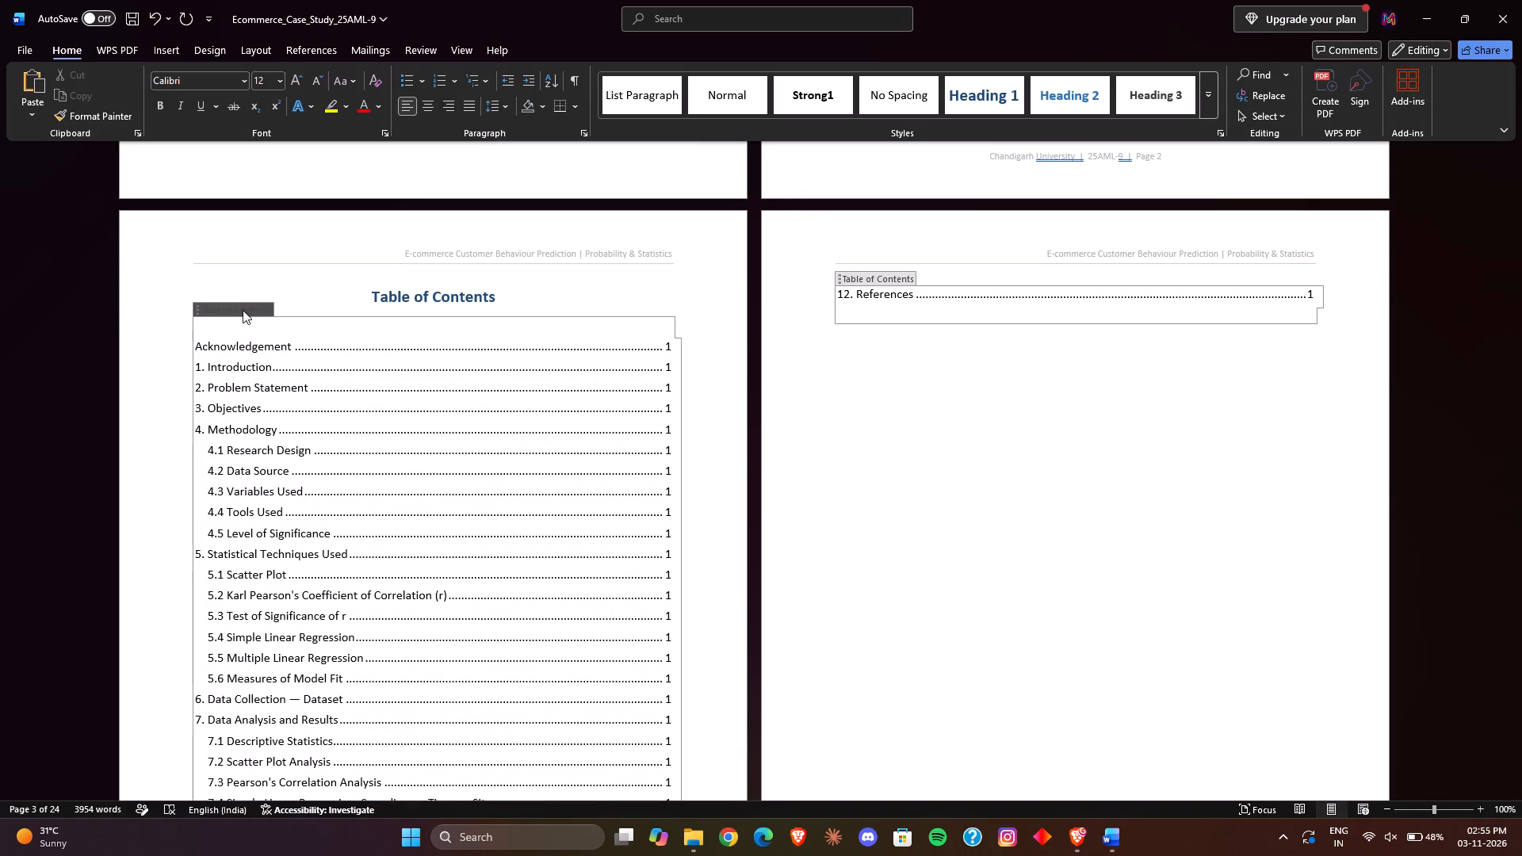
{"action": "left_click", "coordinate": [195, 305], "text": "ctrl"}
{"action": "double_click", "coordinate": [212, 314], "text": "ctrl"}
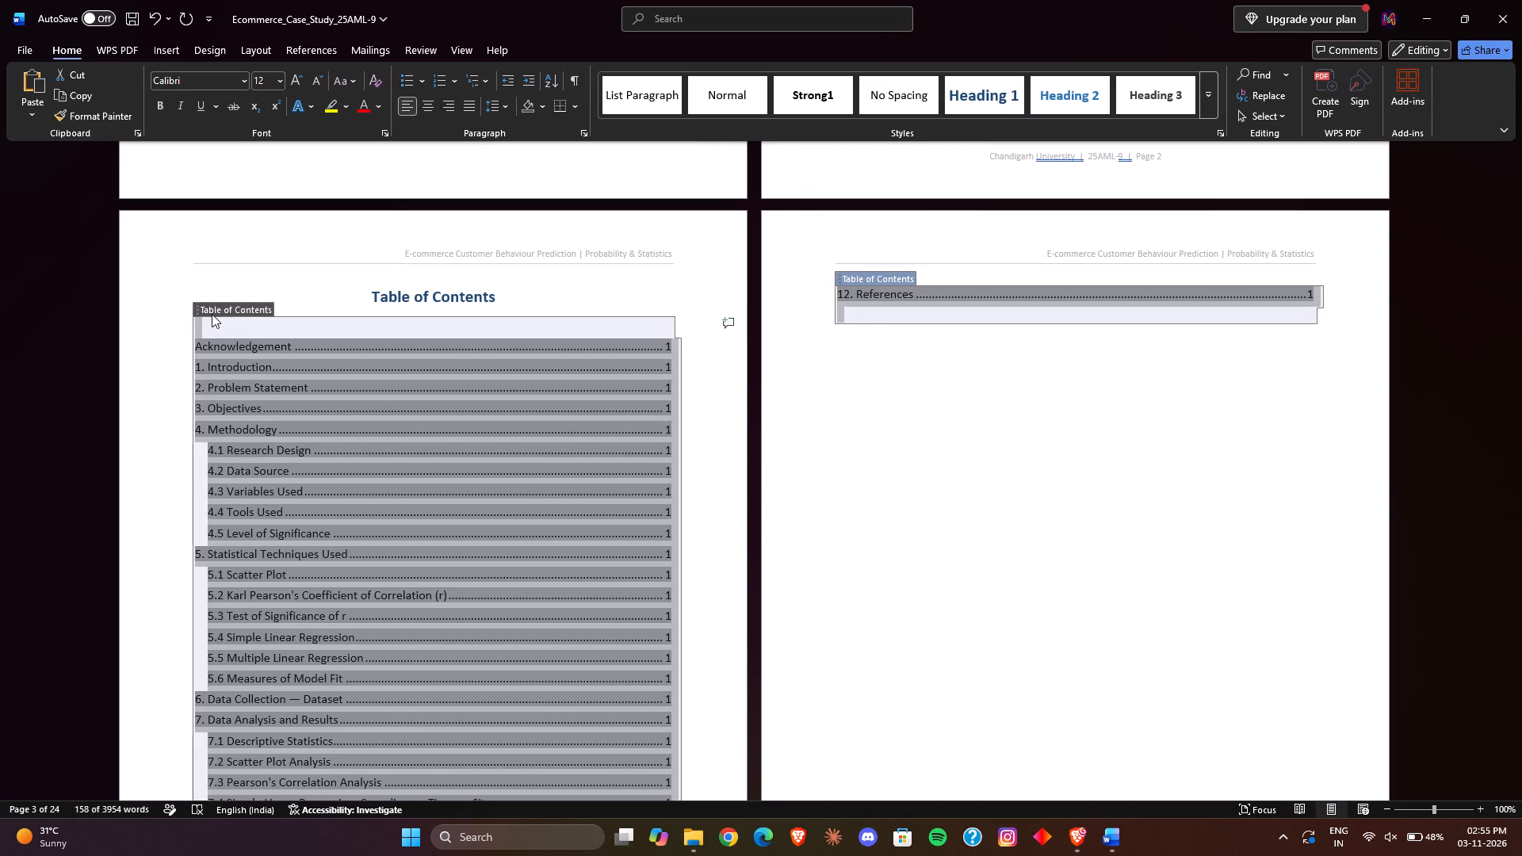
{"action": "left_click", "coordinate": [258, 350], "text": "ctrl"}
{"action": "left_click", "coordinate": [258, 350], "text": "ctrl"}
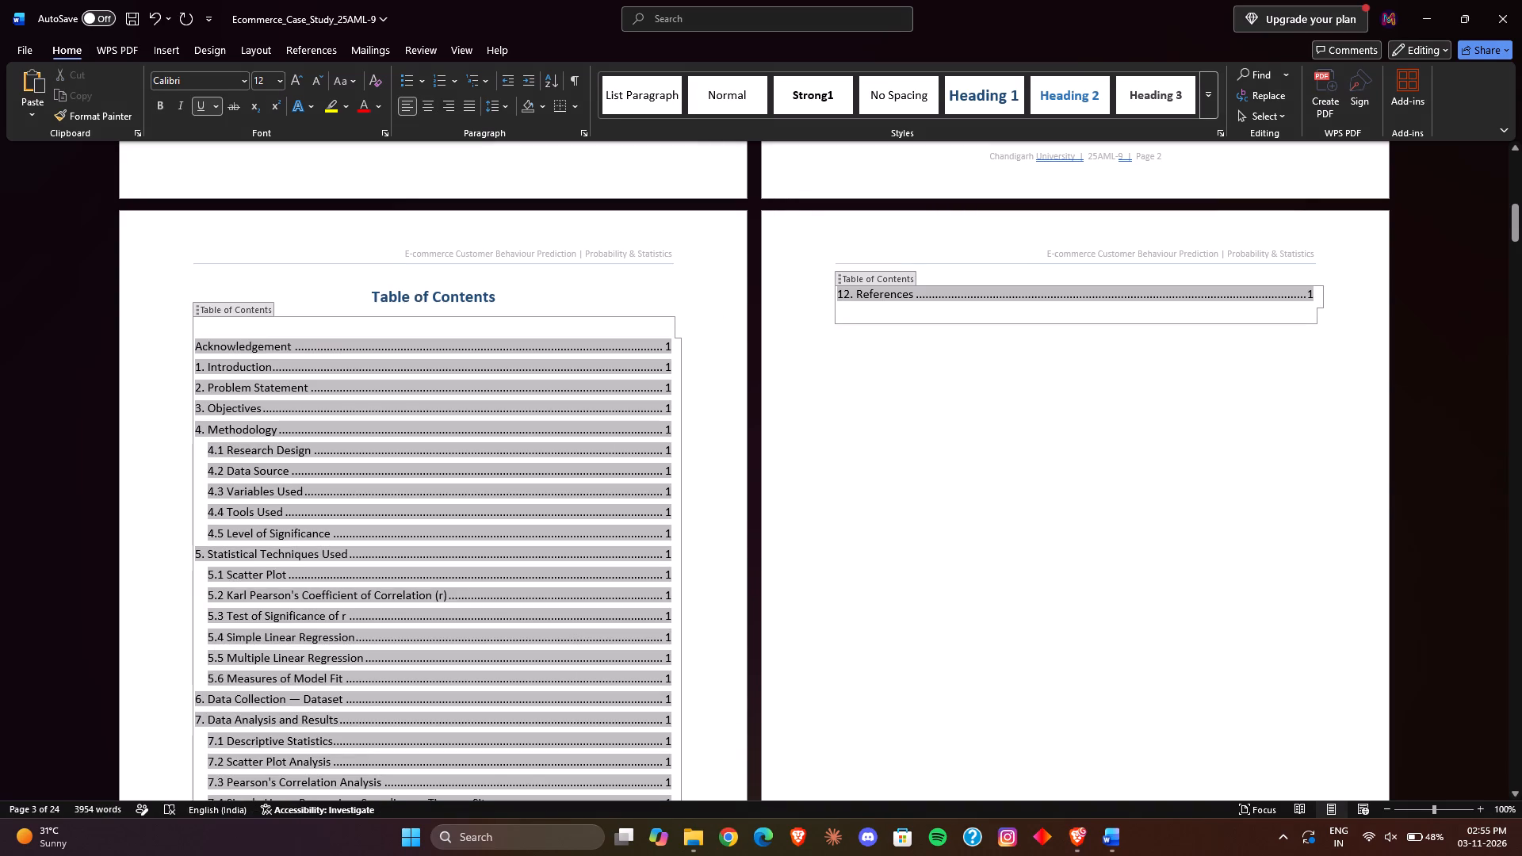
{"action": "left_click", "coordinate": [292, 347], "text": "ctrl"}
{"action": "left_click", "coordinate": [201, 331], "text": "ctrl"}
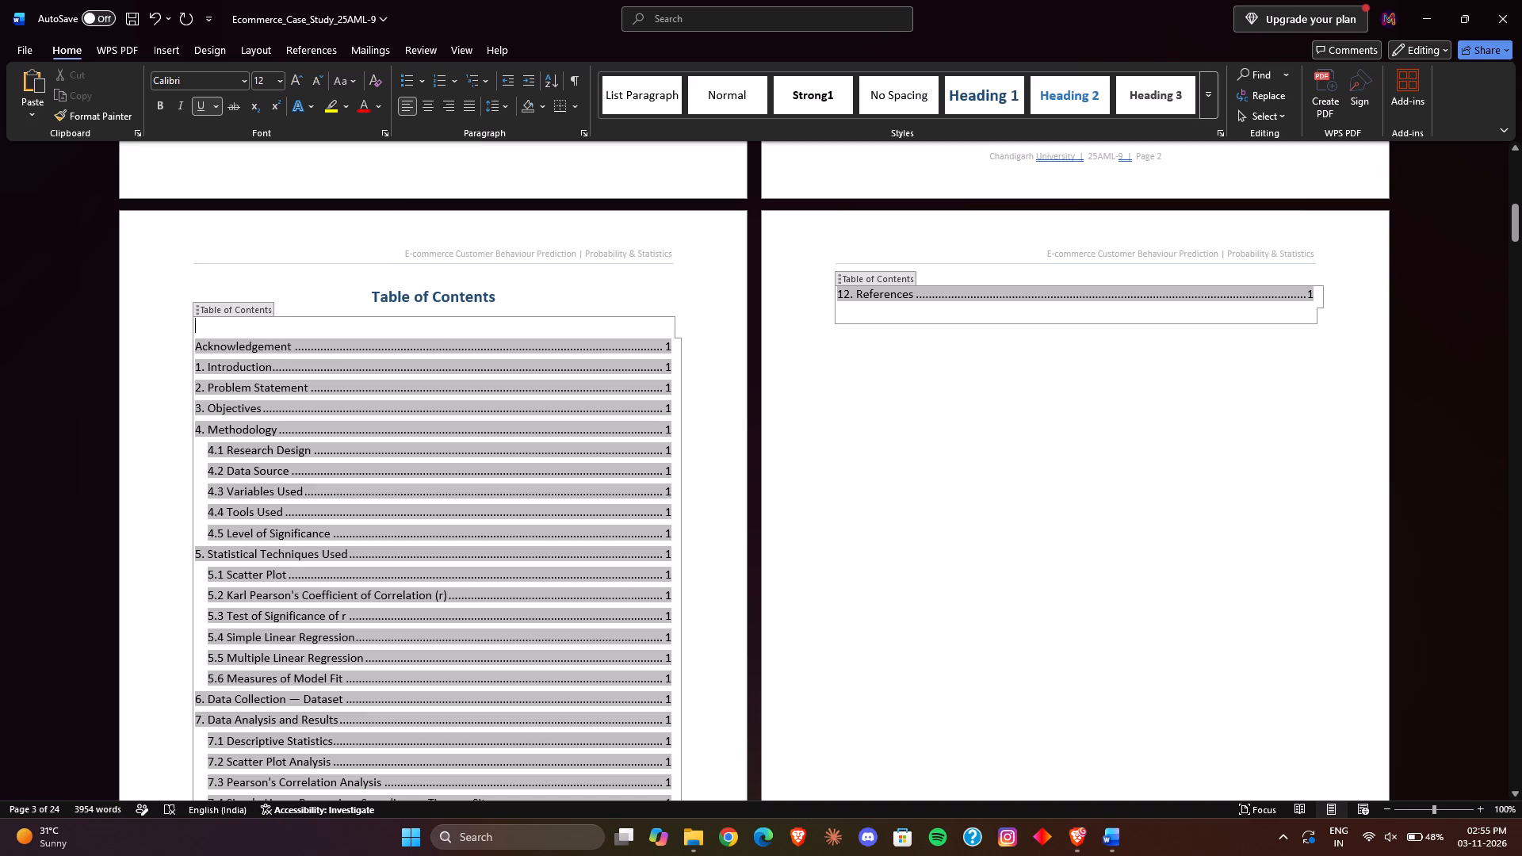
{"action": "key", "text": "BackSpace"}
{"action": "key", "text": "BackSpace"}
{"action": "key", "text": "BackSpace"}
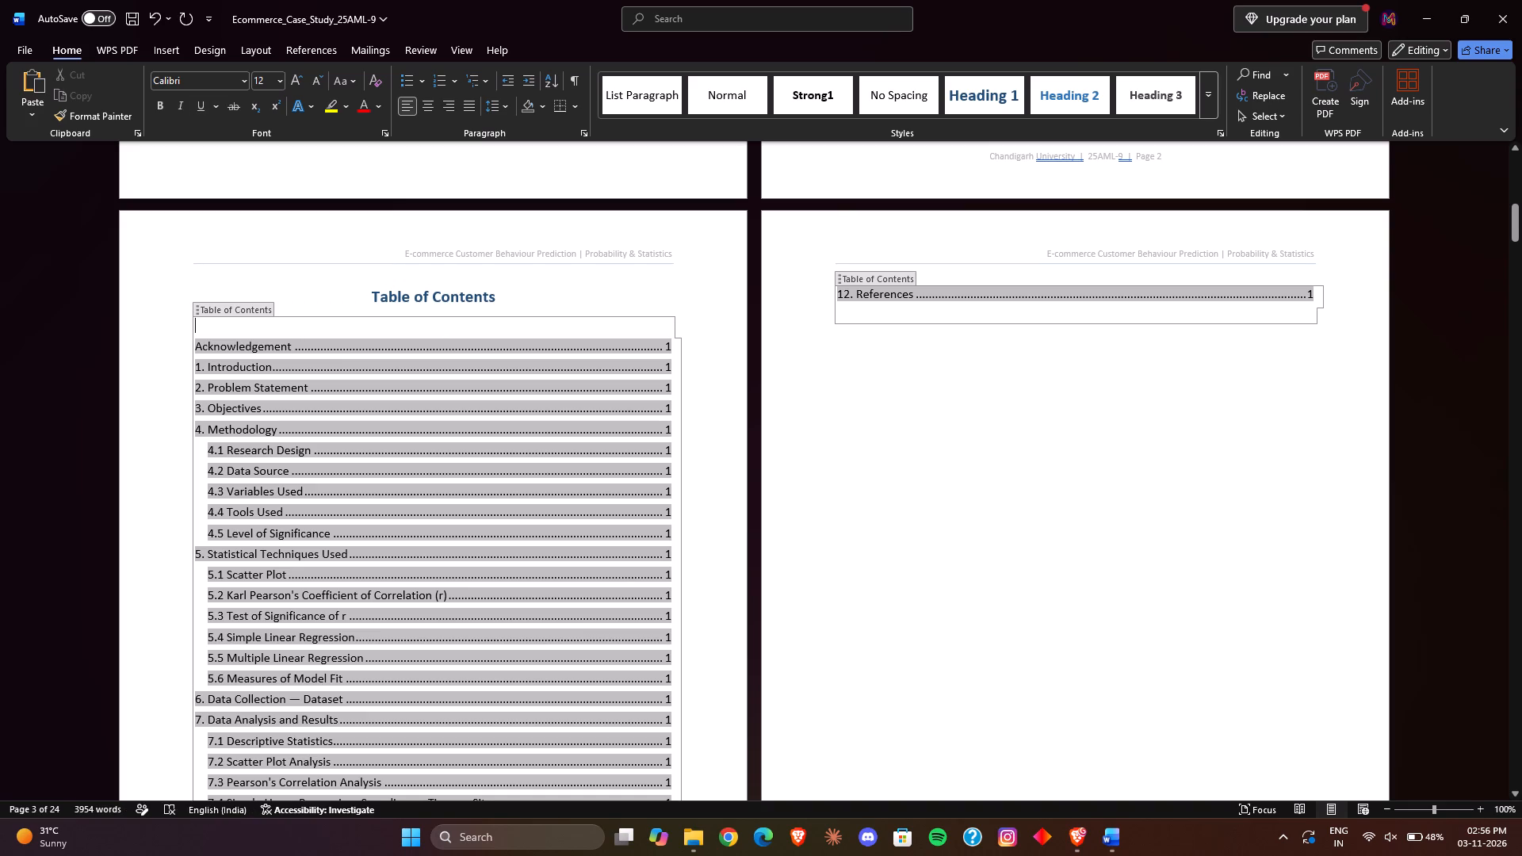
{"action": "left_click", "coordinate": [195, 342], "text": "ctrl"}
{"action": "key", "text": "BackSpace"}
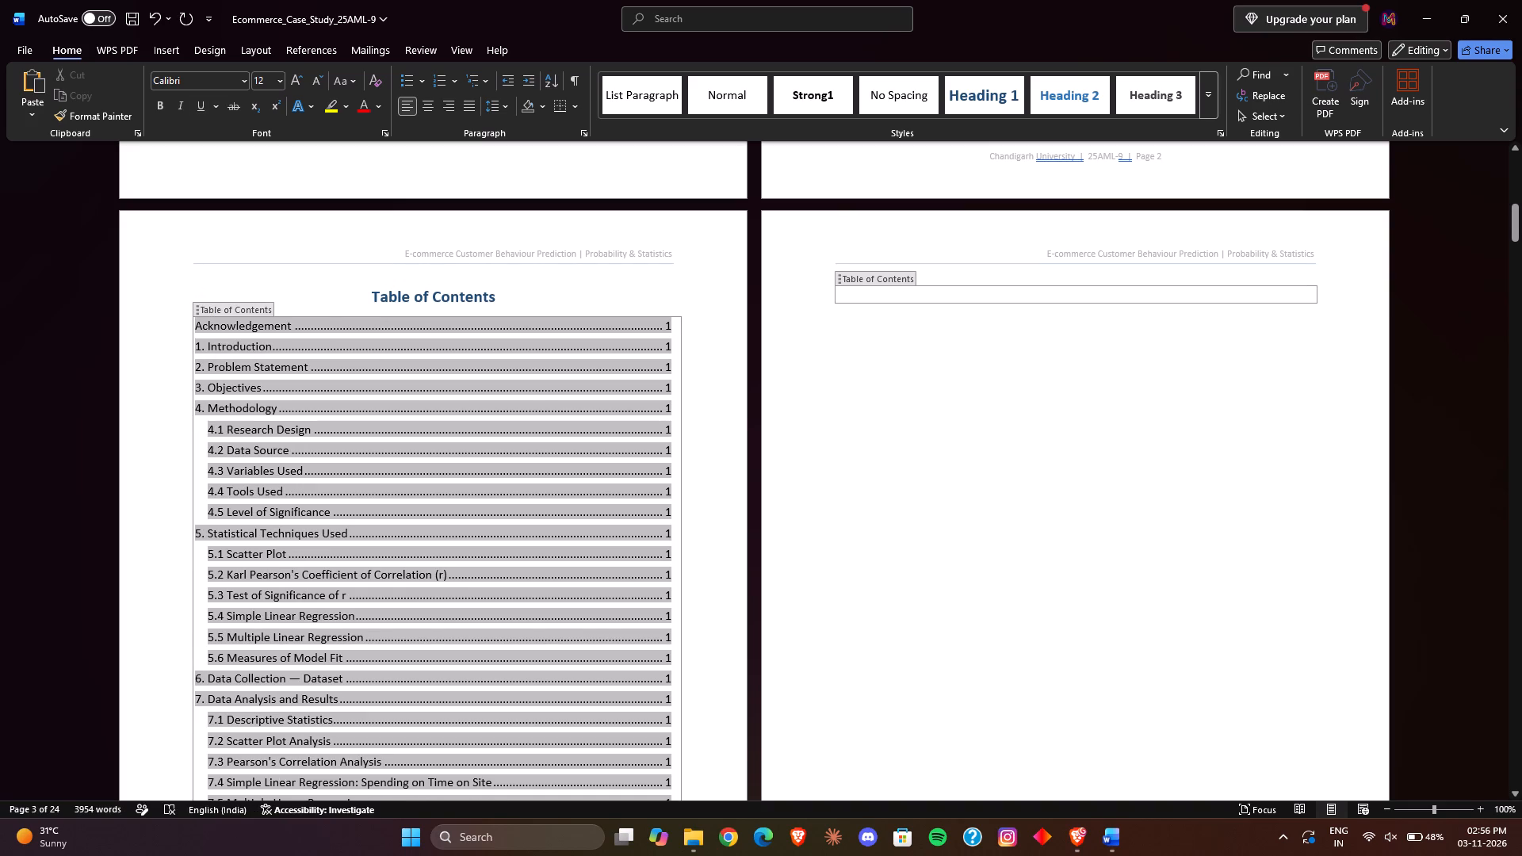
Review the cover page, the Acknowledgement page and the Table of Contents entries with their page numbers.
{"action": "scroll", "coordinate": [520, 462], "scroll_direction": "down", "scroll_amount": 3, "text": "ctrl"}
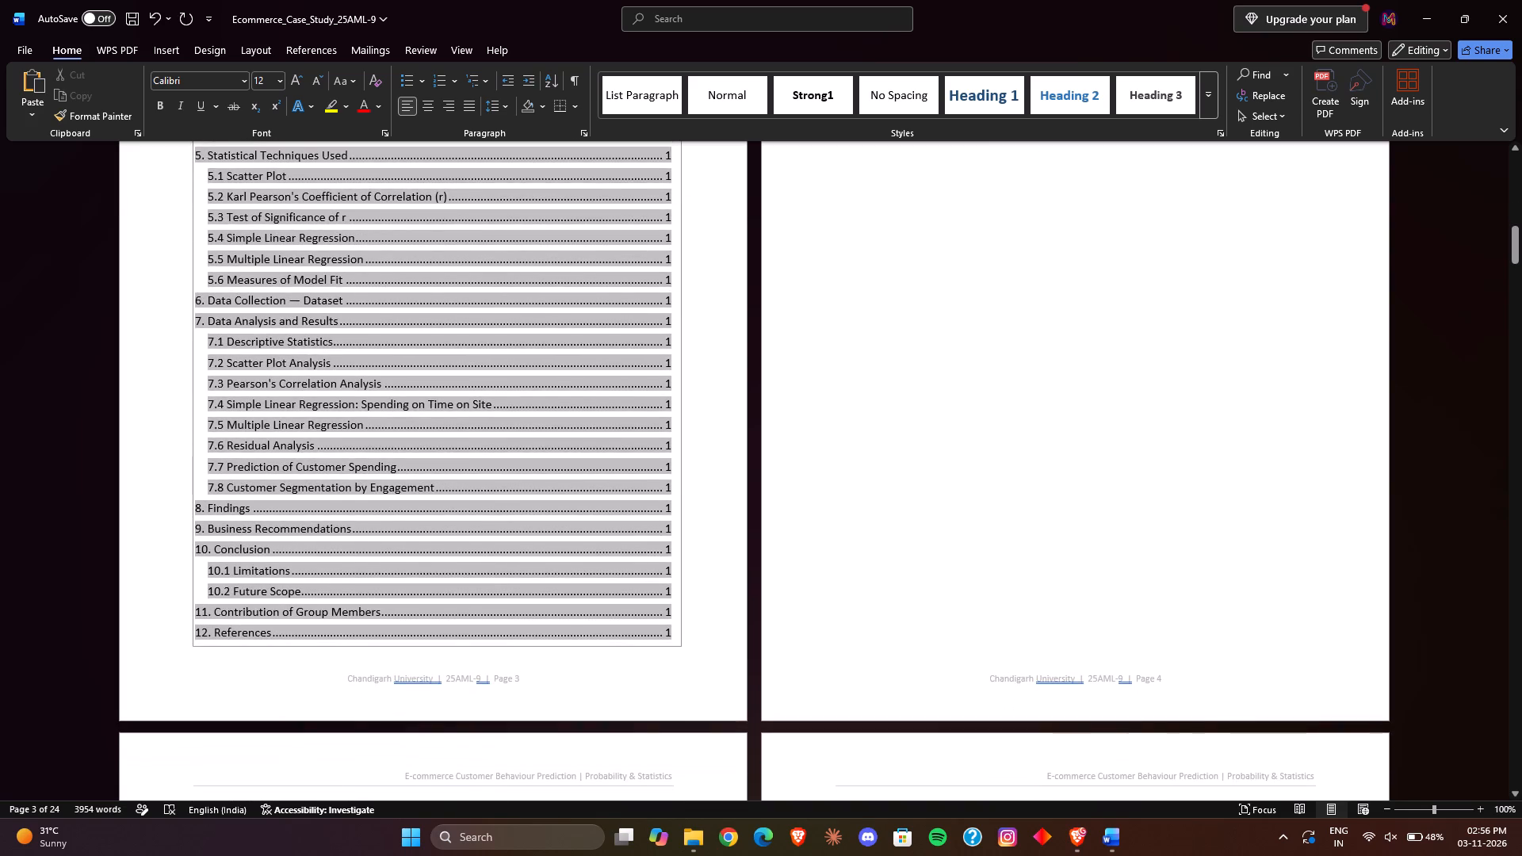
{"action": "scroll", "coordinate": [520, 462], "scroll_direction": "up", "scroll_amount": 4, "text": "ctrl"}
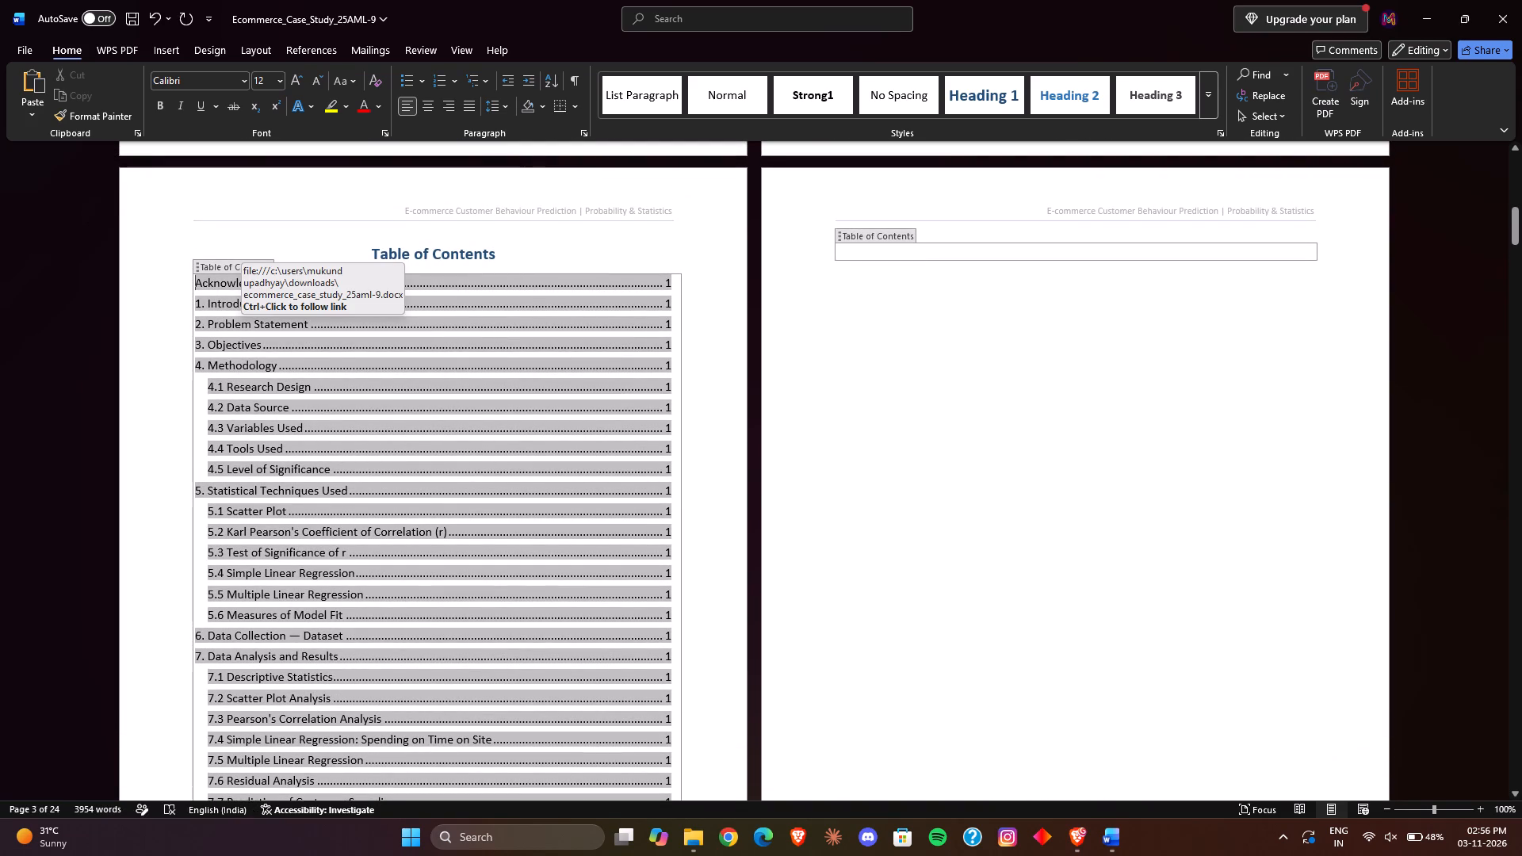
{"action": "scroll", "coordinate": [244, 347], "scroll_direction": "up", "scroll_amount": 6, "text": "ctrl"}
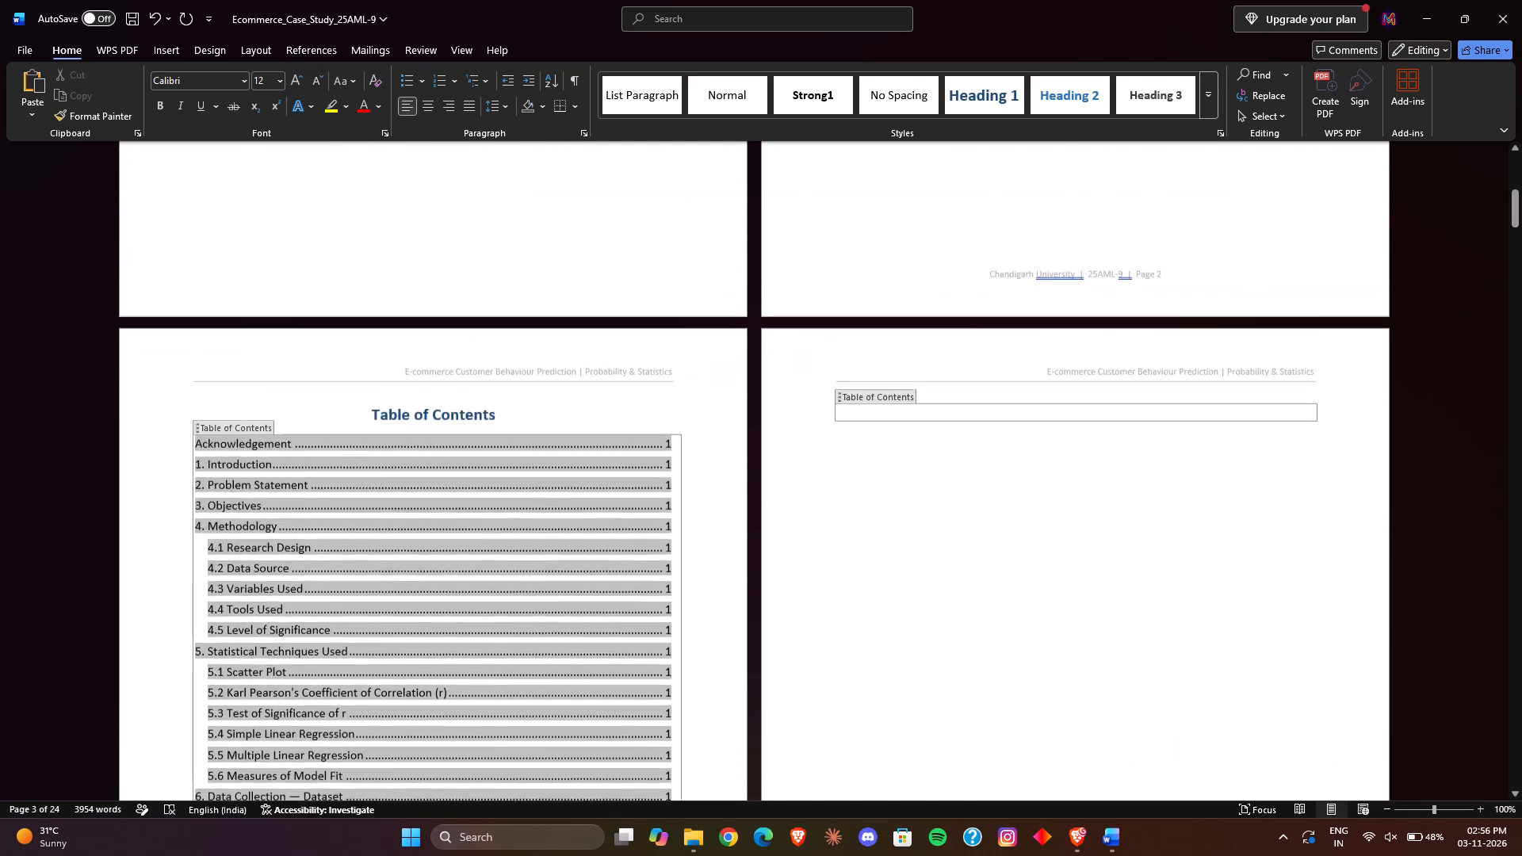
{"action": "scroll", "coordinate": [244, 347], "scroll_direction": "up", "scroll_amount": 1, "text": "ctrl"}
{"action": "scroll", "coordinate": [244, 347], "scroll_direction": "down", "scroll_amount": 1, "text": "ctrl"}
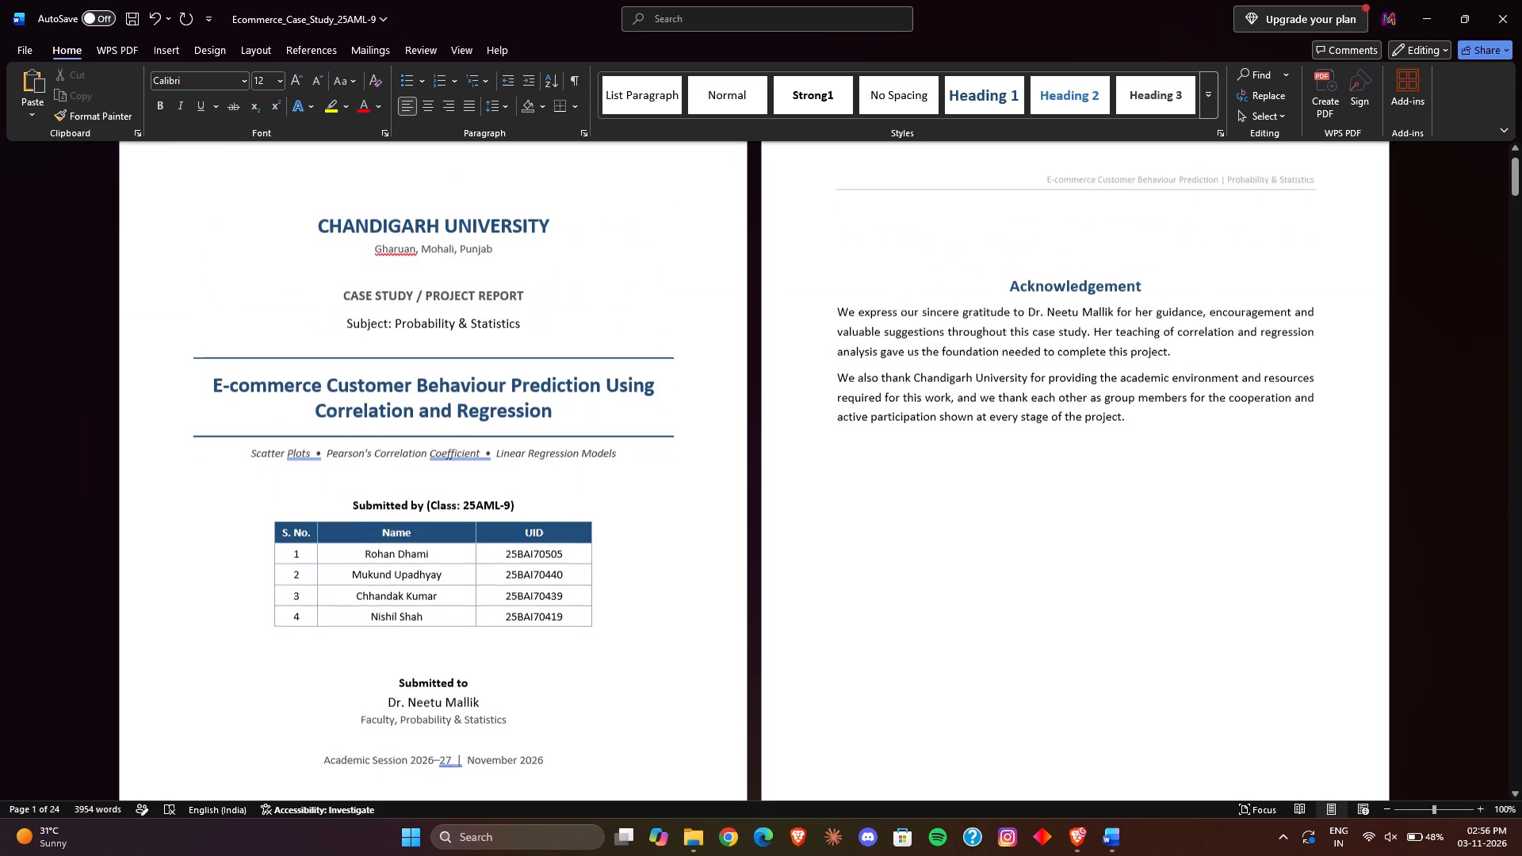
{"action": "scroll", "coordinate": [244, 347], "scroll_direction": "down", "scroll_amount": 2, "text": "ctrl"}
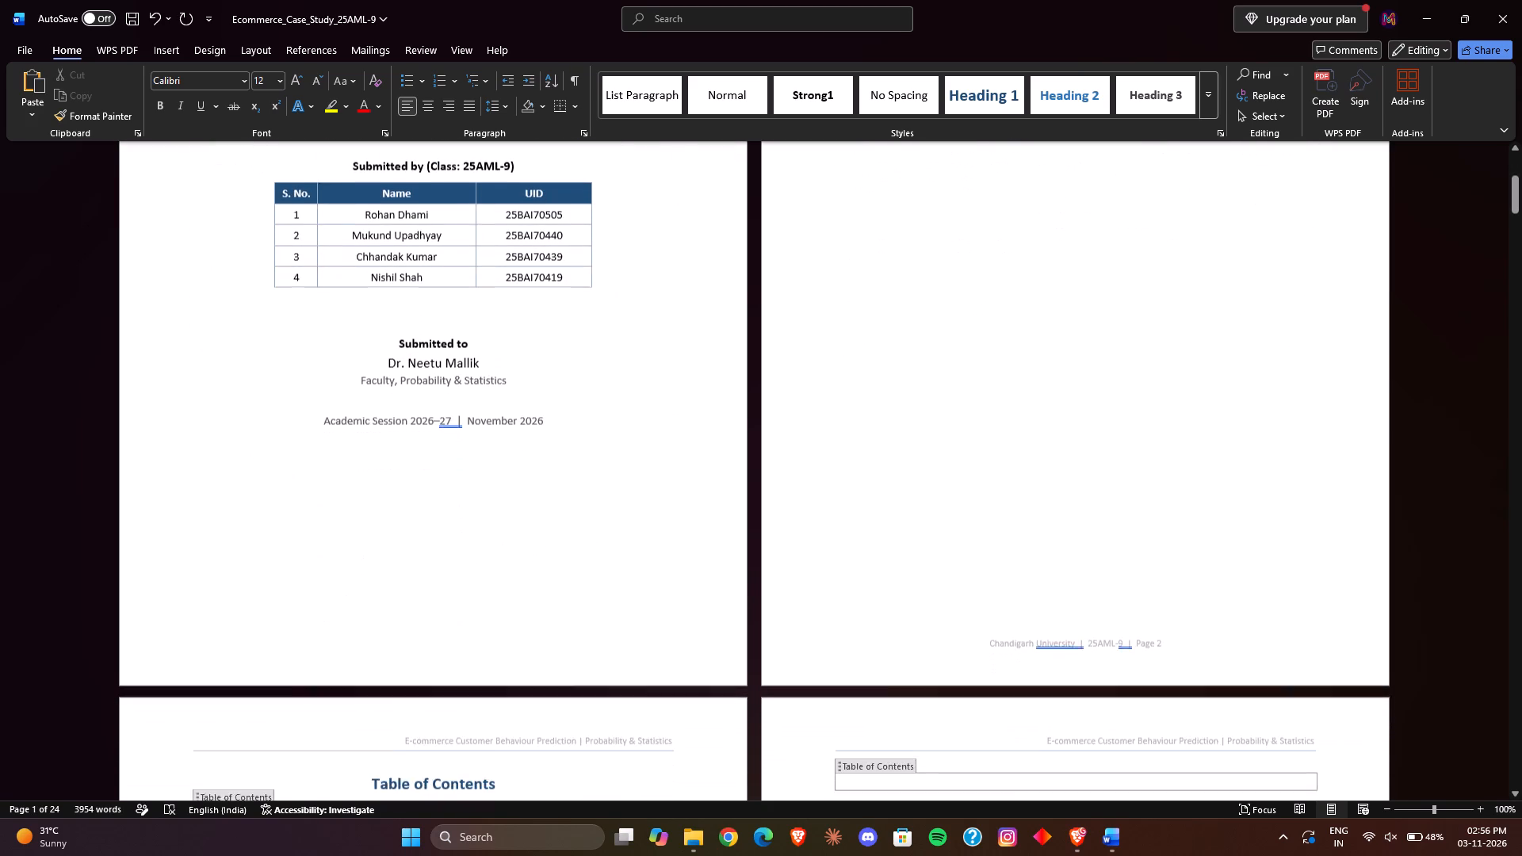
{"action": "scroll", "coordinate": [244, 347], "scroll_direction": "down", "scroll_amount": 1, "text": "ctrl"}
{"action": "scroll", "coordinate": [244, 347], "scroll_direction": "up", "scroll_amount": 1, "text": "ctrl"}
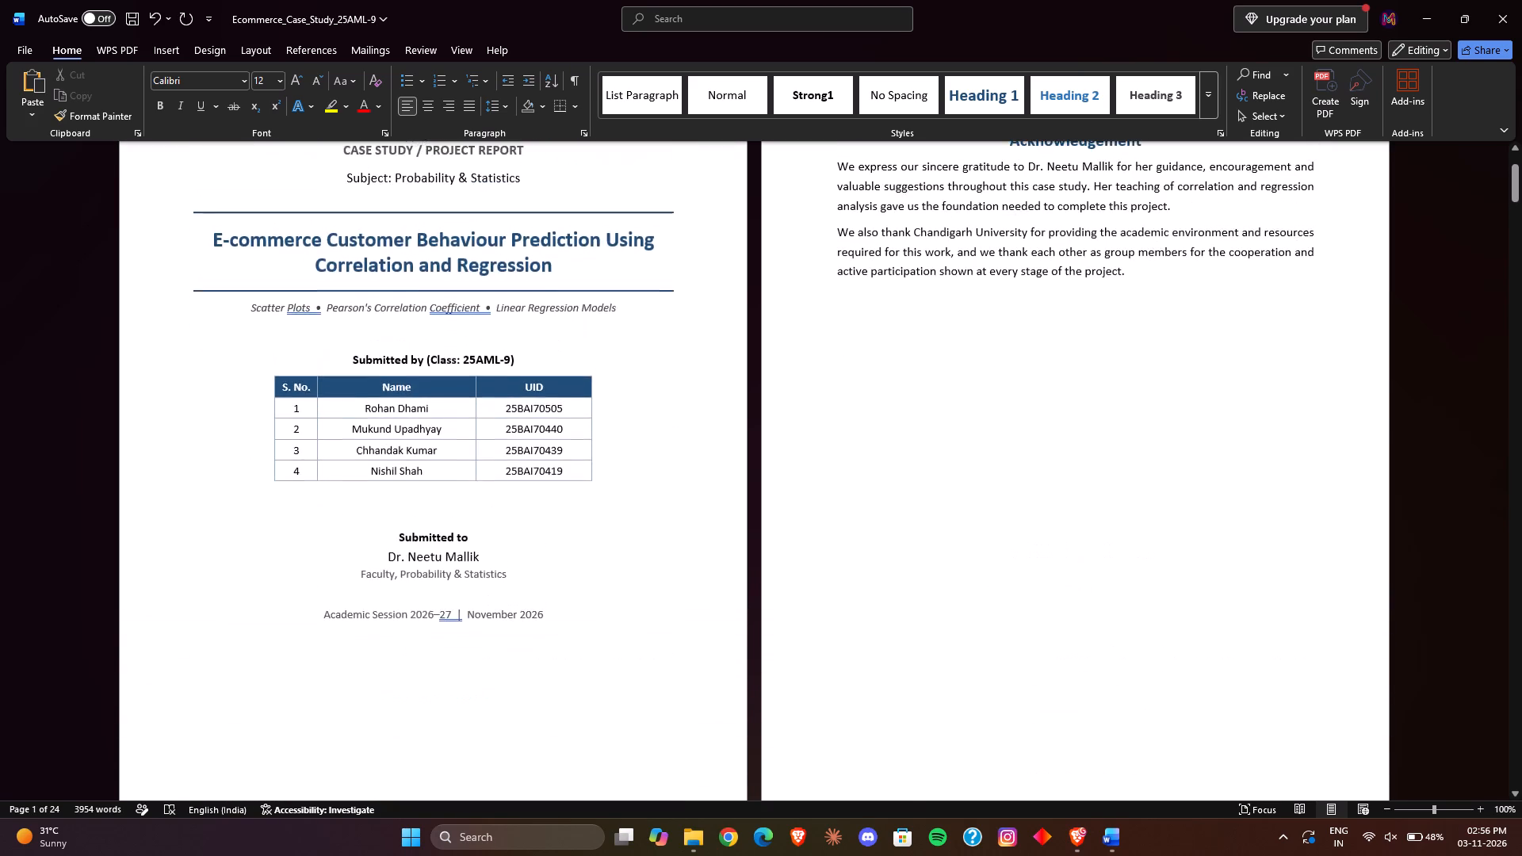
{"action": "scroll", "coordinate": [244, 347], "scroll_direction": "up", "scroll_amount": 4, "text": "ctrl"}
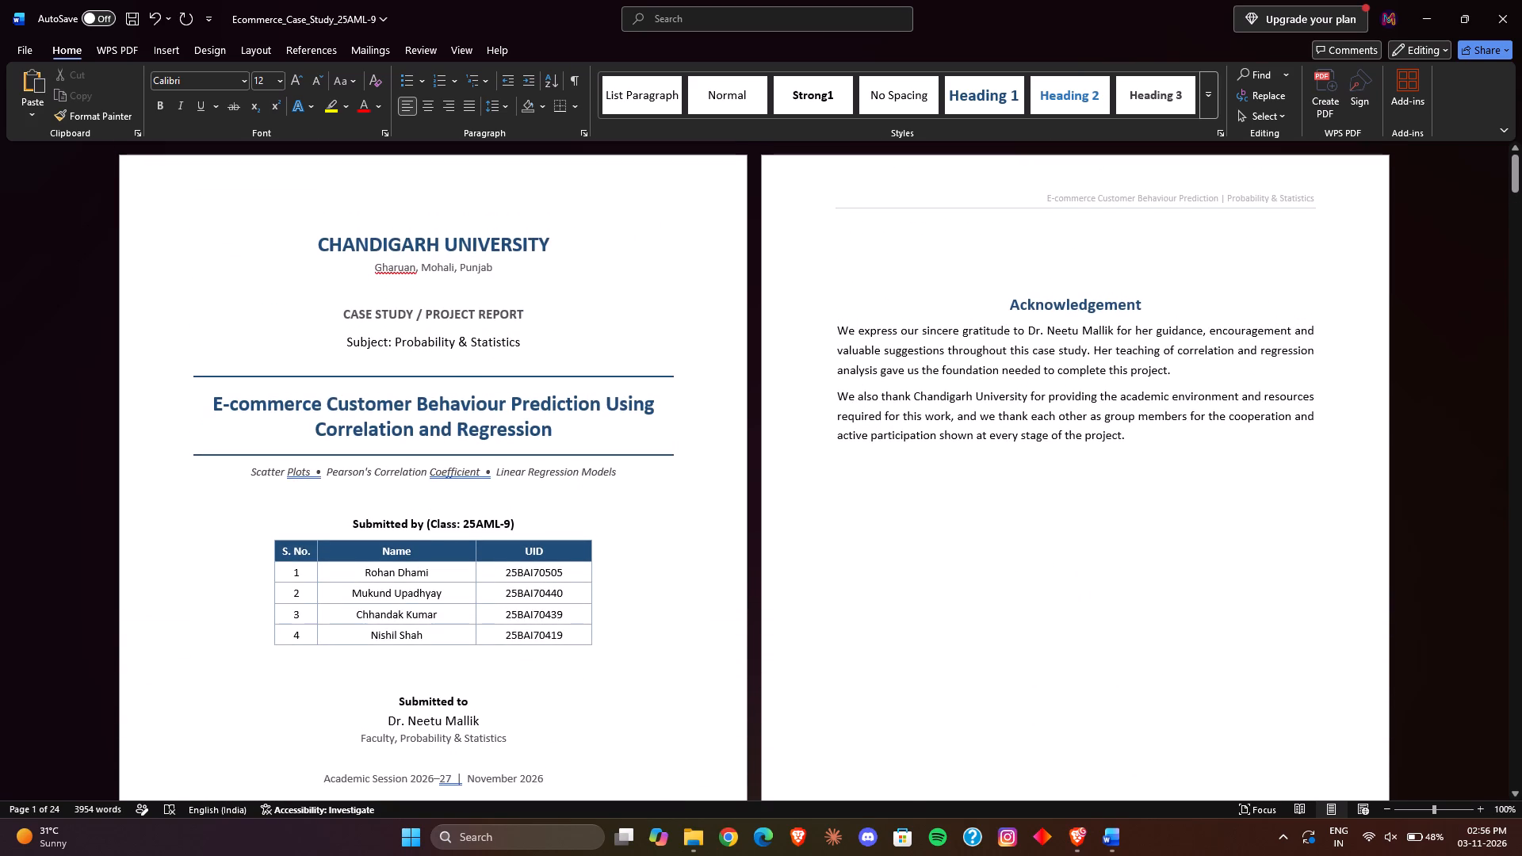
{"action": "scroll", "coordinate": [244, 347], "scroll_direction": "down", "scroll_amount": 6, "text": "ctrl"}
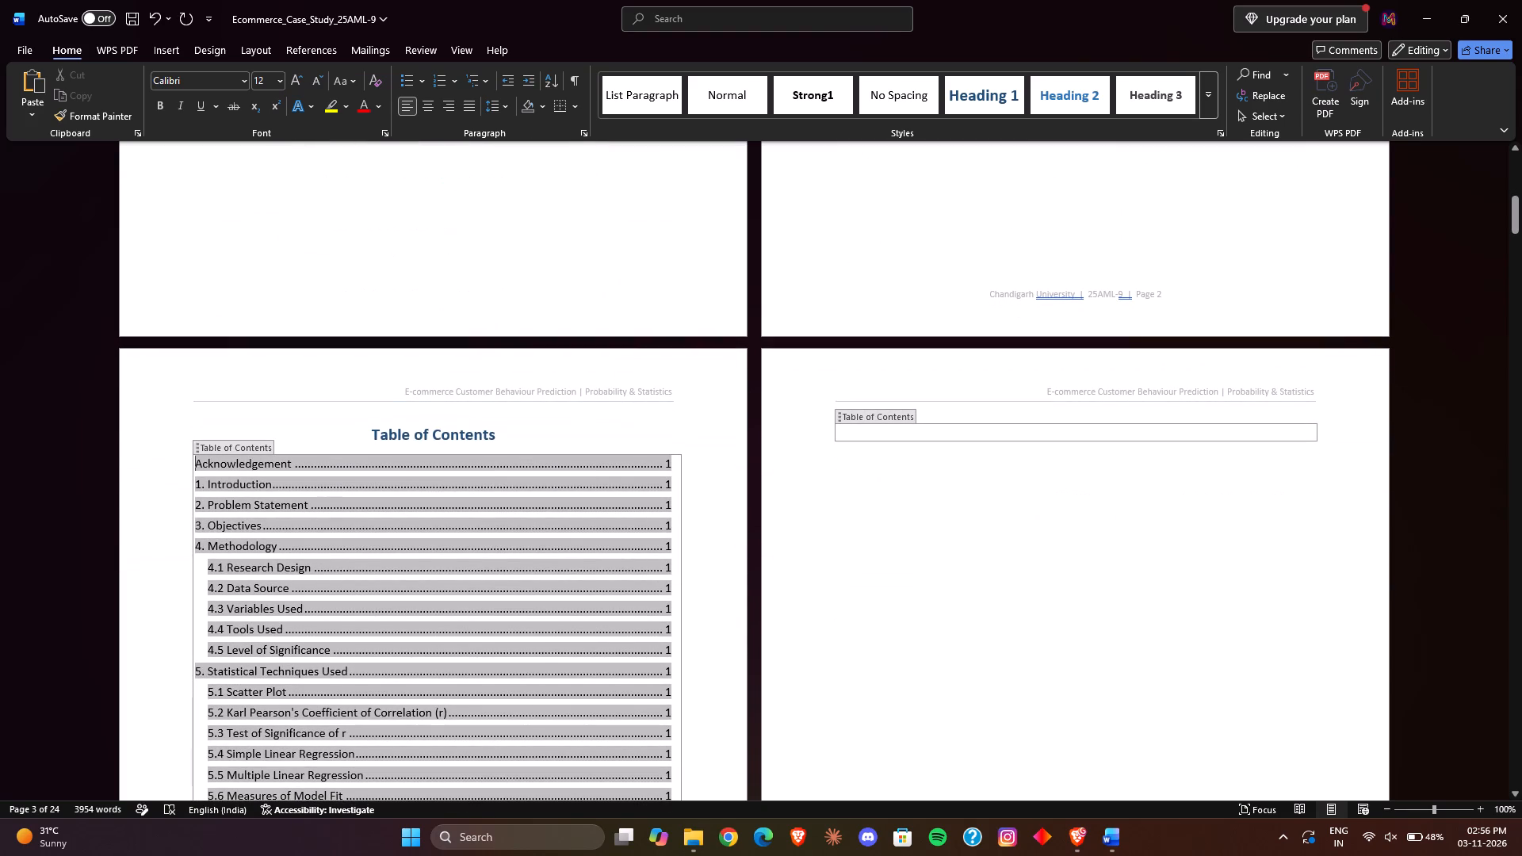
{"action": "scroll", "coordinate": [244, 347], "scroll_direction": "down", "scroll_amount": 1, "text": "ctrl"}
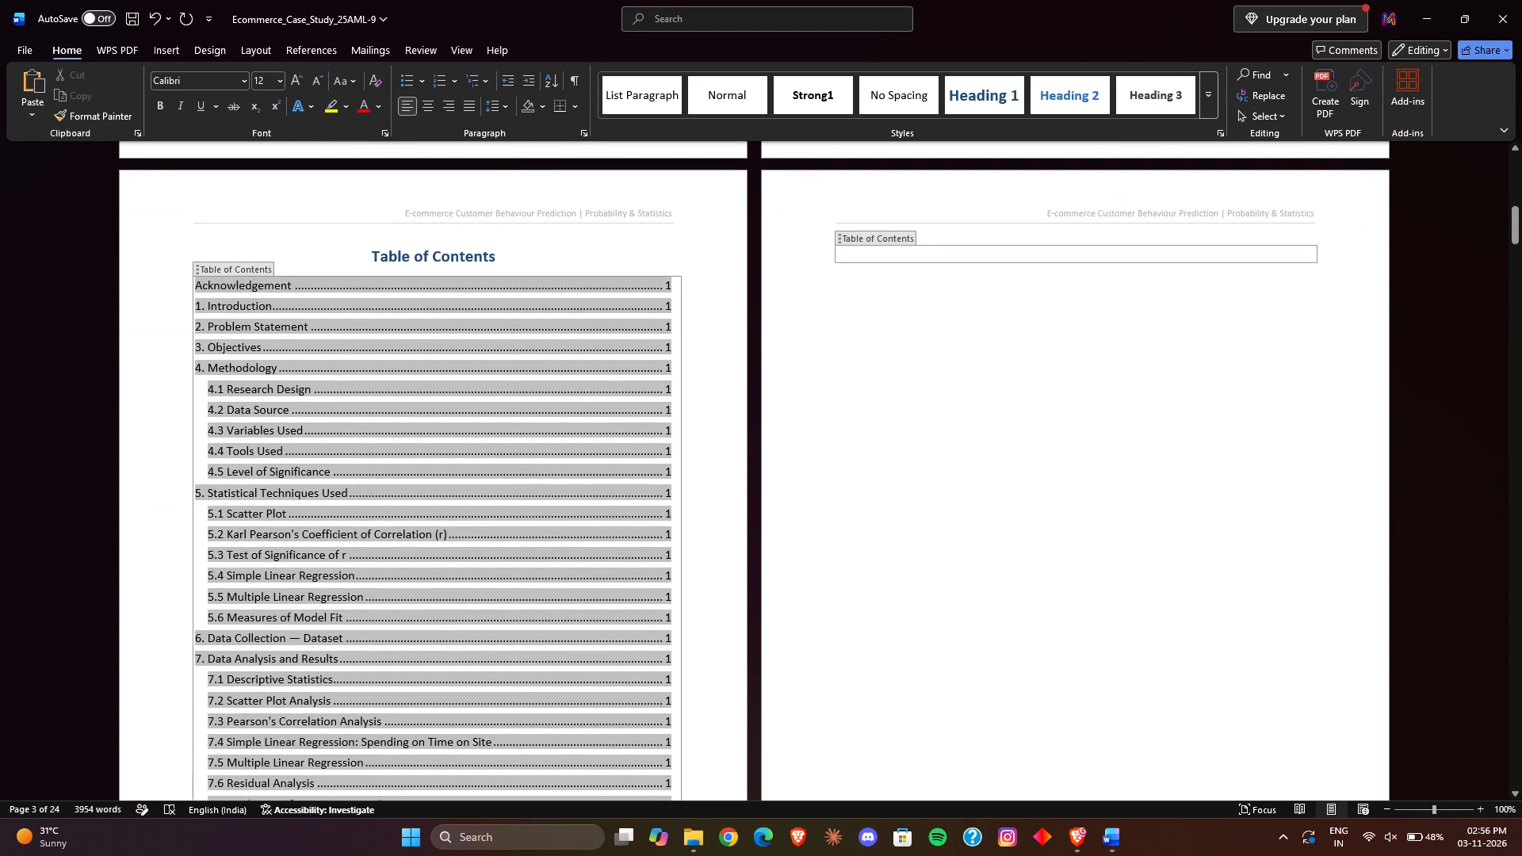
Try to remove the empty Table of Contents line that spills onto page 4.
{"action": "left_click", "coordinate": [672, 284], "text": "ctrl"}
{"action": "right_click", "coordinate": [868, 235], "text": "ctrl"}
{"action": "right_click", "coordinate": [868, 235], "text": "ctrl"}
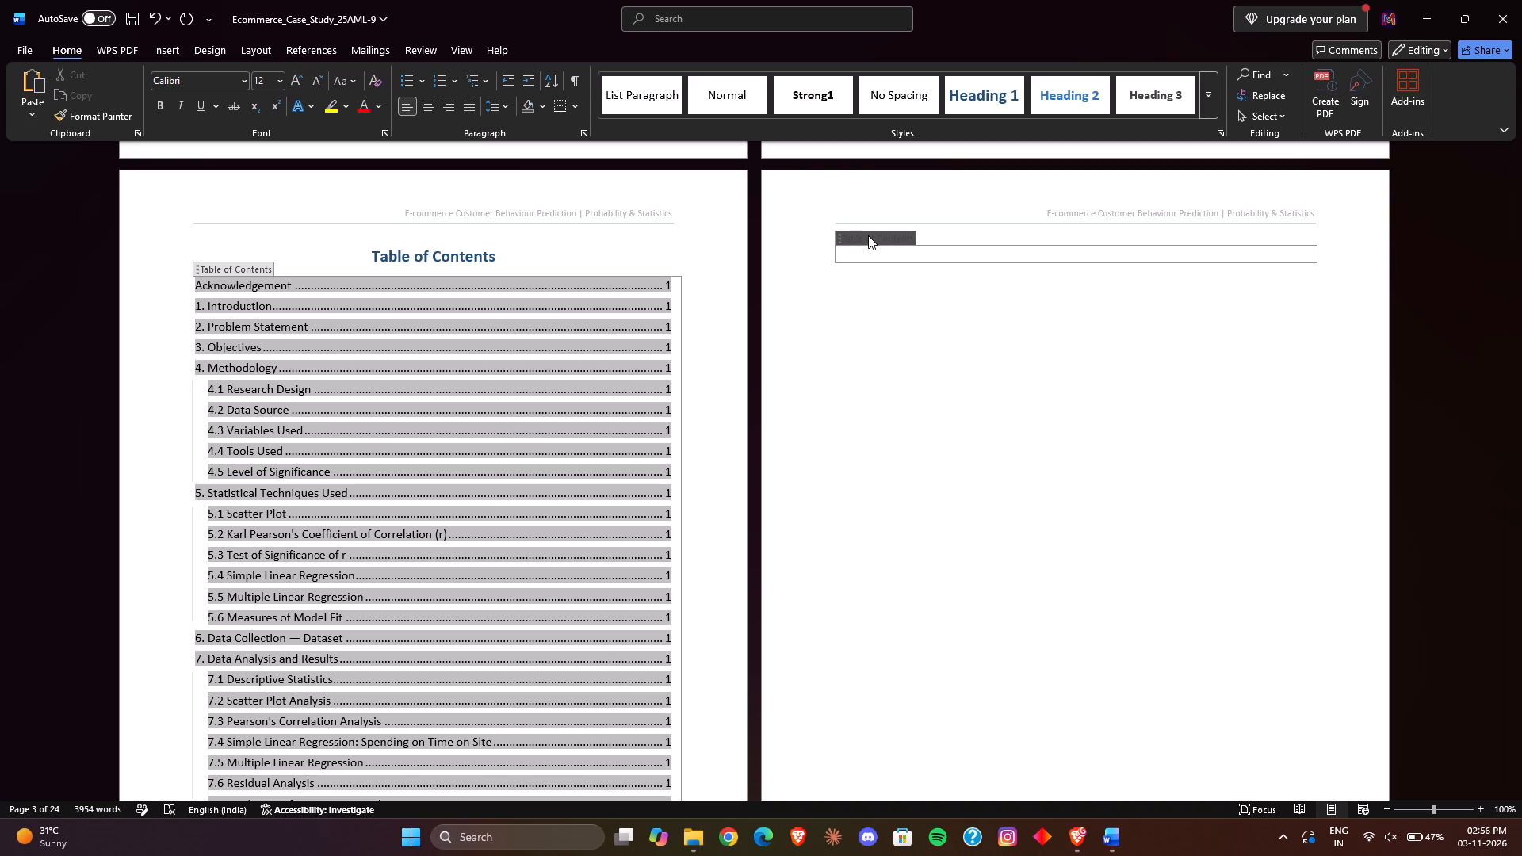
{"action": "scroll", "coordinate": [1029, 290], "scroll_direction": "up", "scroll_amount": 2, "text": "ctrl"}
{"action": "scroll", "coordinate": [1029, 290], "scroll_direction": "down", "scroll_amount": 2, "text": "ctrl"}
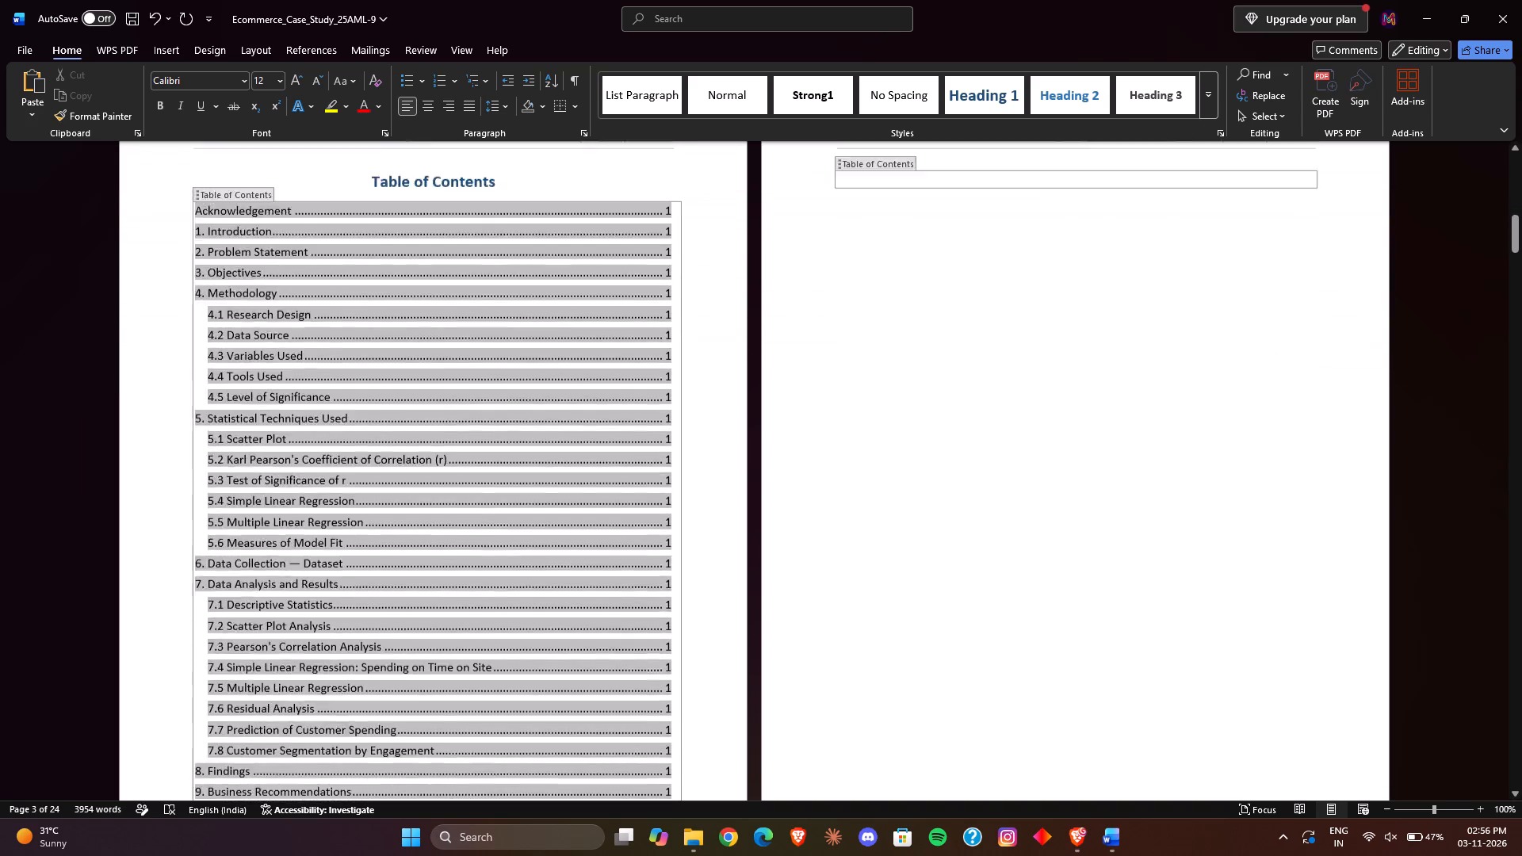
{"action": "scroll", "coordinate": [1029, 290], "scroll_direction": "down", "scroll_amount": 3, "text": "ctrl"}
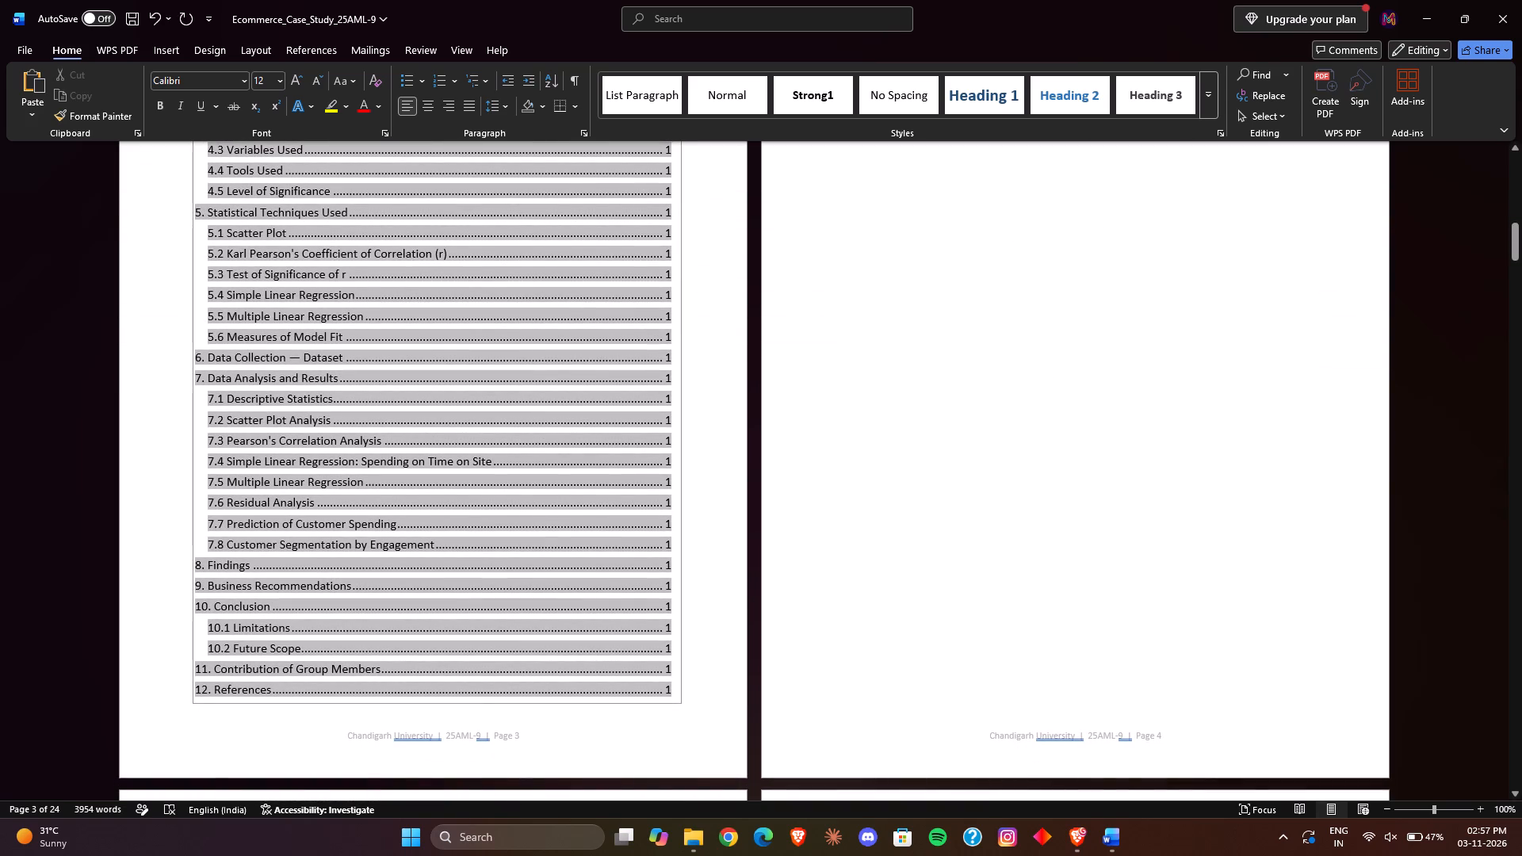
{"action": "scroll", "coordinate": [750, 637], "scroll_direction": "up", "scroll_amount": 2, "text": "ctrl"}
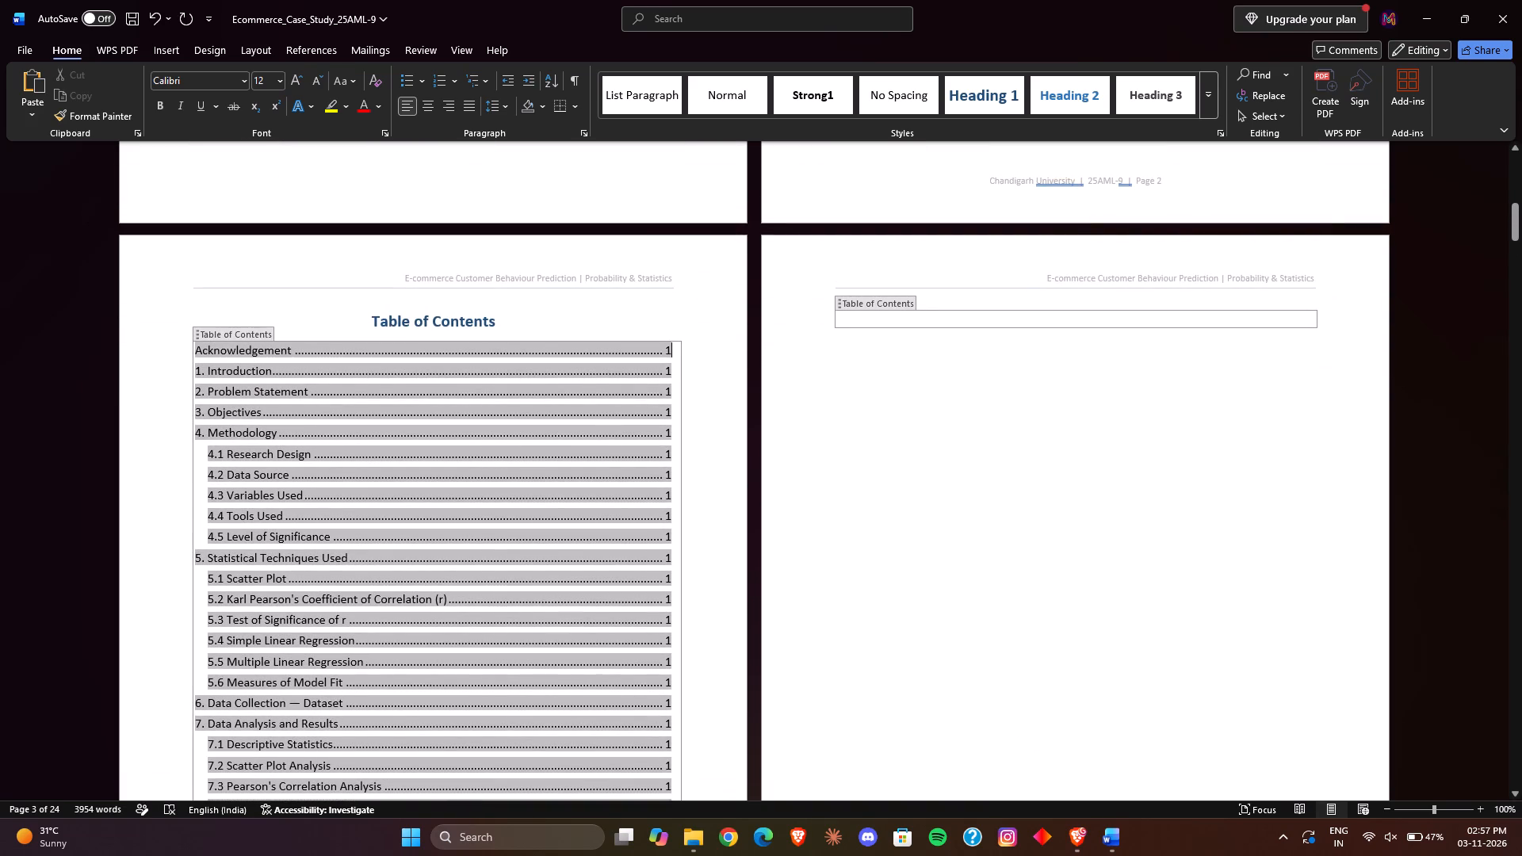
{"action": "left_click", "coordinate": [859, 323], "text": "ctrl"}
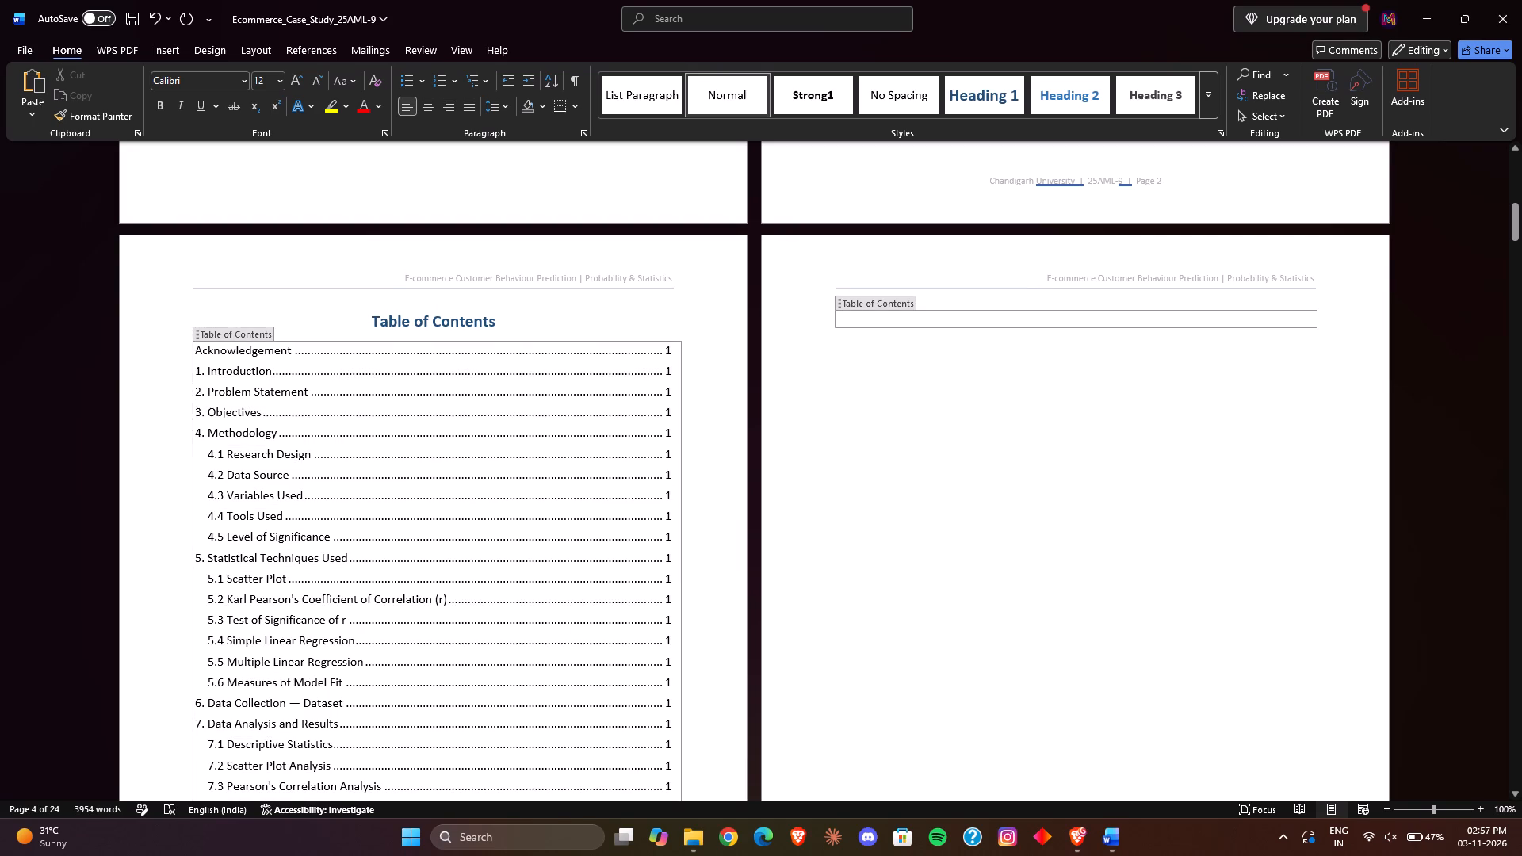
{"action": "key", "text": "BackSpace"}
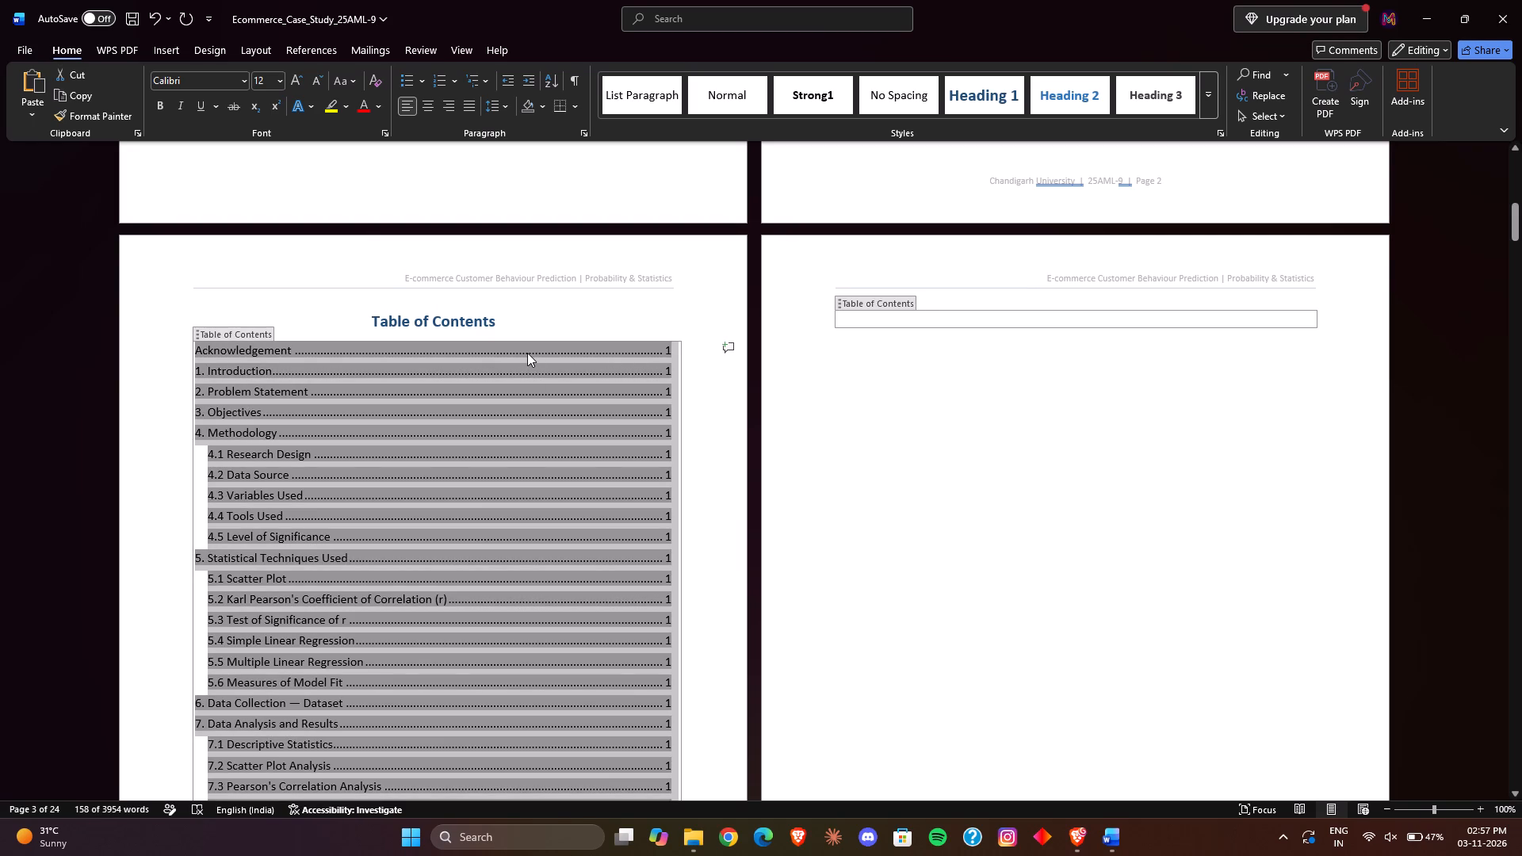
Set the page number of the 1. Introduction entry in the Table of Contents to 5.
{"action": "left_click", "coordinate": [224, 360], "text": "ctrl"}
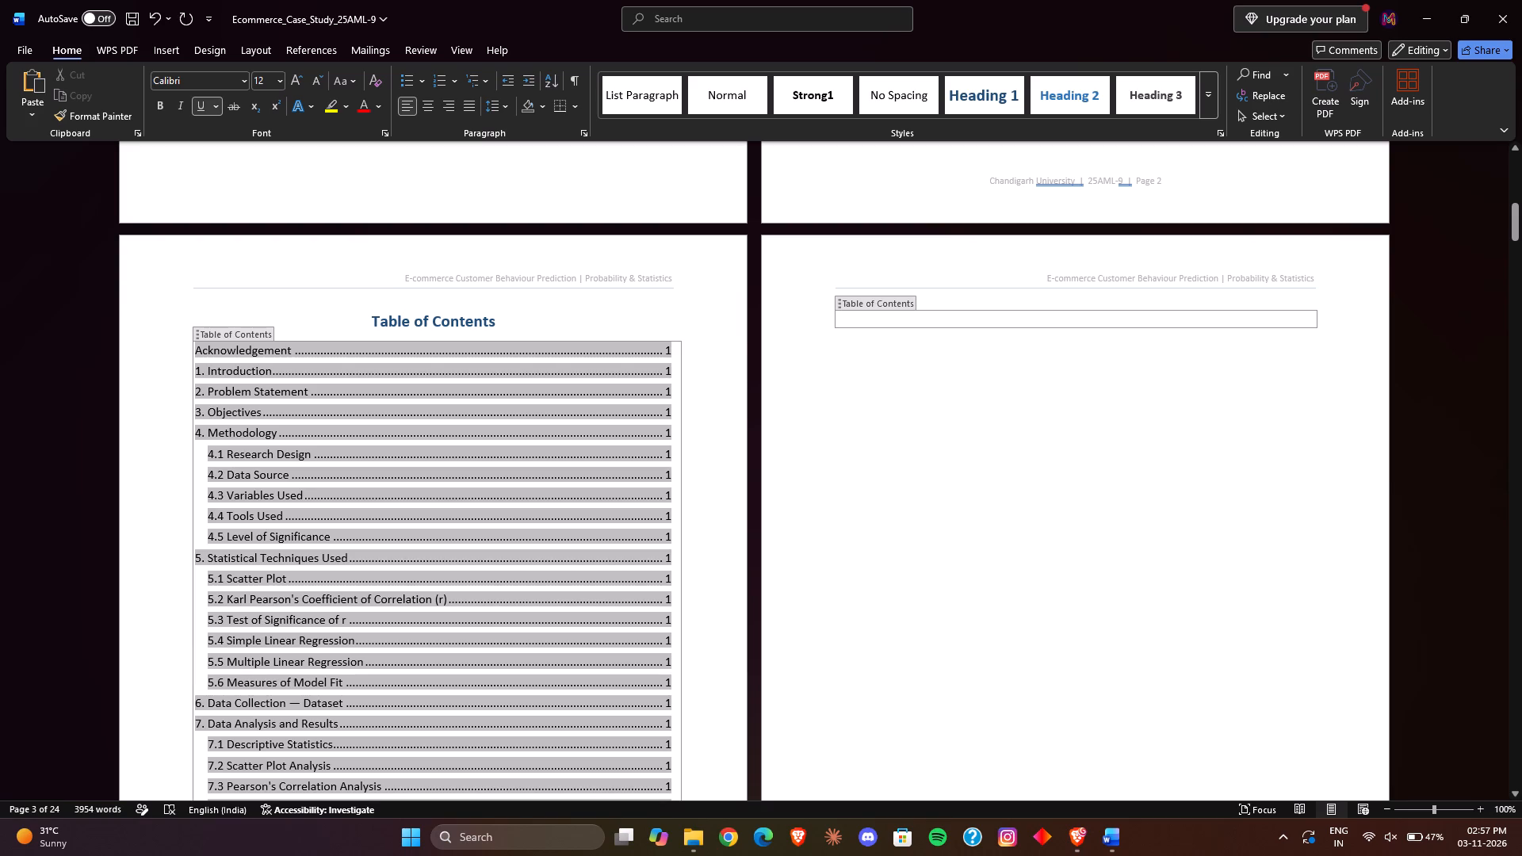
{"action": "key", "text": "Right"}
{"action": "key", "text": "Right"}
{"action": "key", "text": "Right"}
{"action": "key", "text": "Right"}
{"action": "key", "text": "Right"}
{"action": "key", "text": "Right"}
{"action": "key", "text": "Right"}
{"action": "key", "text": "Right"}
{"action": "key", "text": "Right"}
{"action": "key", "text": "Right"}
{"action": "key", "text": "Right"}
{"action": "key", "text": "Right"}
{"action": "key", "text": "Right"}
{"action": "key", "text": "Right"}
{"action": "key", "text": "Right"}
{"action": "key", "text": "Right"}
{"action": "key", "text": "Right"}
{"action": "key", "text": "Right"}
{"action": "key", "text": "Right"}
{"action": "key", "text": "Right"}
{"action": "key", "text": "Left"}
{"action": "key", "text": "Left"}
{"action": "key", "text": "Left"}
{"action": "key", "text": "Left"}
{"action": "key", "text": "Left"}
{"action": "key", "text": "Left"}
{"action": "key", "text": "Left"}
{"action": "key", "text": "BackSpace"}
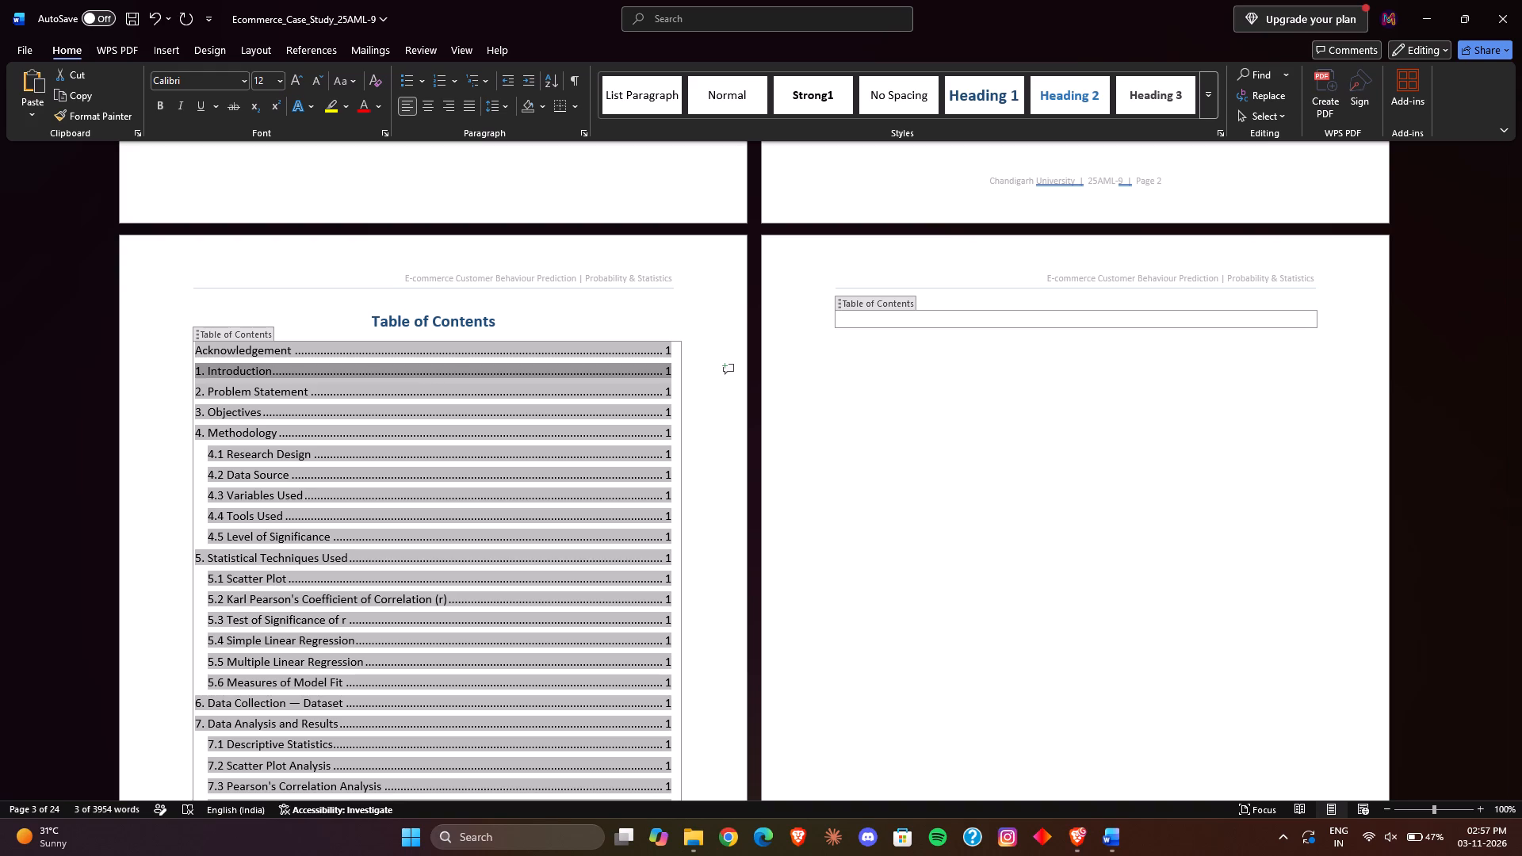
{"action": "left_click", "coordinate": [566, 367], "text": "ctrl"}
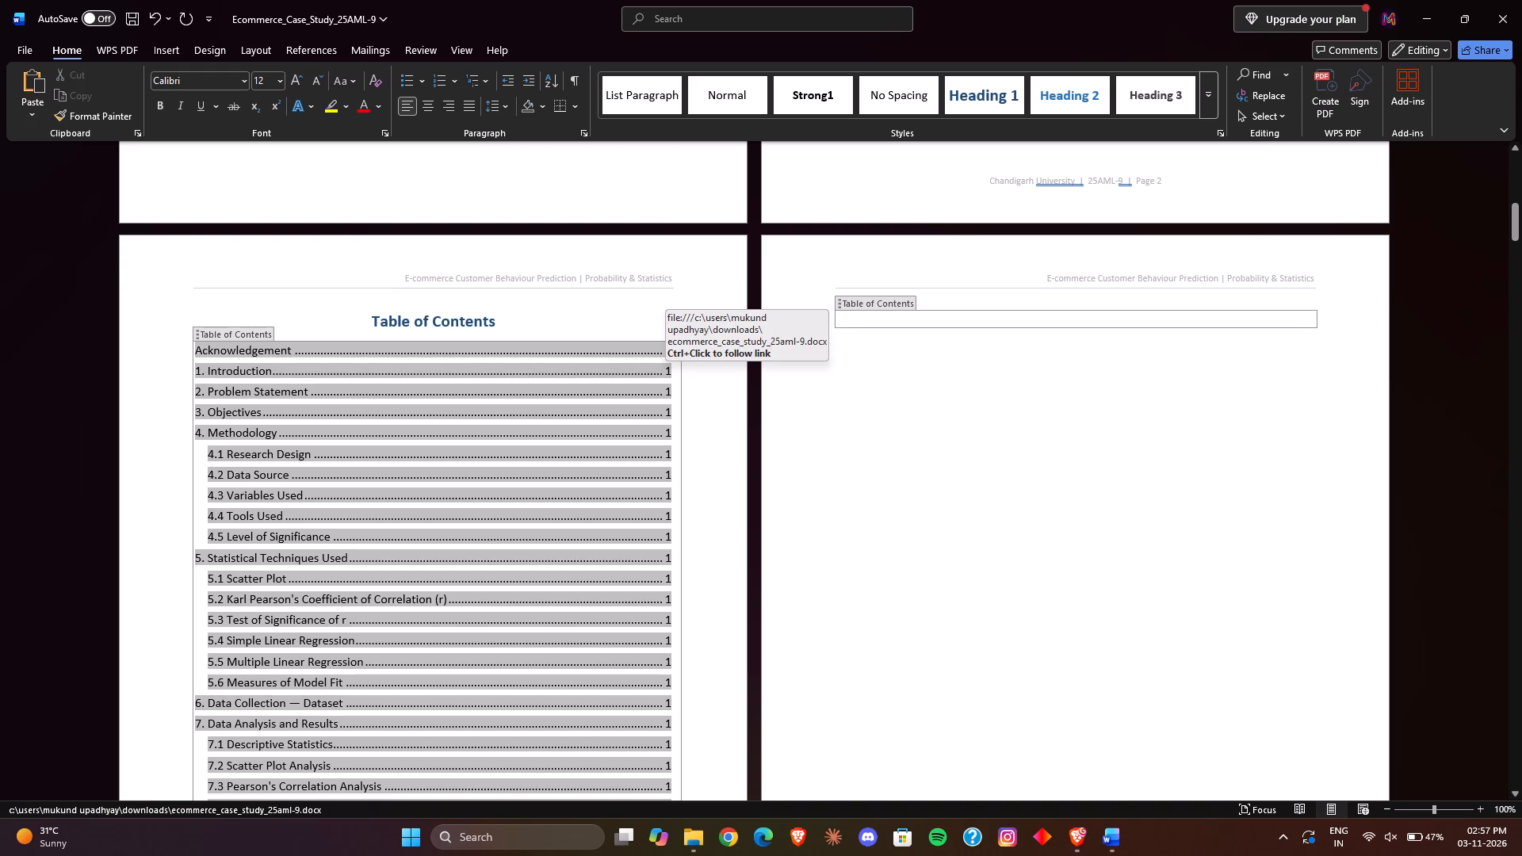
{"action": "key", "text": "Delete"}
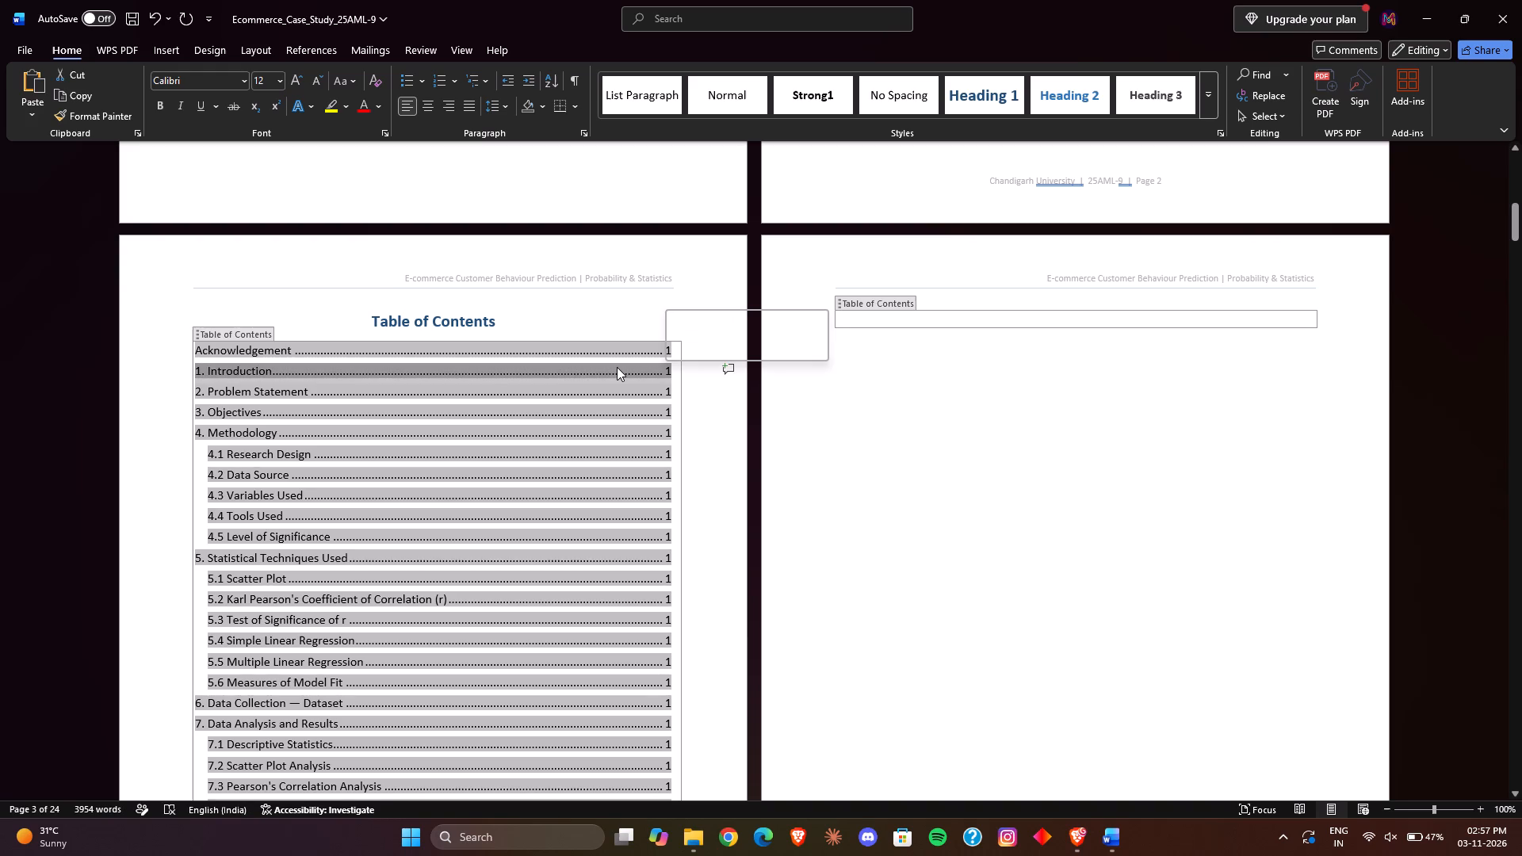
{"action": "double_click", "coordinate": [622, 367], "text": "ctrl"}
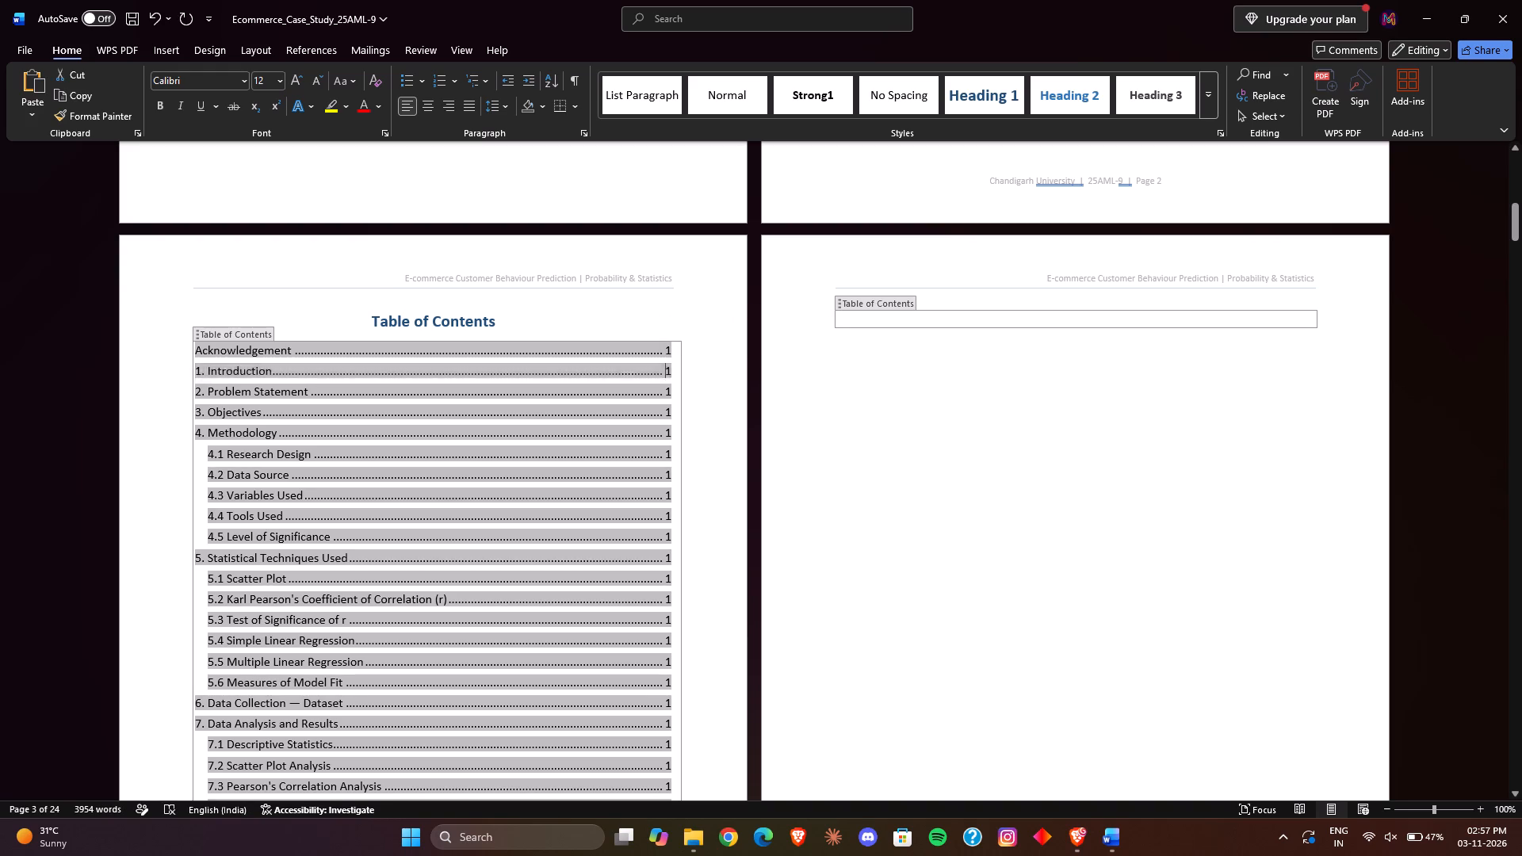
{"action": "key", "text": "BackSpace"}
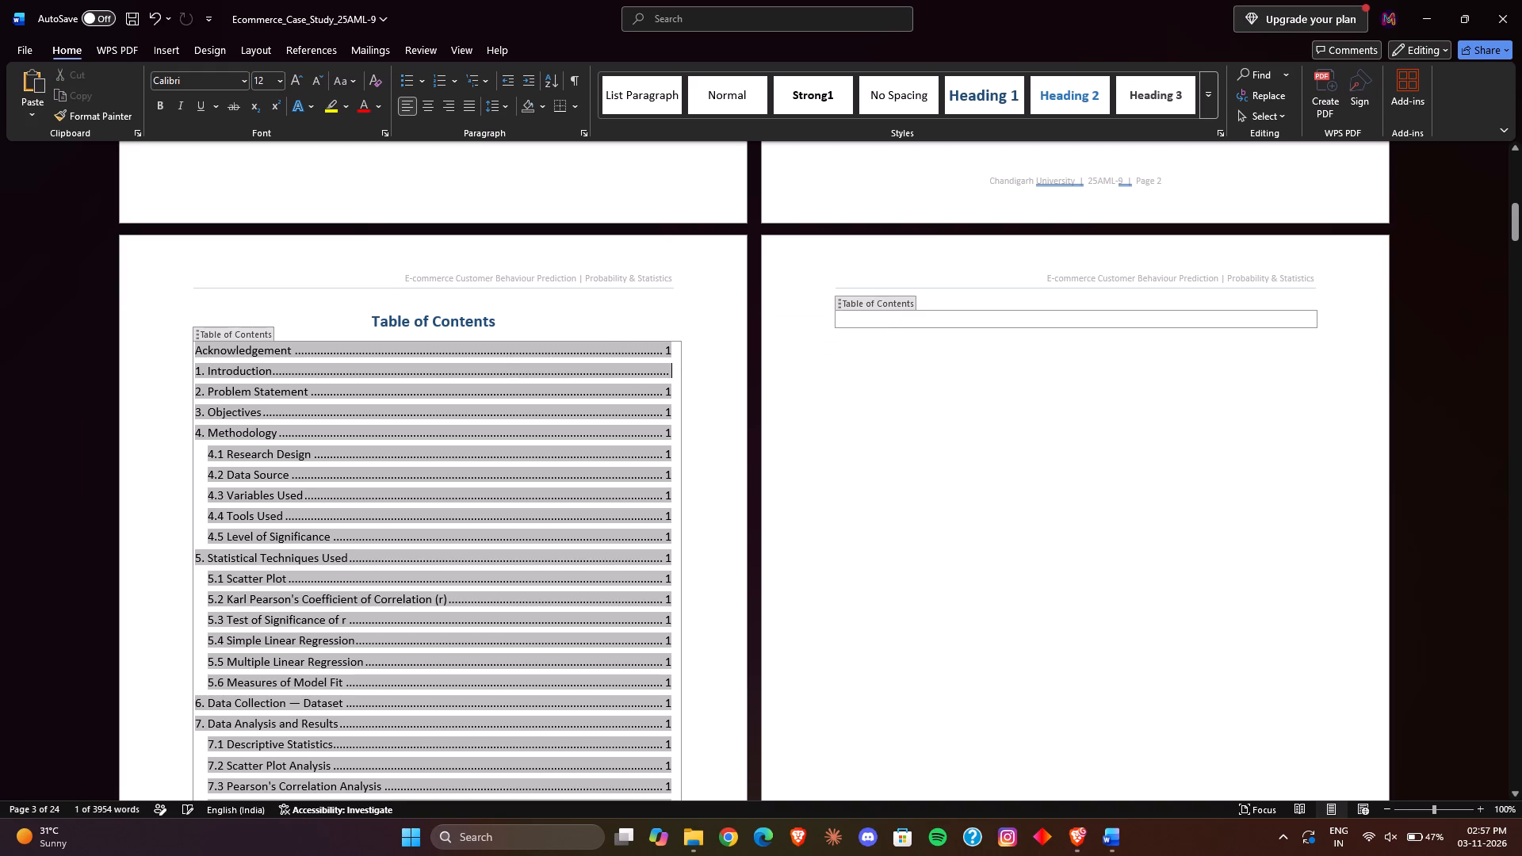
{"action": "key", "text": "5"}
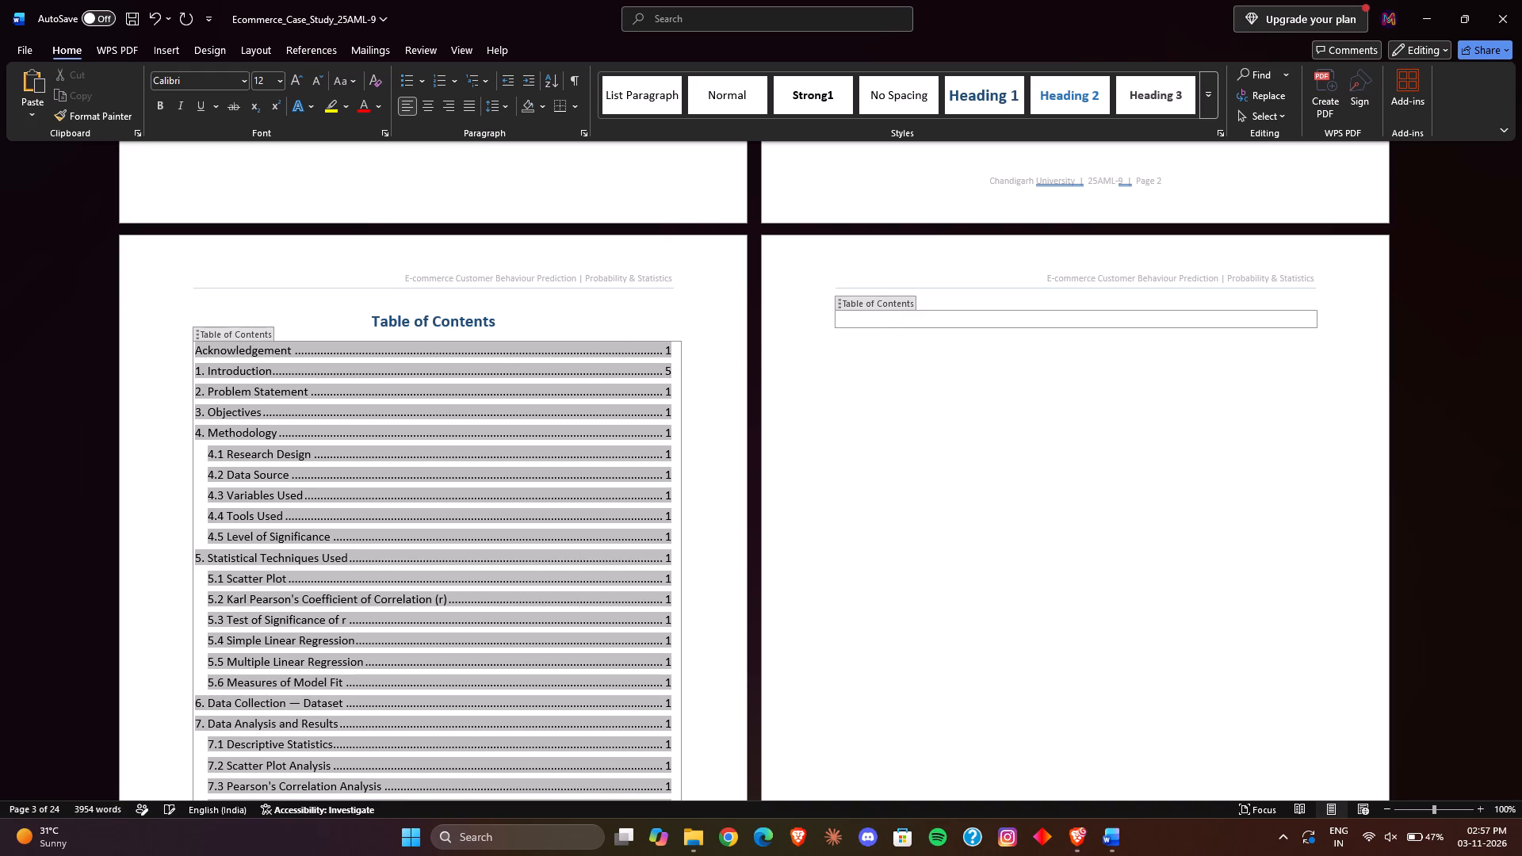
Set the page number of the 2. Problem Statement entry in the Table of Contents to 5.
{"action": "left_click", "coordinate": [670, 388], "text": "ctrl"}
{"action": "key", "text": "BackSpace"}
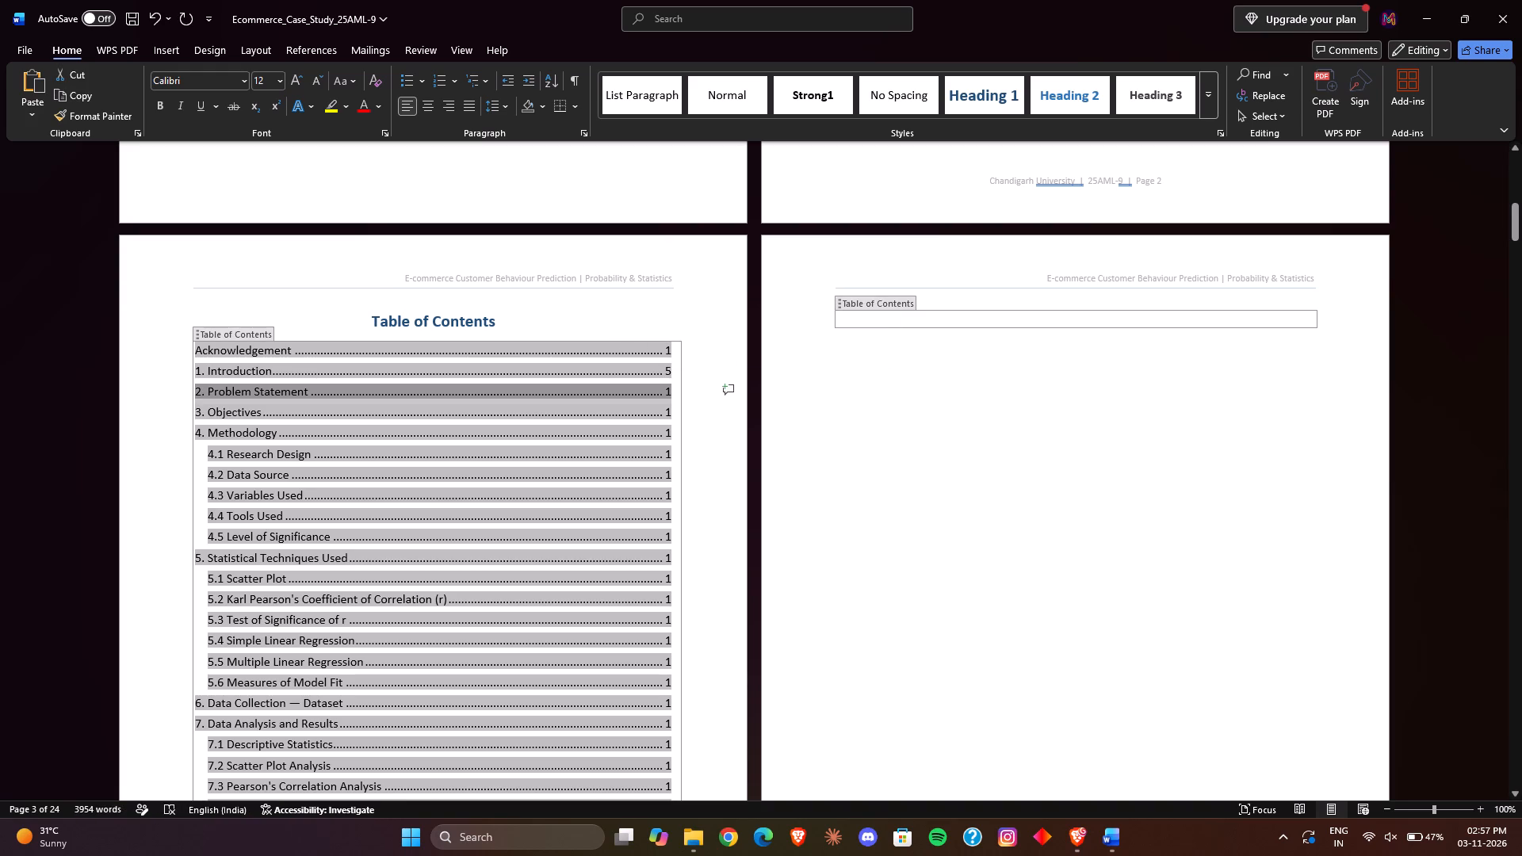
{"action": "double_click", "coordinate": [674, 396], "text": "ctrl"}
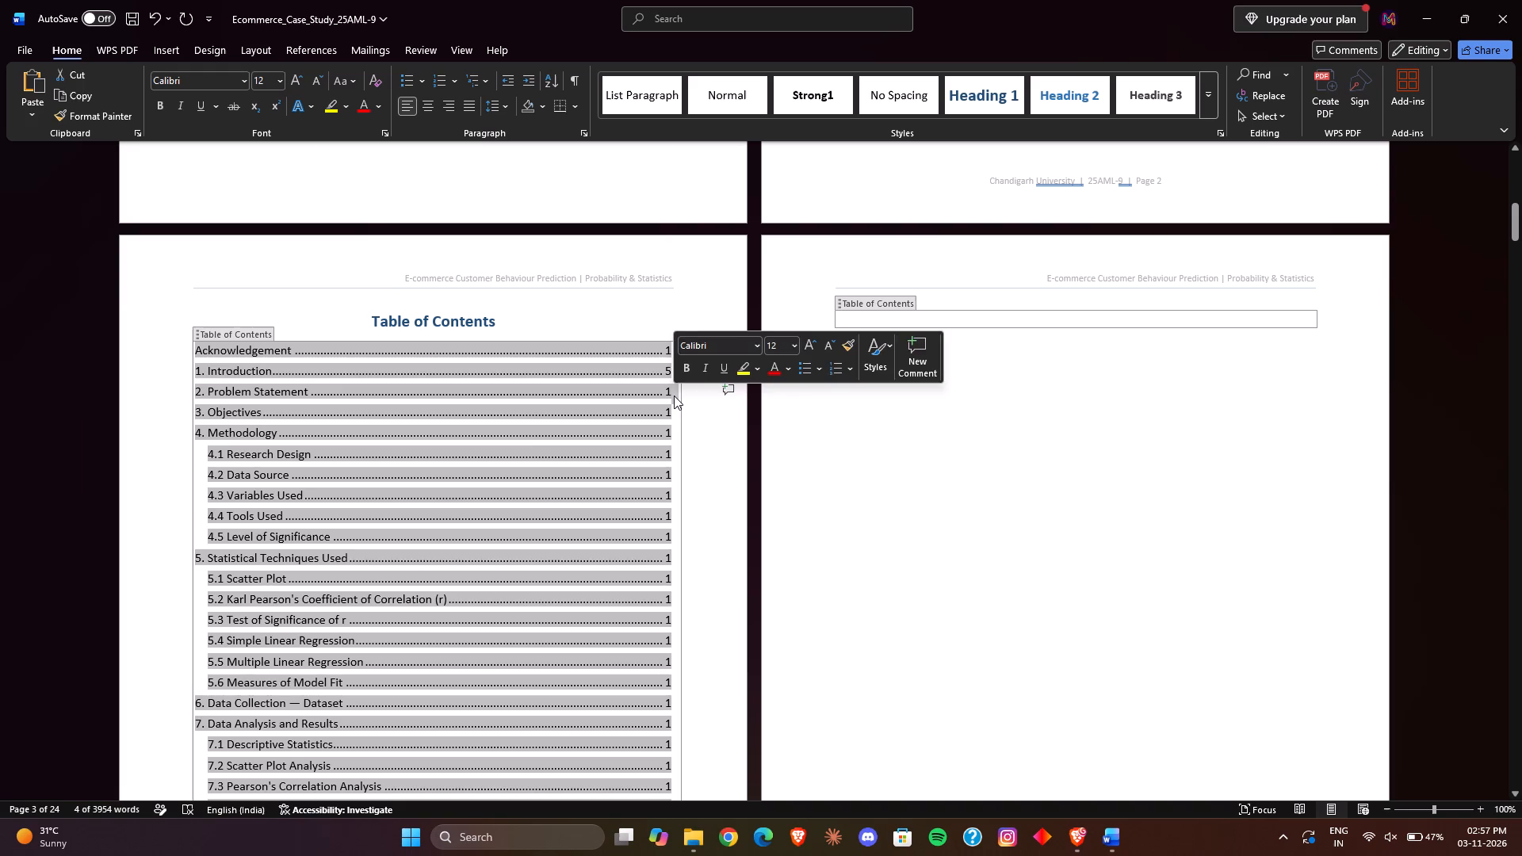
{"action": "left_click", "coordinate": [674, 390], "text": "ctrl"}
{"action": "triple_click", "coordinate": [670, 391], "text": "ctrl"}
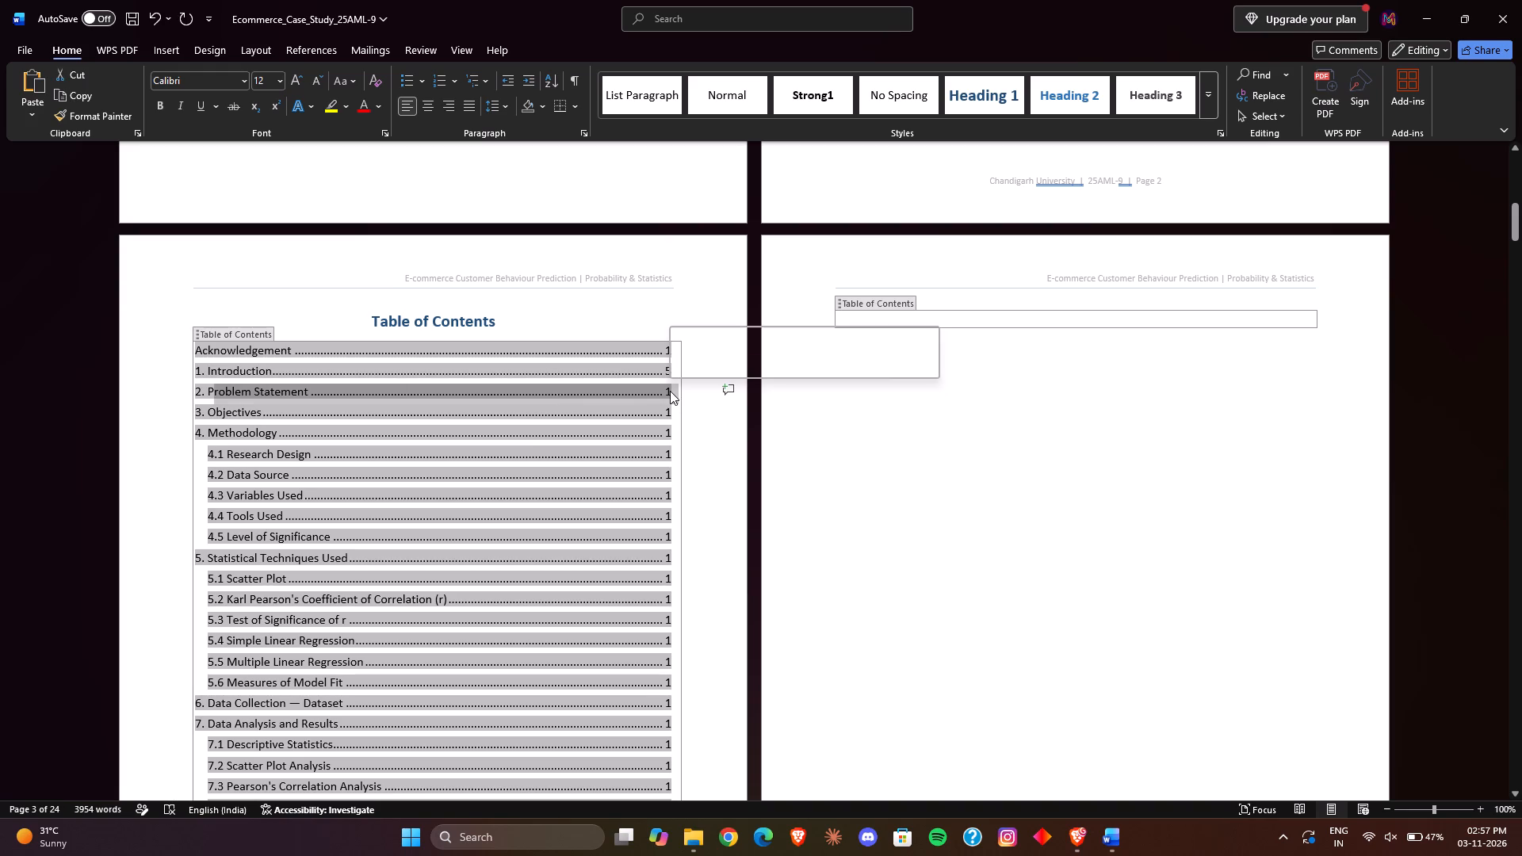
{"action": "double_click", "coordinate": [670, 391], "text": "ctrl"}
{"action": "double_click", "coordinate": [666, 389], "text": "ctrl"}
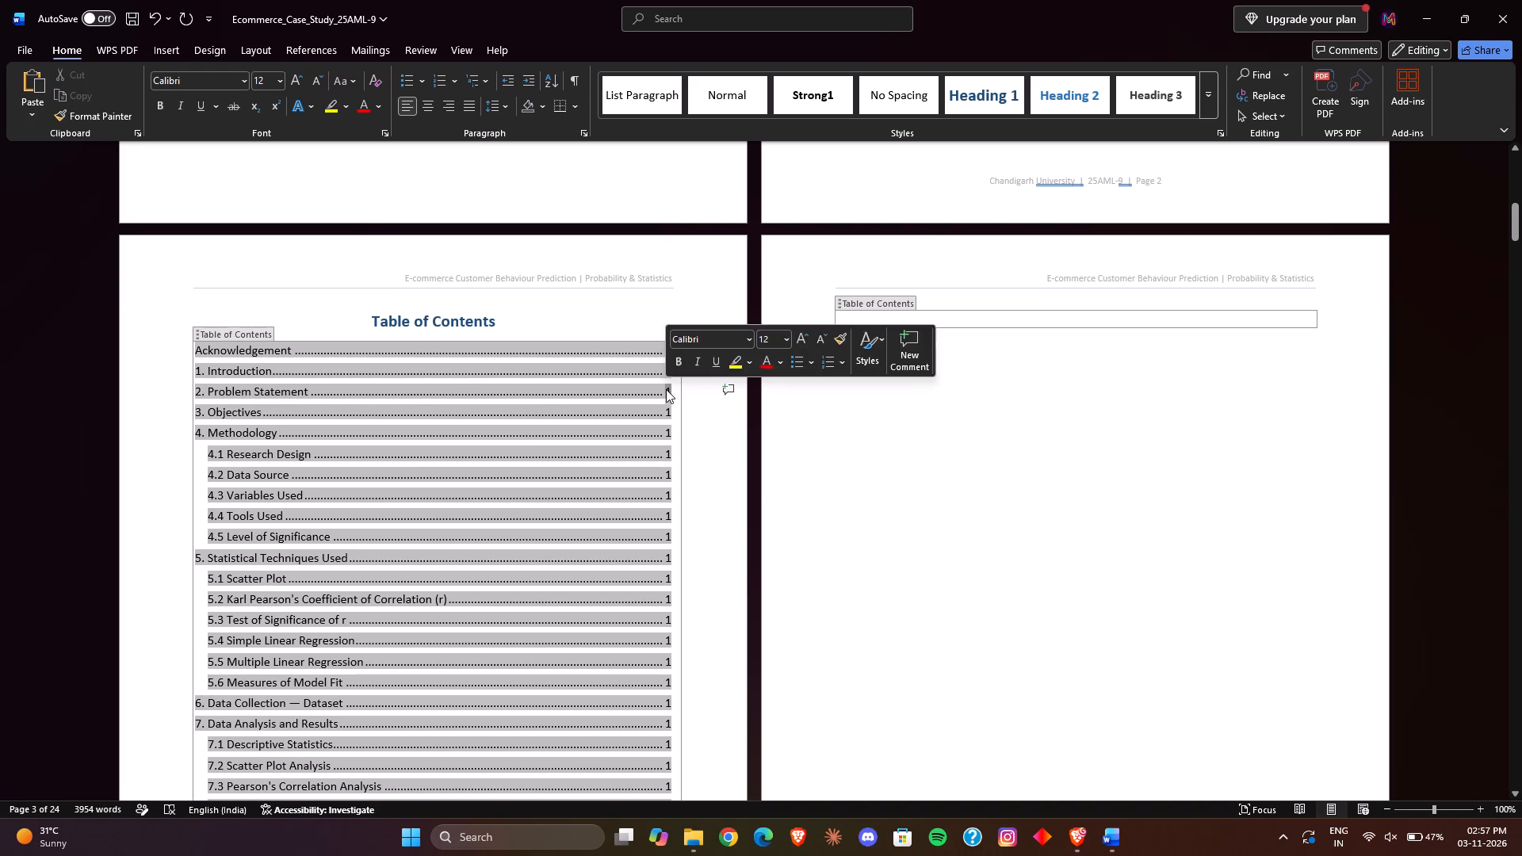
{"action": "key", "text": "5"}
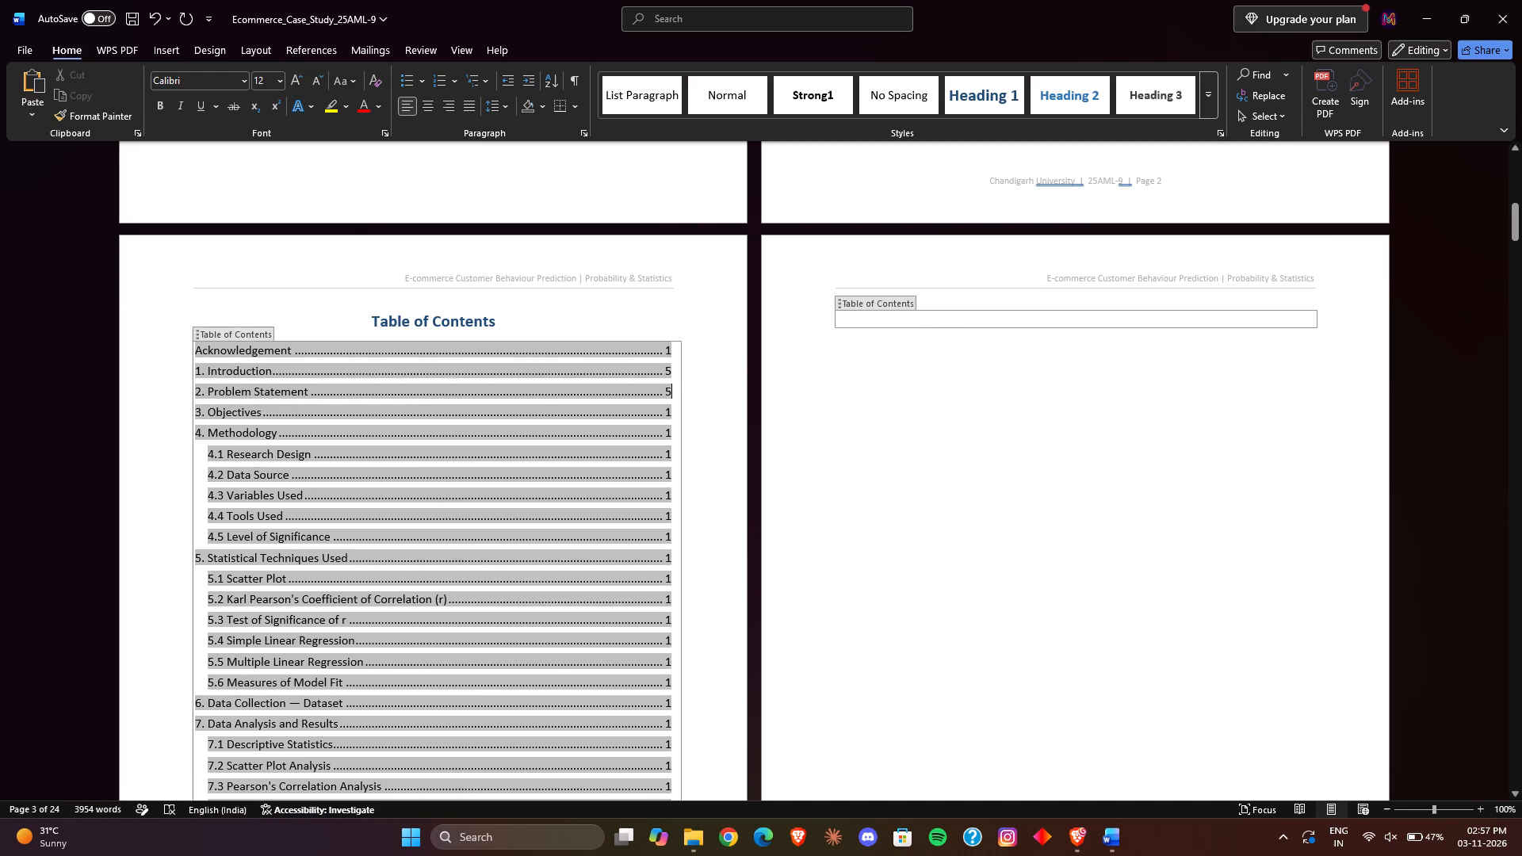
Check which page the Objectives section is on and set the 3. Objectives entry's page number in the Table of Contents to 5.
{"action": "double_click", "coordinate": [663, 411], "text": "ctrl"}
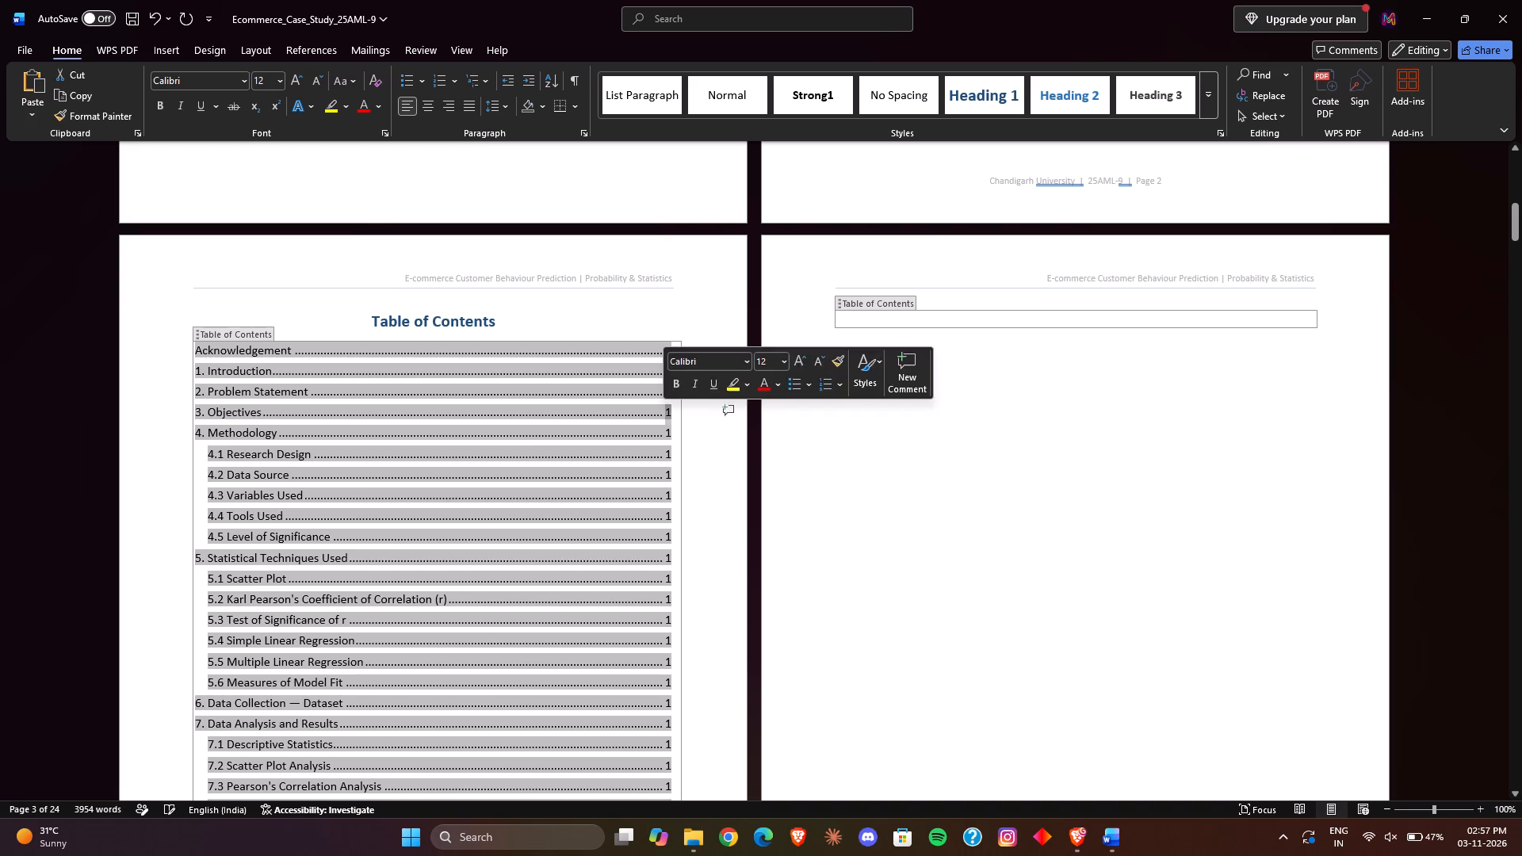
{"action": "left_click", "coordinate": [663, 411], "text": "ctrl"}
{"action": "left_click", "coordinate": [663, 411], "text": "ctrl"}
{"action": "double_click", "coordinate": [663, 411], "text": "ctrl"}
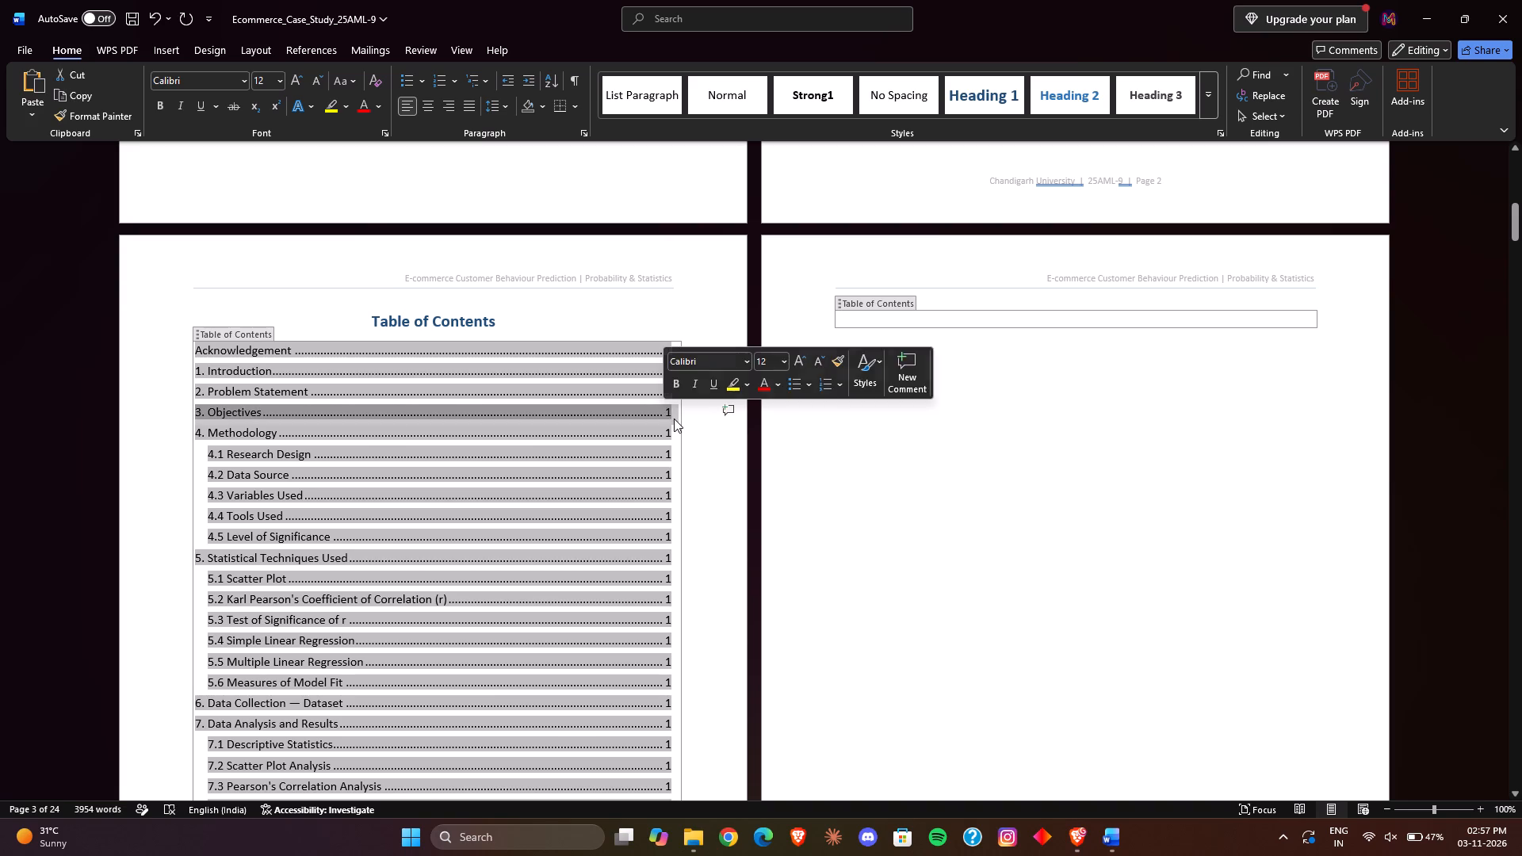
{"action": "left_click", "coordinate": [671, 412], "text": "ctrl"}
{"action": "triple_click", "coordinate": [665, 410], "text": "ctrl"}
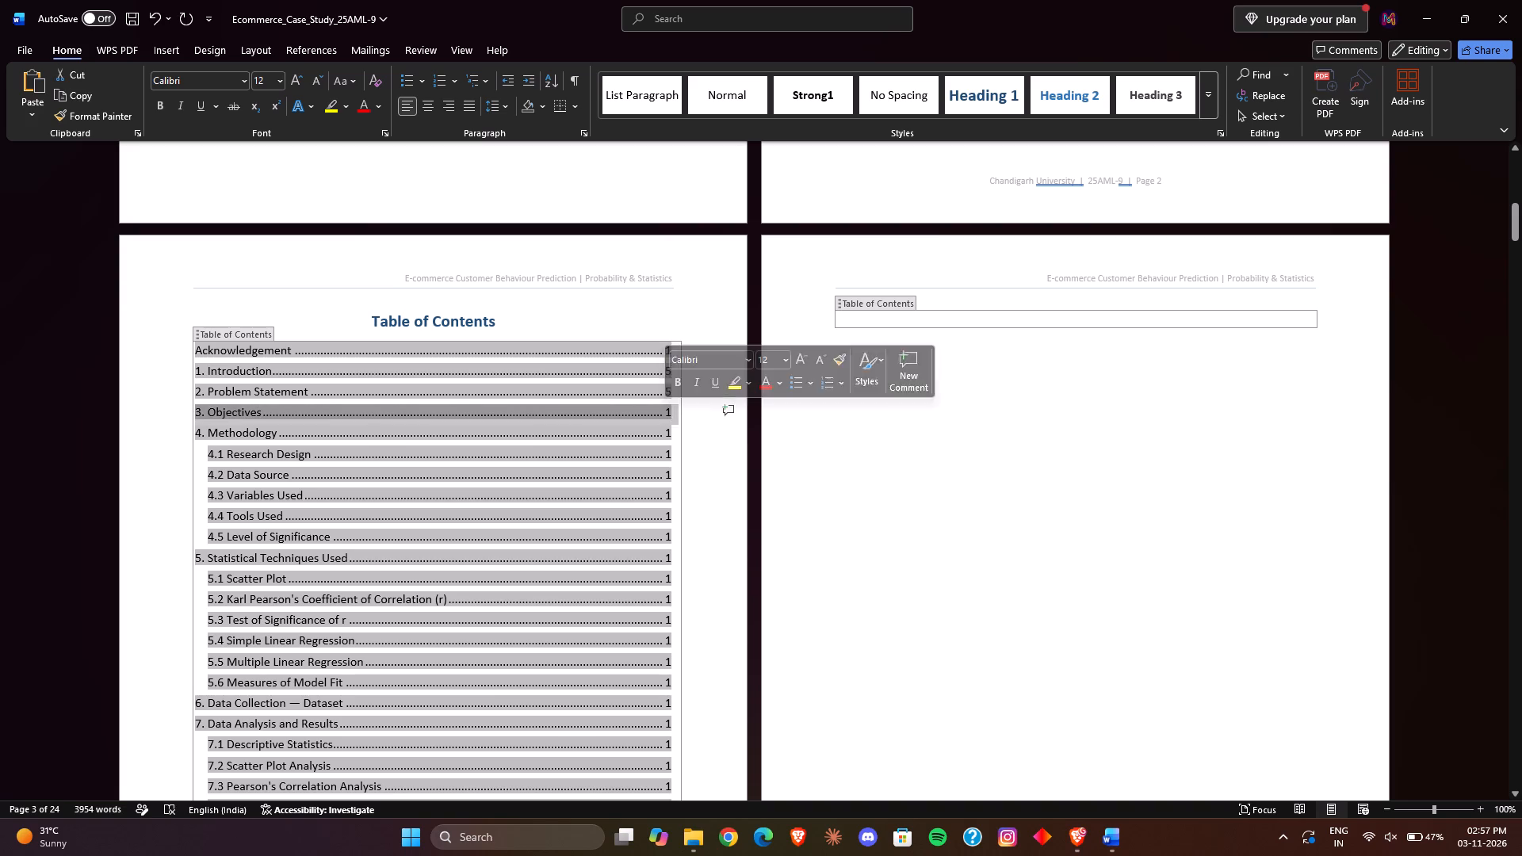
{"action": "scroll", "coordinate": [674, 434], "scroll_direction": "up", "scroll_amount": 2, "text": "ctrl"}
{"action": "scroll", "coordinate": [674, 434], "scroll_direction": "down", "scroll_amount": 5, "text": "ctrl"}
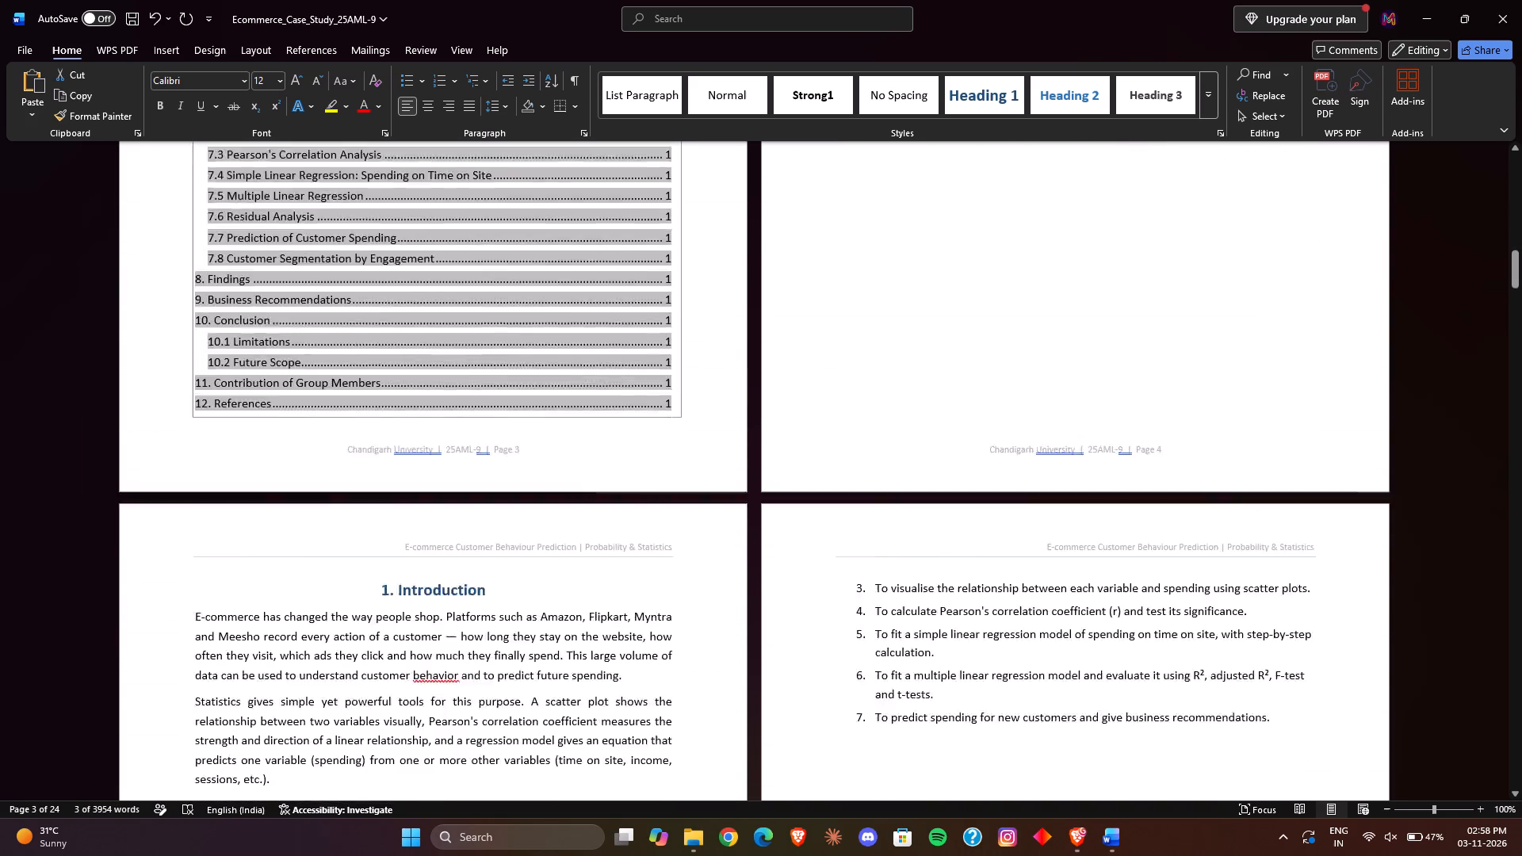
{"action": "scroll", "coordinate": [674, 434], "scroll_direction": "right", "scroll_amount": 1, "text": "ctrl"}
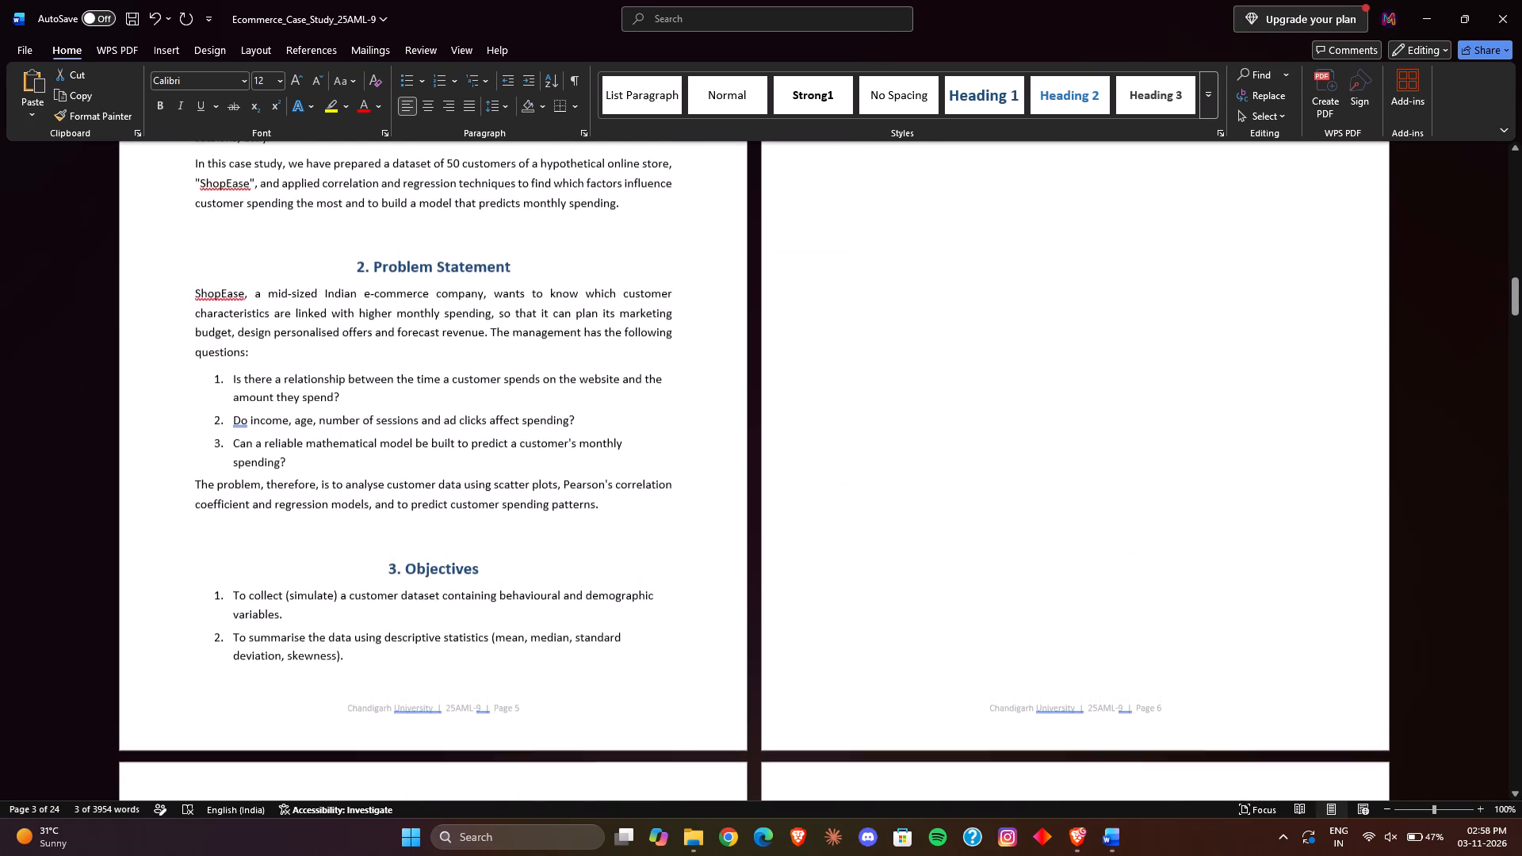
{"action": "scroll", "coordinate": [674, 434], "scroll_direction": "right", "scroll_amount": 1, "text": "ctrl"}
{"action": "scroll", "coordinate": [674, 434], "scroll_direction": "down", "scroll_amount": 1, "text": "ctrl"}
{"action": "left_click", "coordinate": [664, 499], "text": "ctrl"}
{"action": "left_click", "coordinate": [664, 499], "text": "ctrl"}
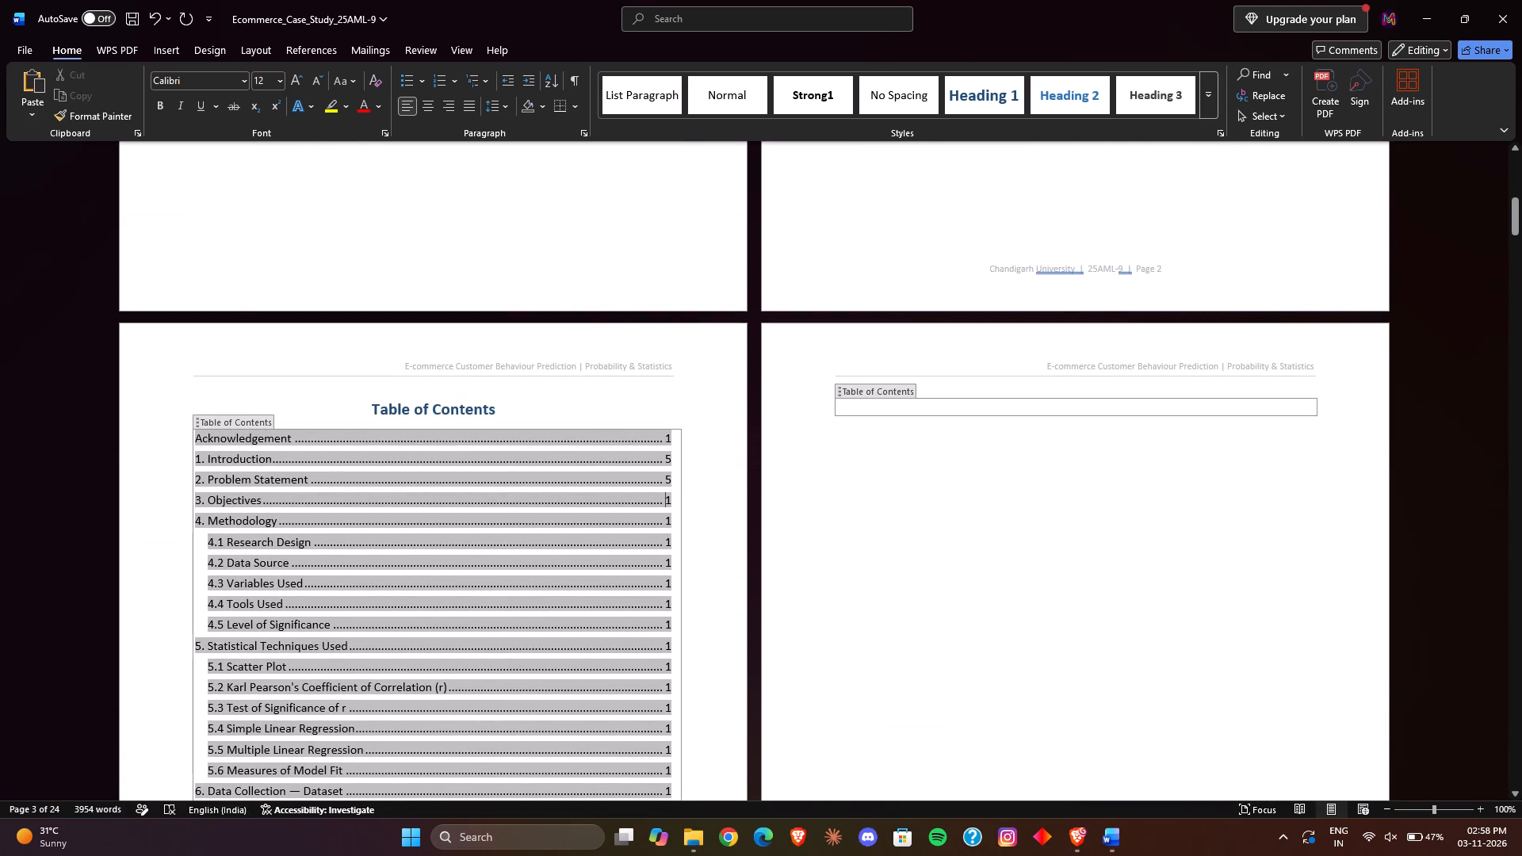
{"action": "key", "text": "Delete"}
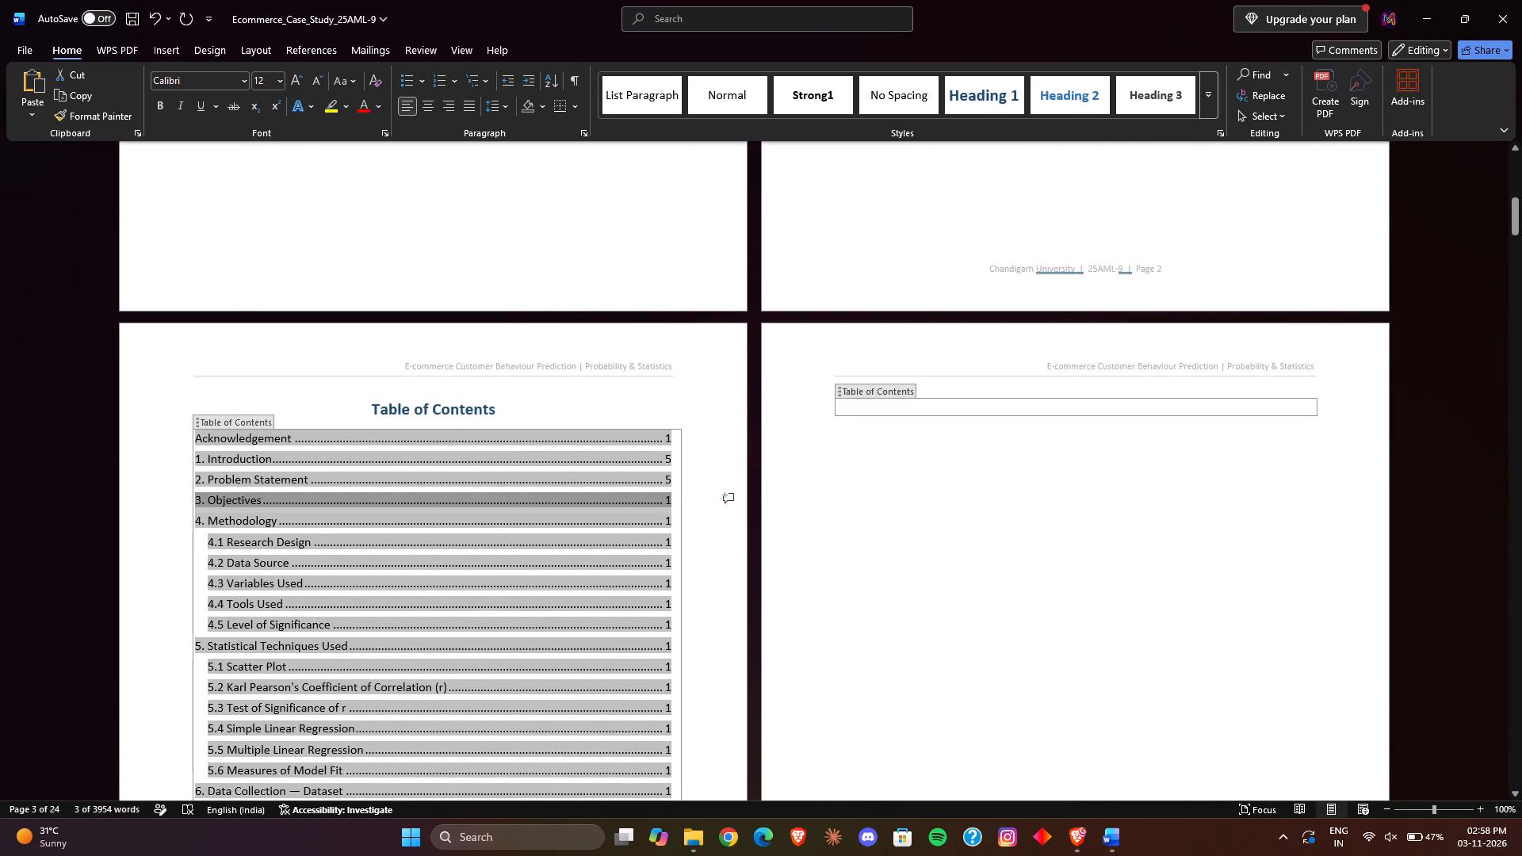
{"action": "double_click", "coordinate": [666, 501], "text": "ctrl"}
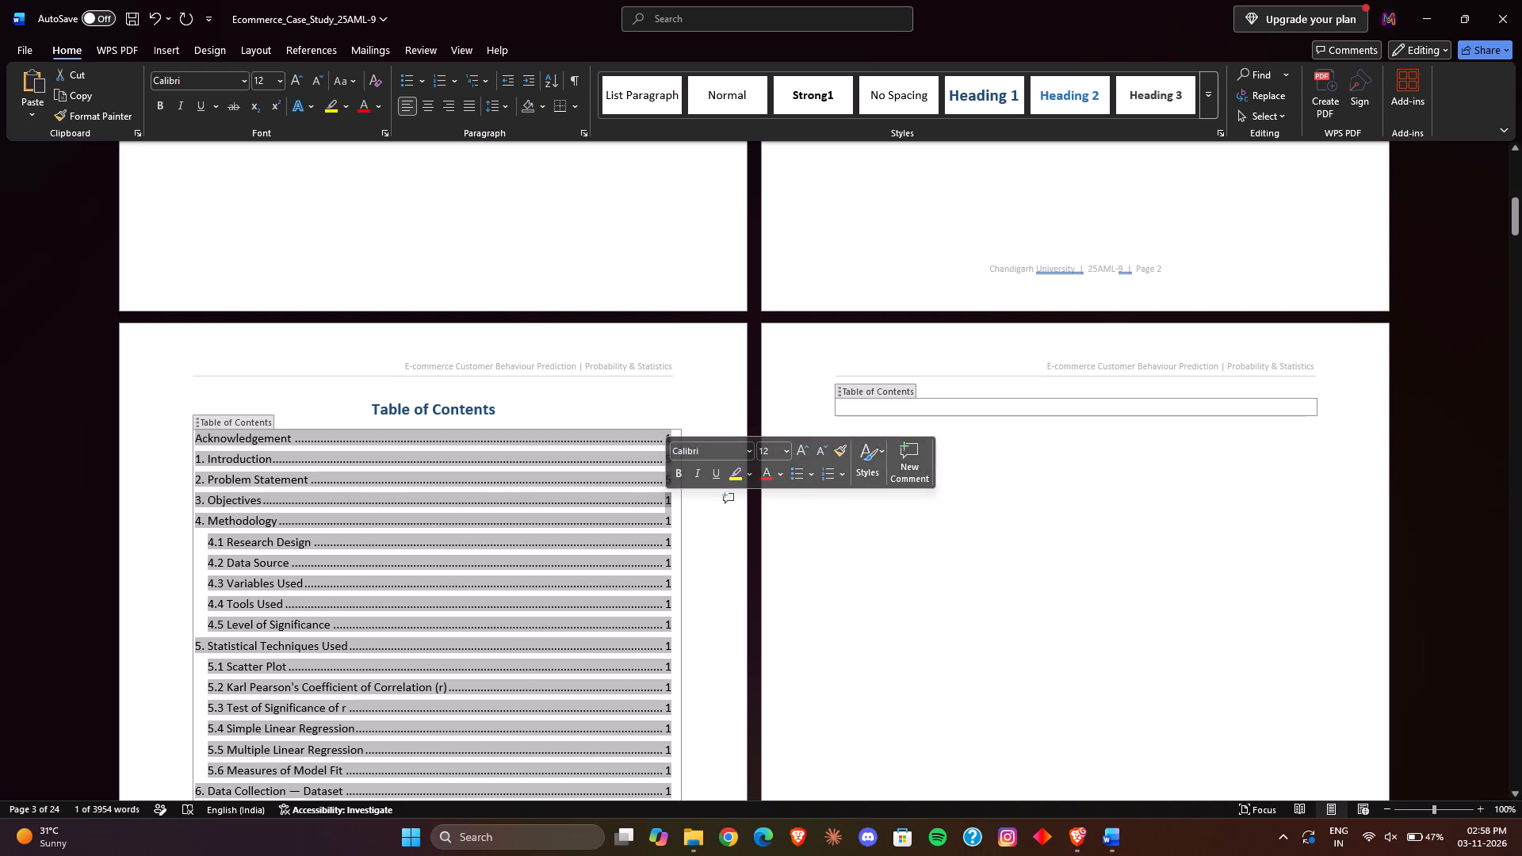
{"action": "key", "text": "5"}
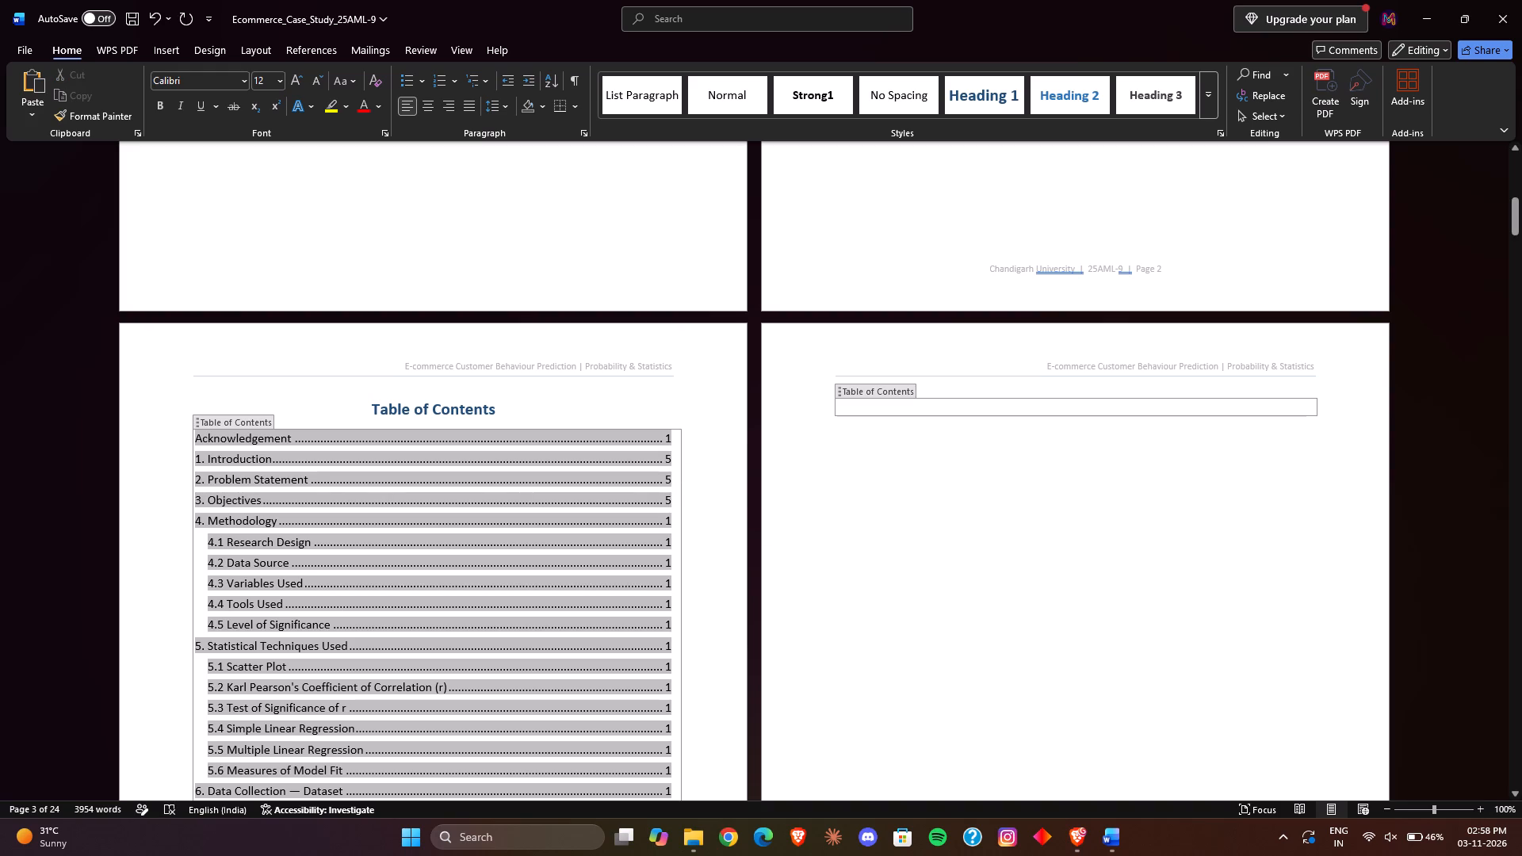
Set the page number of the 4. Methodology entry in the Table of Contents to 7.
{"action": "double_click", "coordinate": [665, 519], "text": "ctrl"}
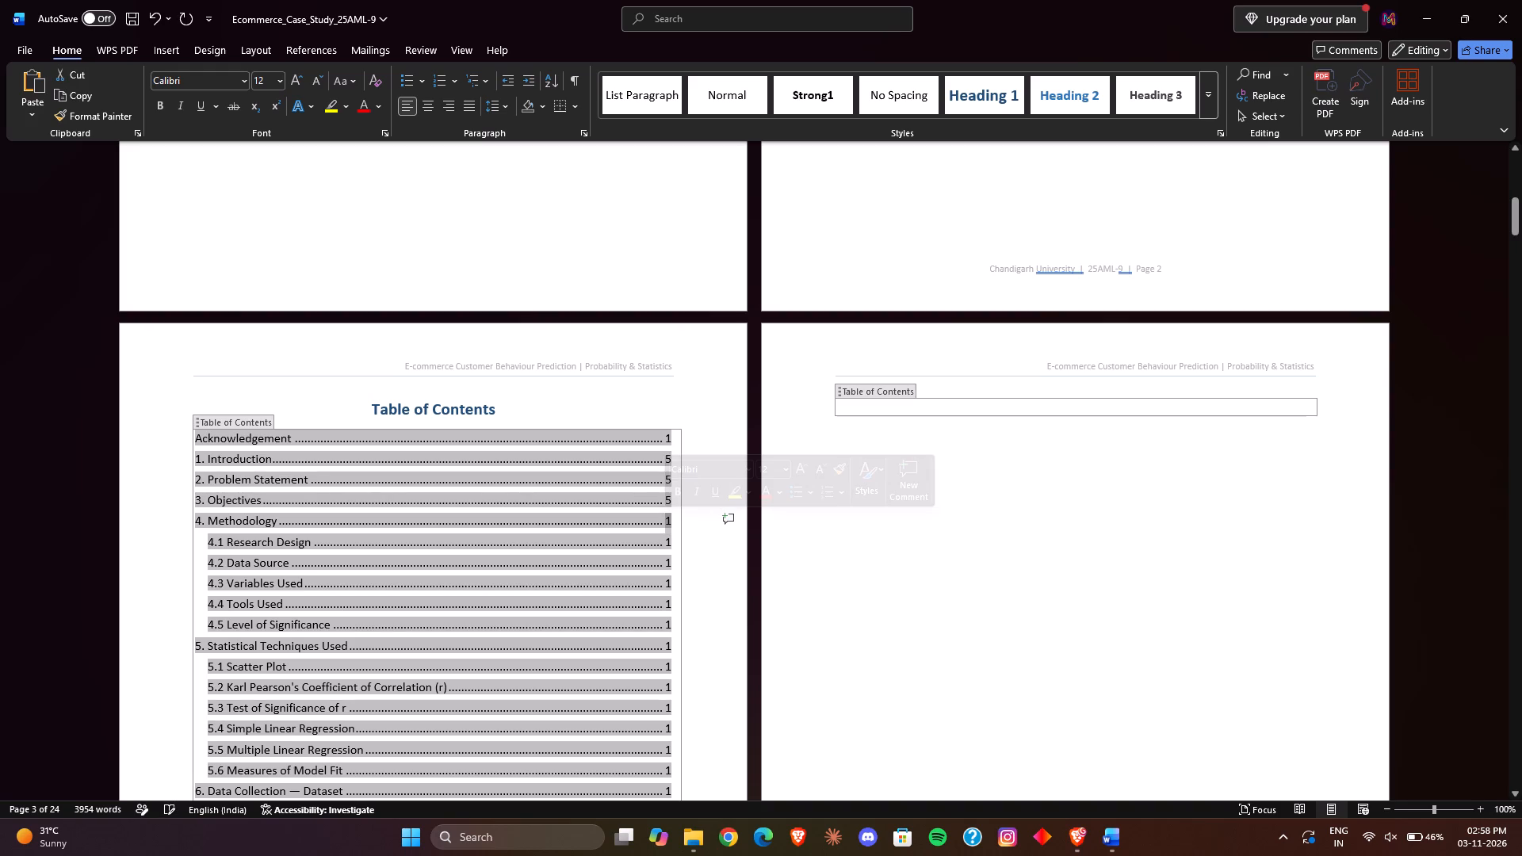
{"action": "key", "text": "7"}
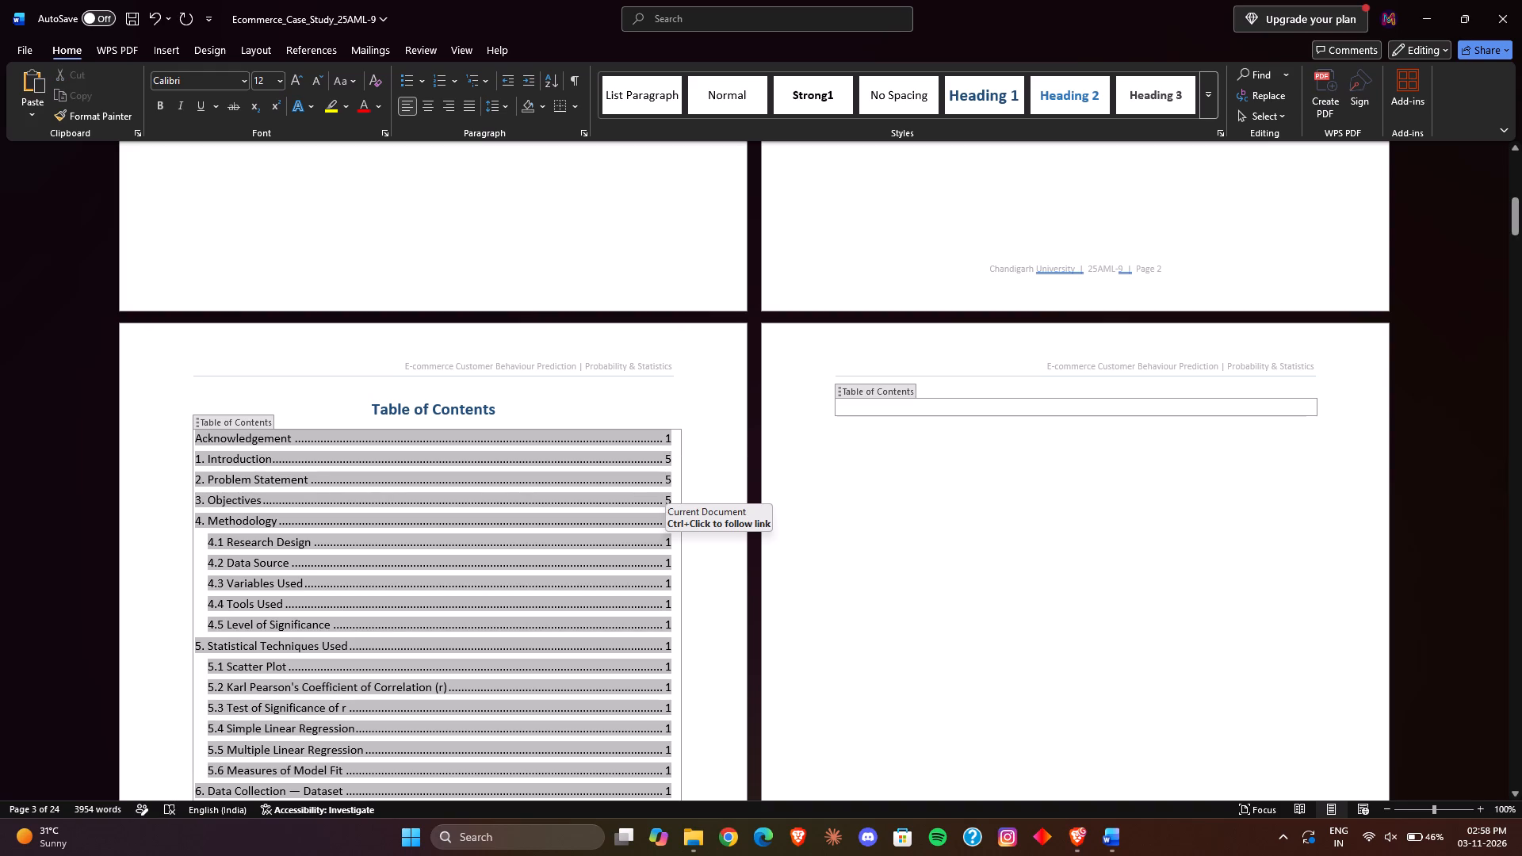
Delete the page number of the 4.1 Research Design entry in the Table of Contents.
{"action": "double_click", "coordinate": [666, 547], "text": "ctrl"}
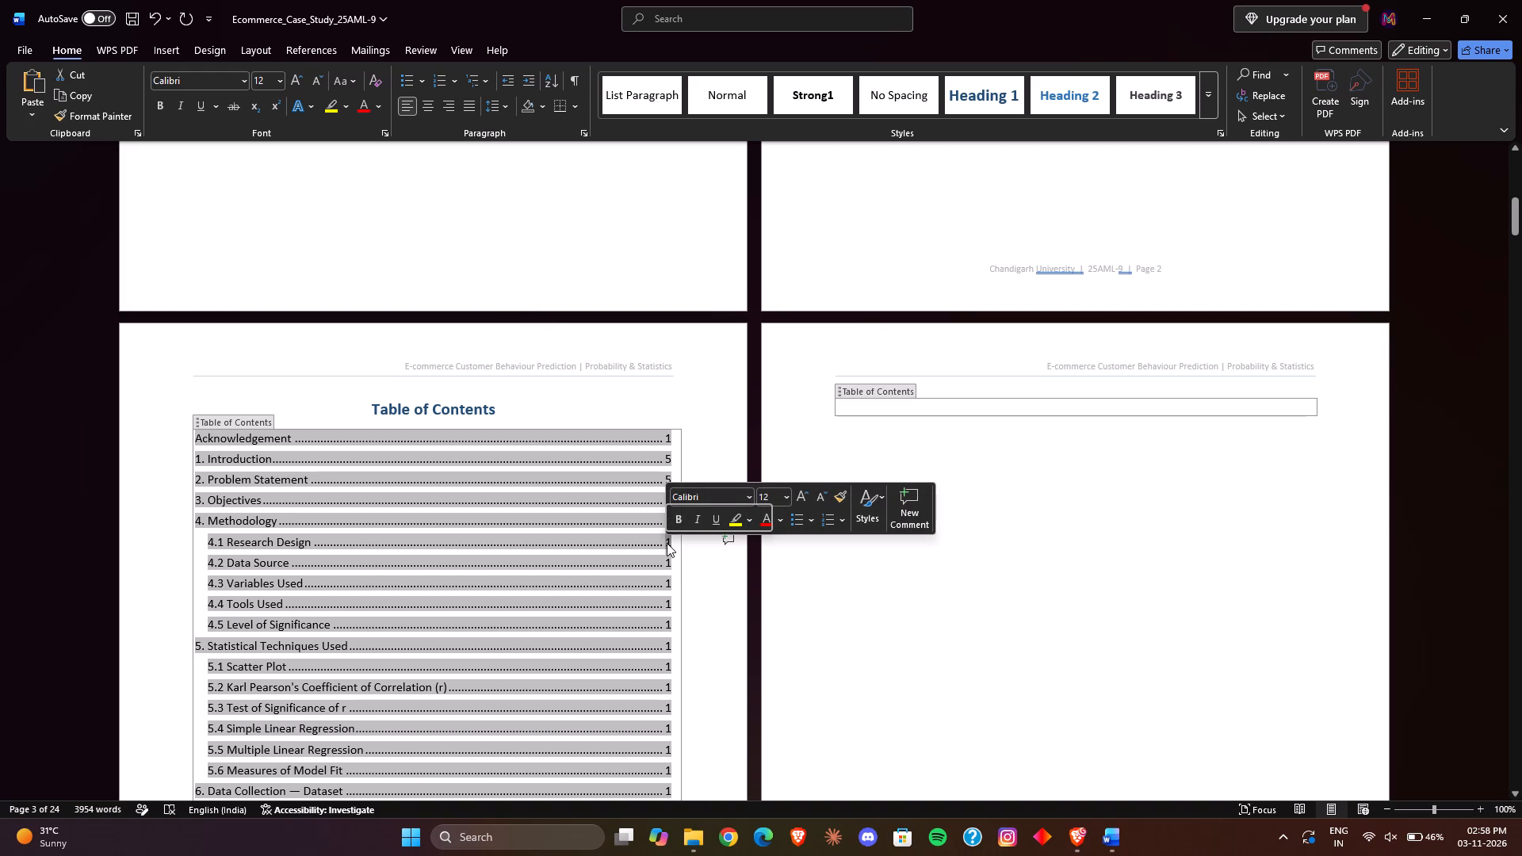
{"action": "key", "text": "BackSpace"}
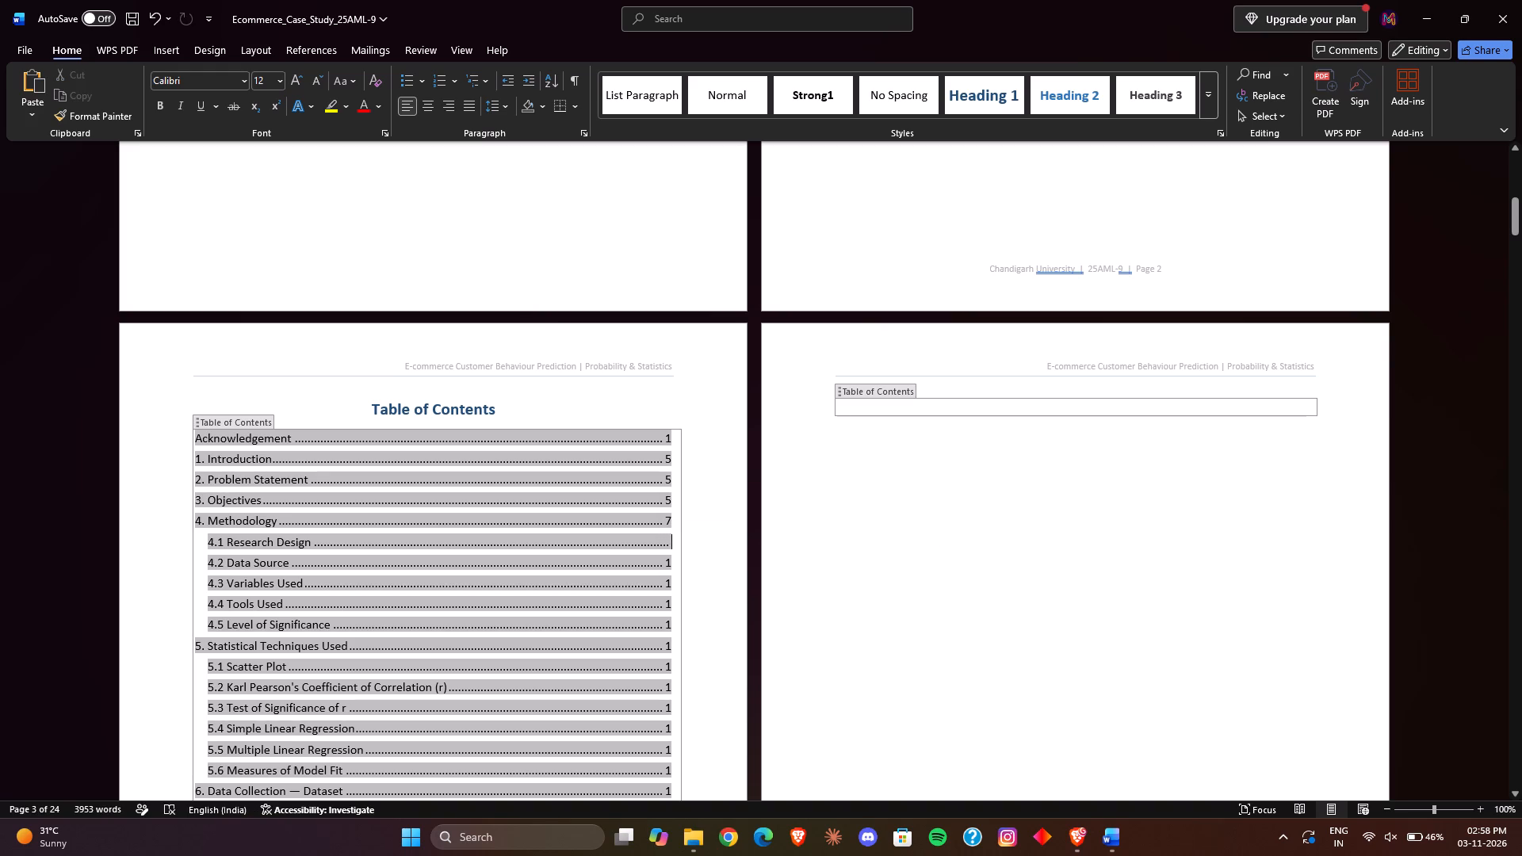
Set the Table of Contents page numbers of 5. Statistical Techniques Used to 8 and 6. Data Collection — Dataset to 10.
{"action": "double_click", "coordinate": [663, 645], "text": "ctrl"}
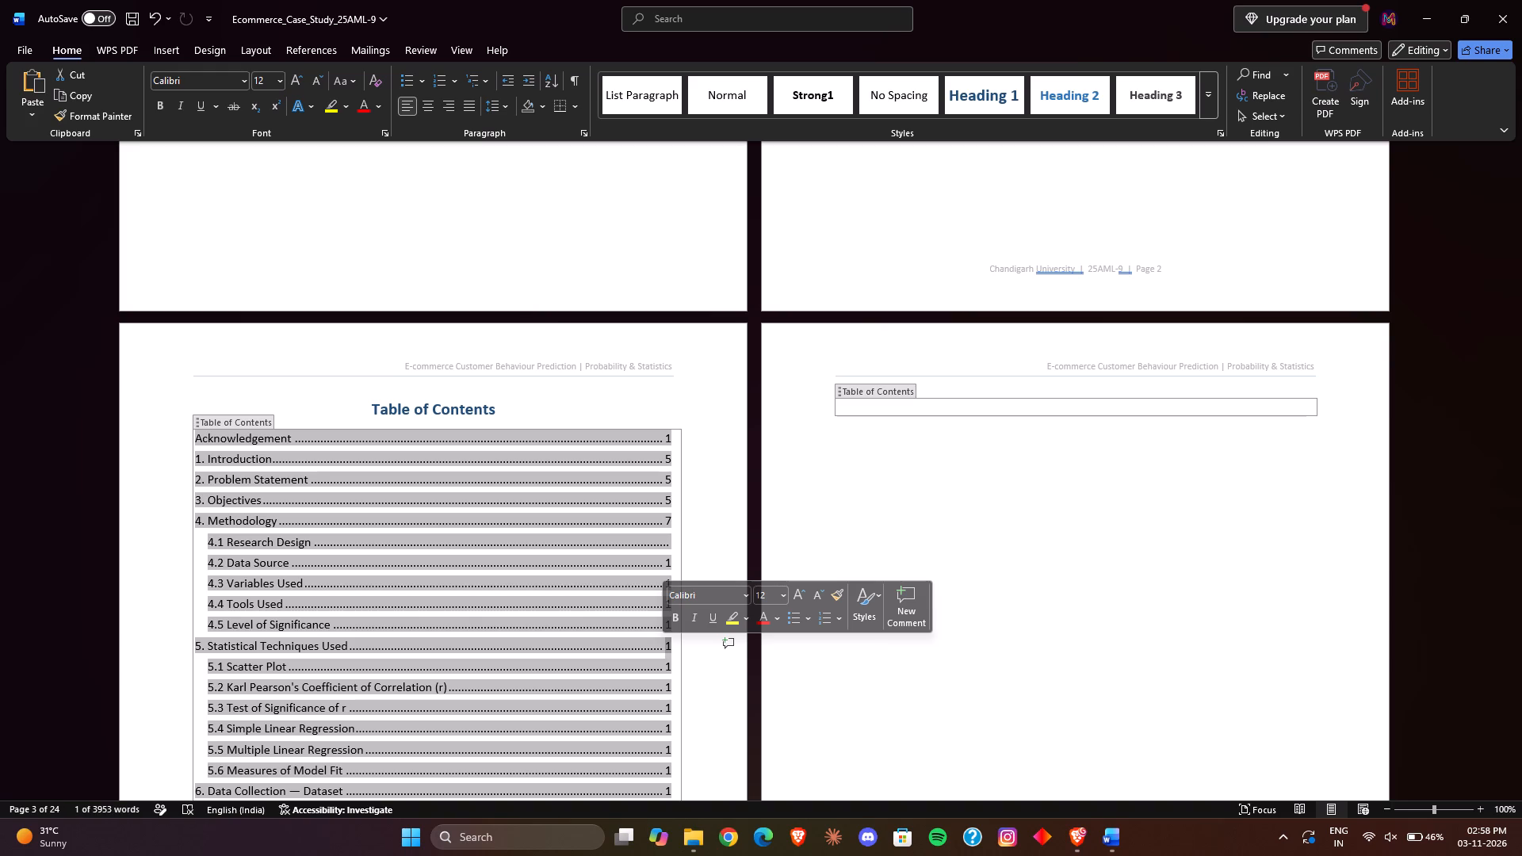
{"action": "key", "text": "8"}
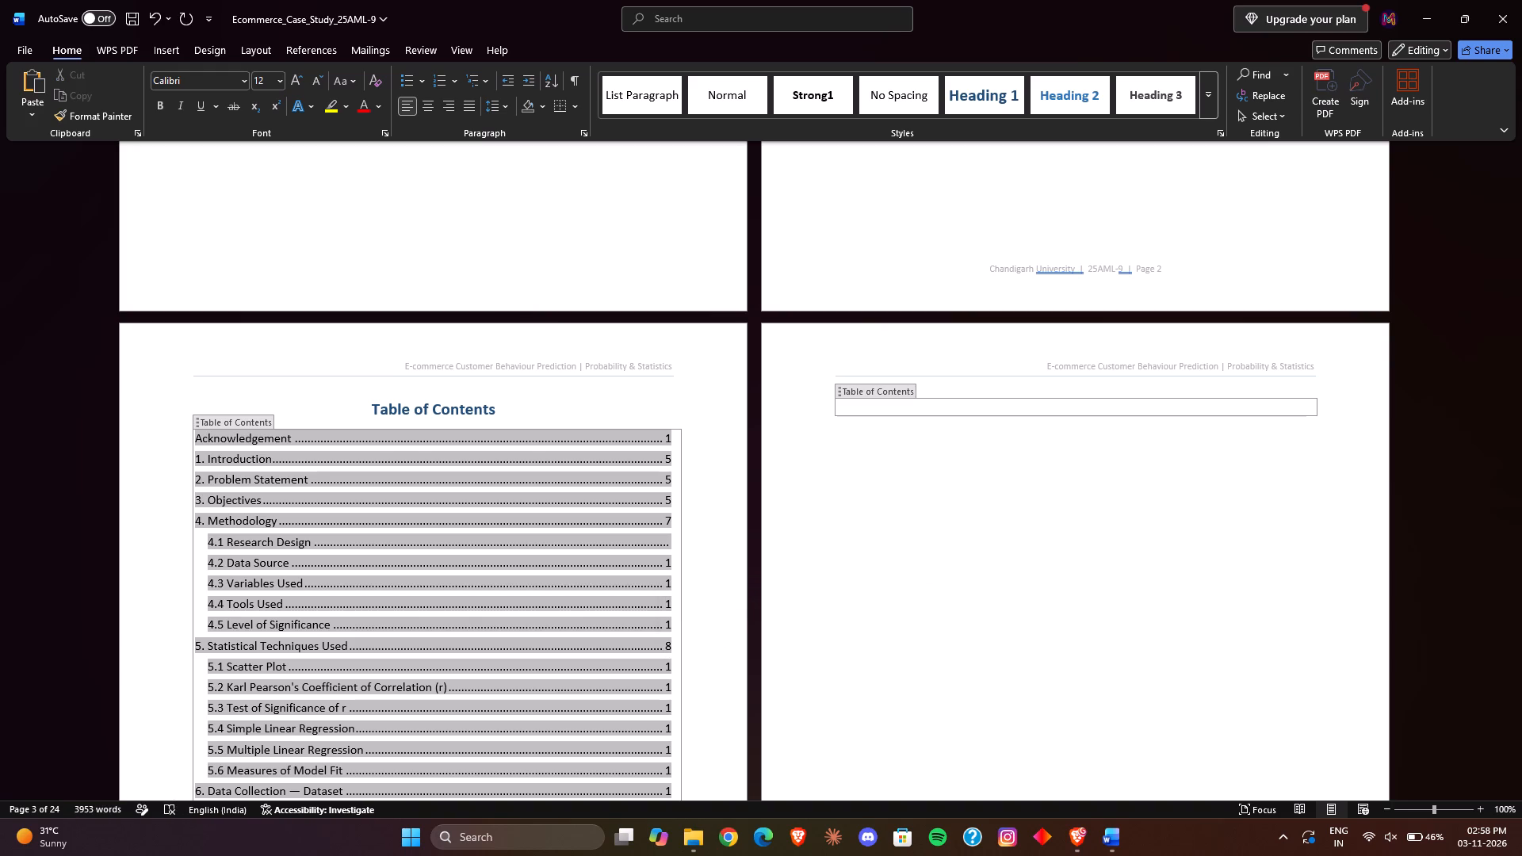
{"action": "scroll", "coordinate": [554, 683], "scroll_direction": "down", "scroll_amount": 3, "text": "ctrl"}
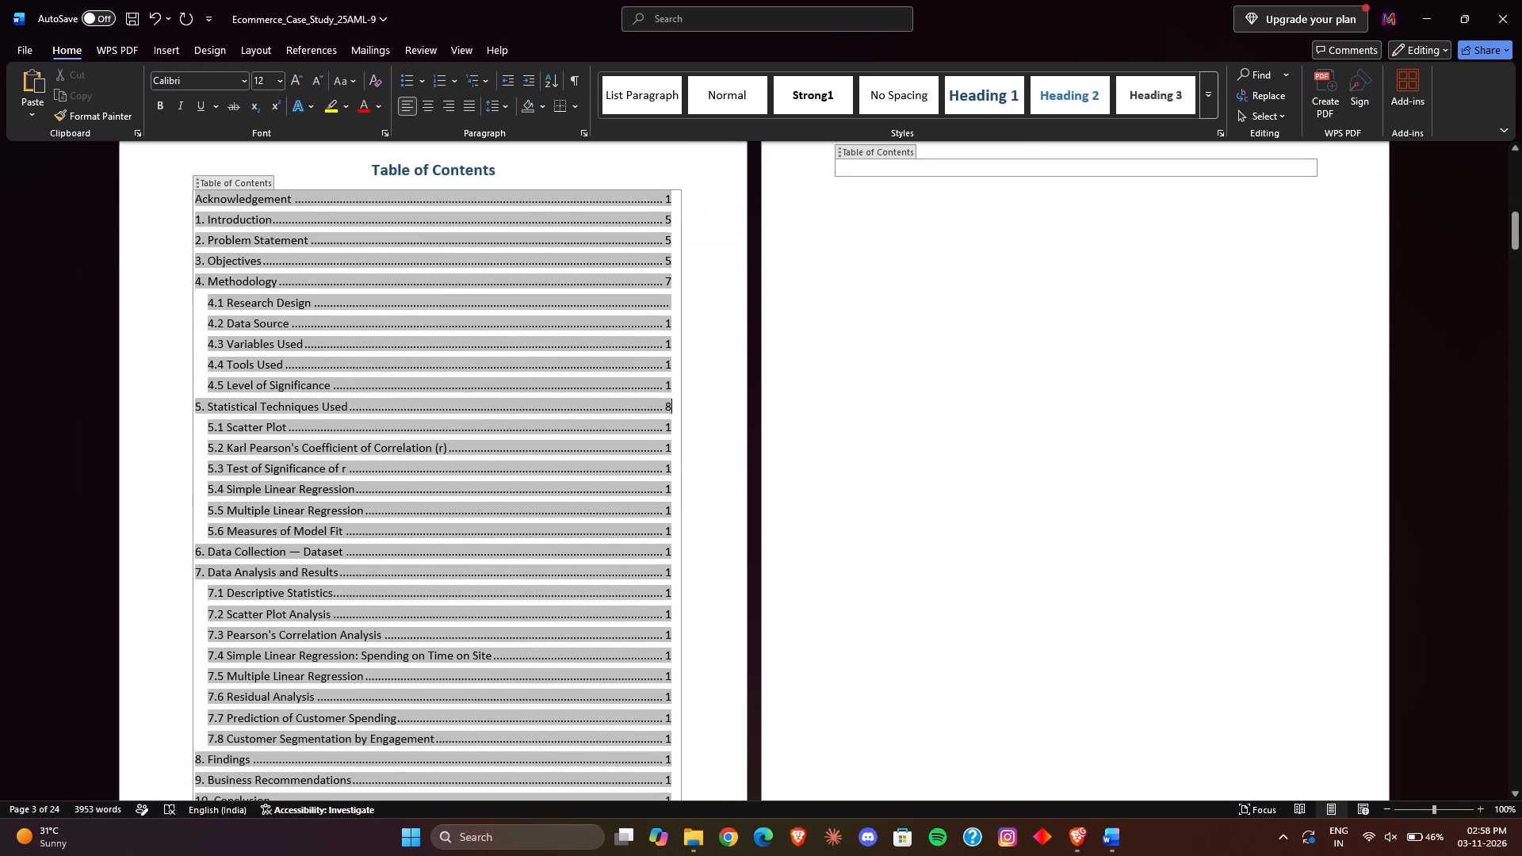
{"action": "double_click", "coordinate": [663, 550], "text": "ctrl"}
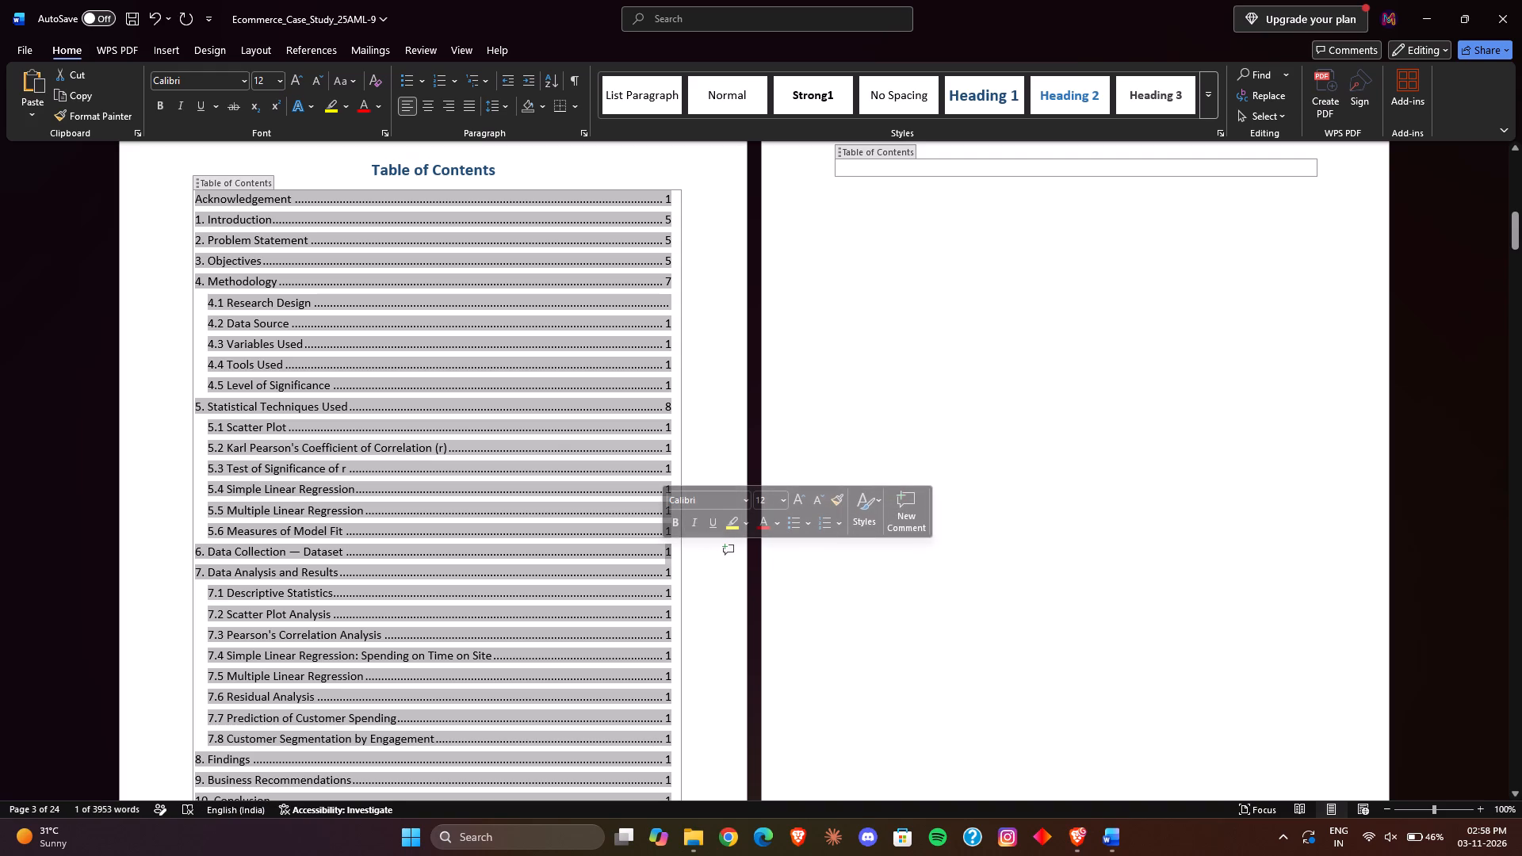
{"action": "type", "text": "10"}
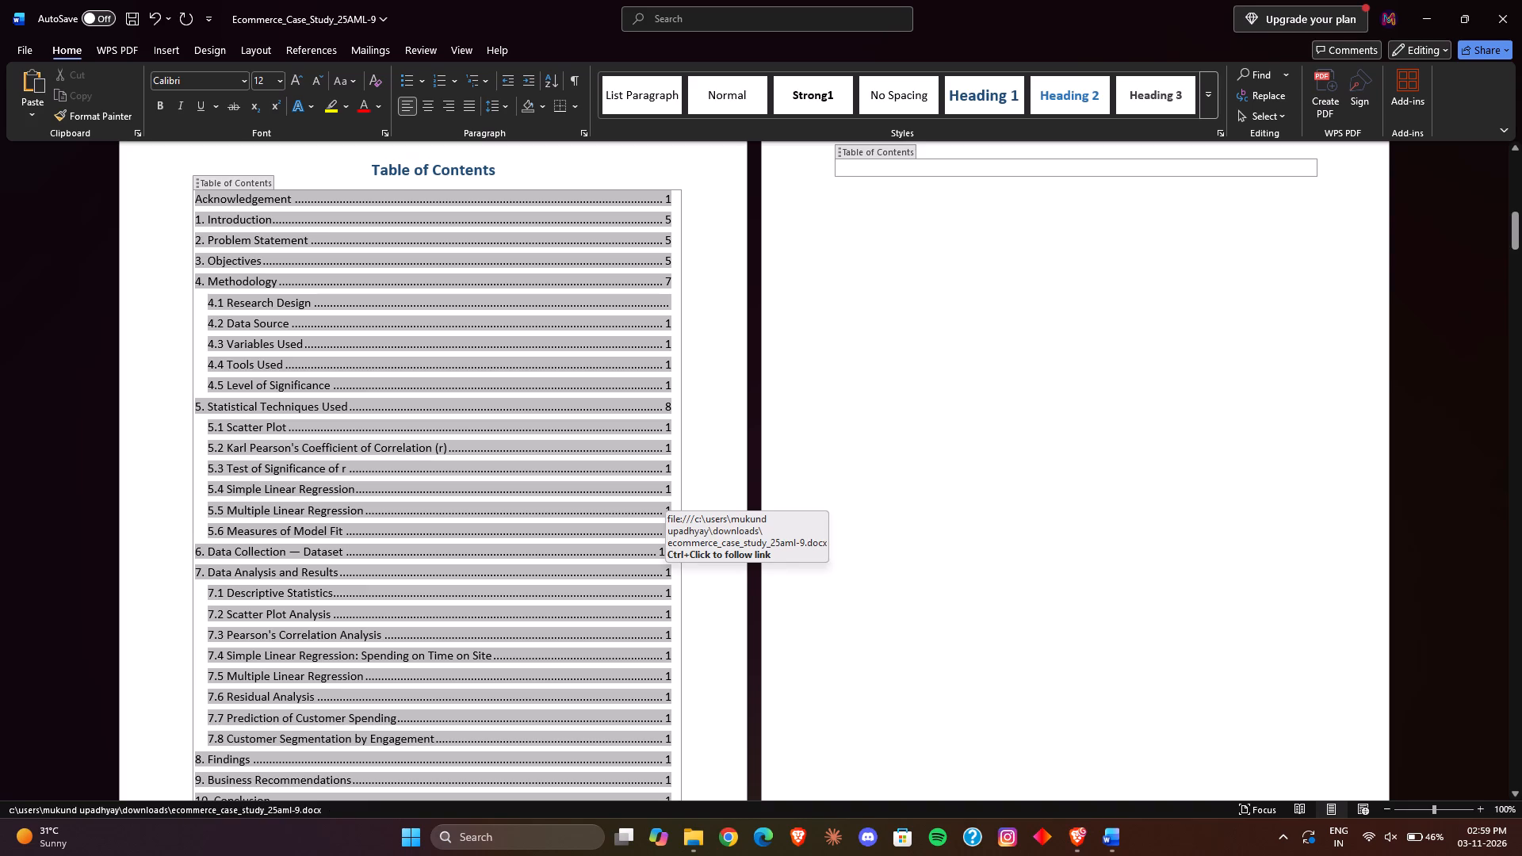
Set the page number of the 7. Data Analysis and Results entry in the Table of Contents to 12.
{"action": "double_click", "coordinate": [664, 574], "text": "ctrl"}
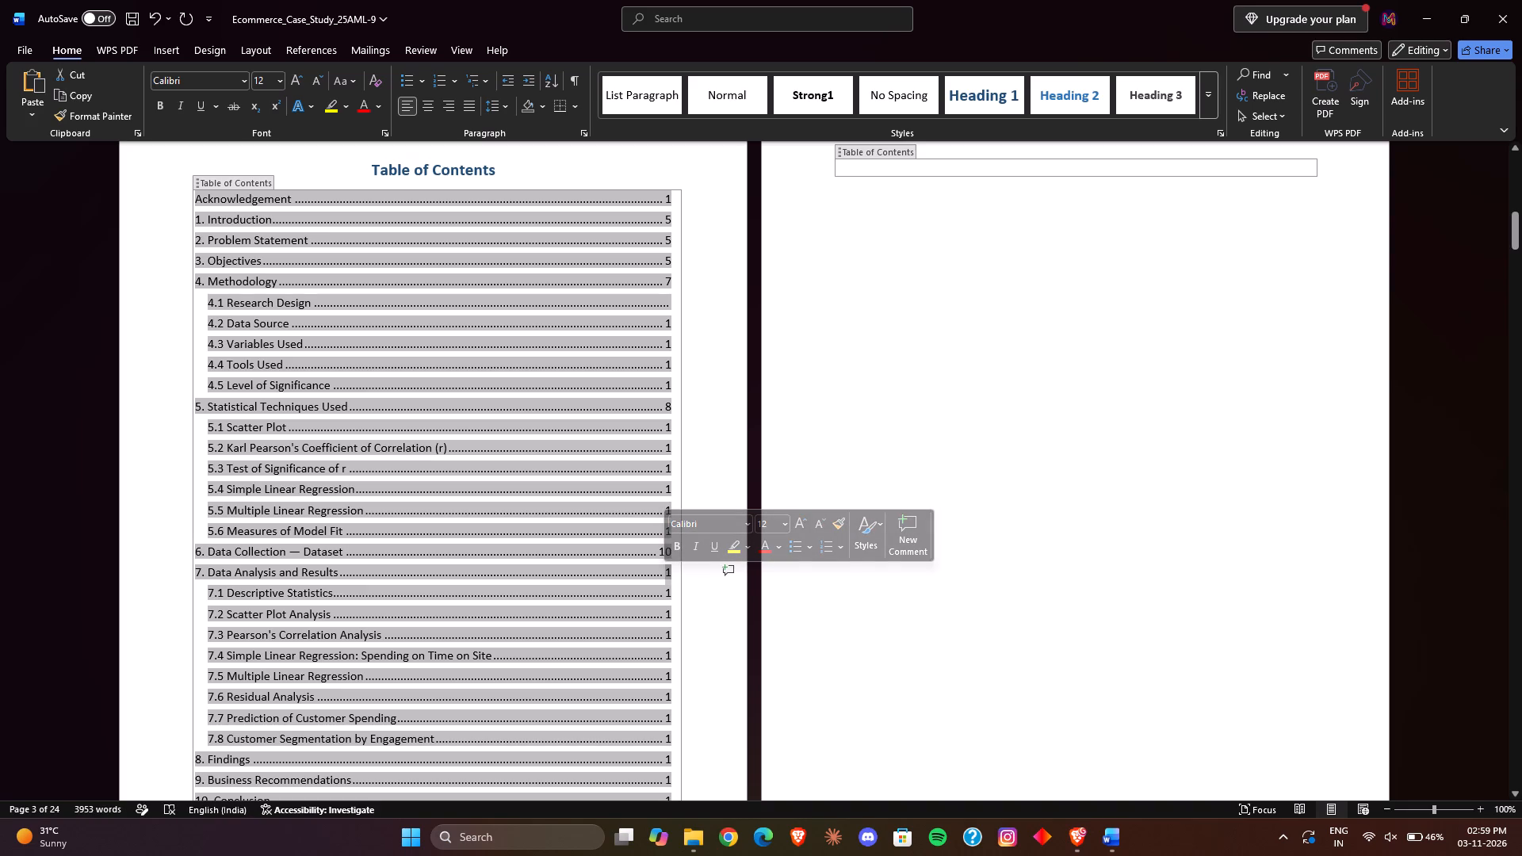
{"action": "key", "text": "1"}
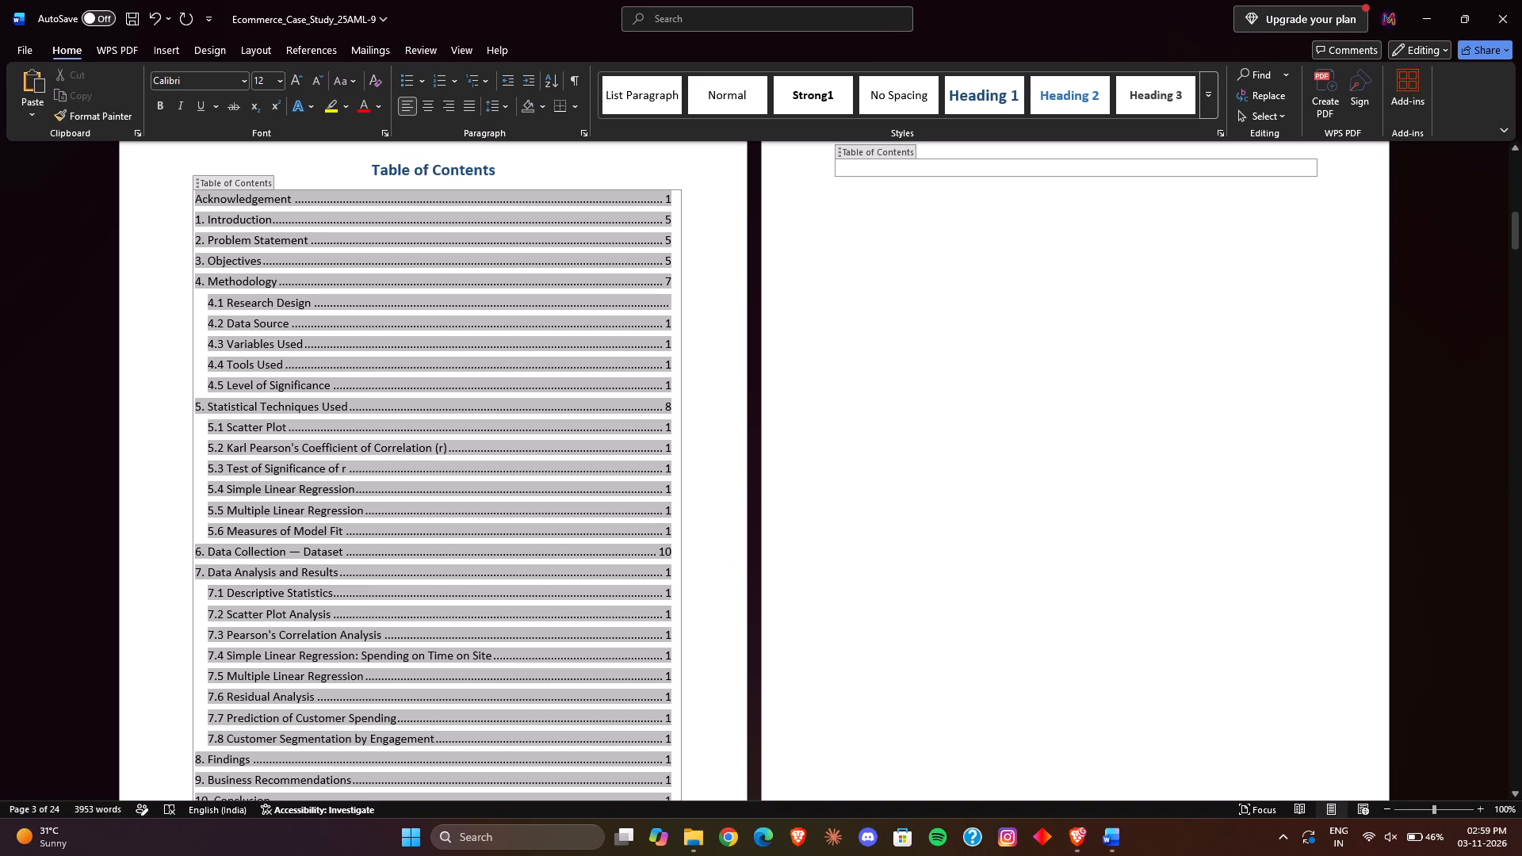
{"action": "key", "text": "2"}
Set the page number of the 8. Findings entry in the Table of Contents to 22.
{"action": "scroll", "coordinate": [657, 598], "scroll_direction": "down", "scroll_amount": 1, "text": "ctrl"}
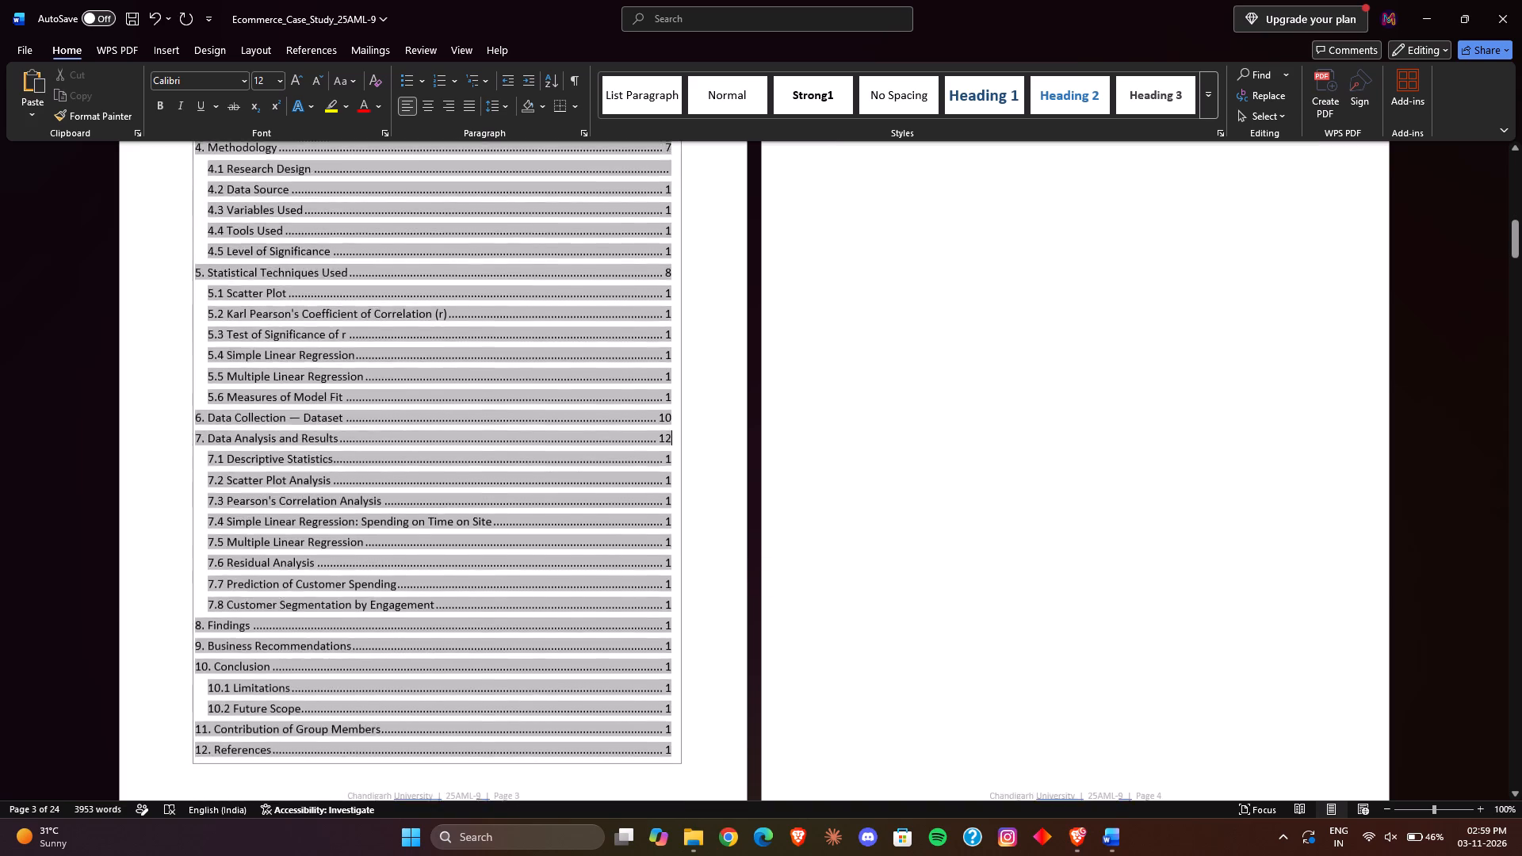
{"action": "scroll", "coordinate": [657, 598], "scroll_direction": "down", "scroll_amount": 1, "text": "ctrl"}
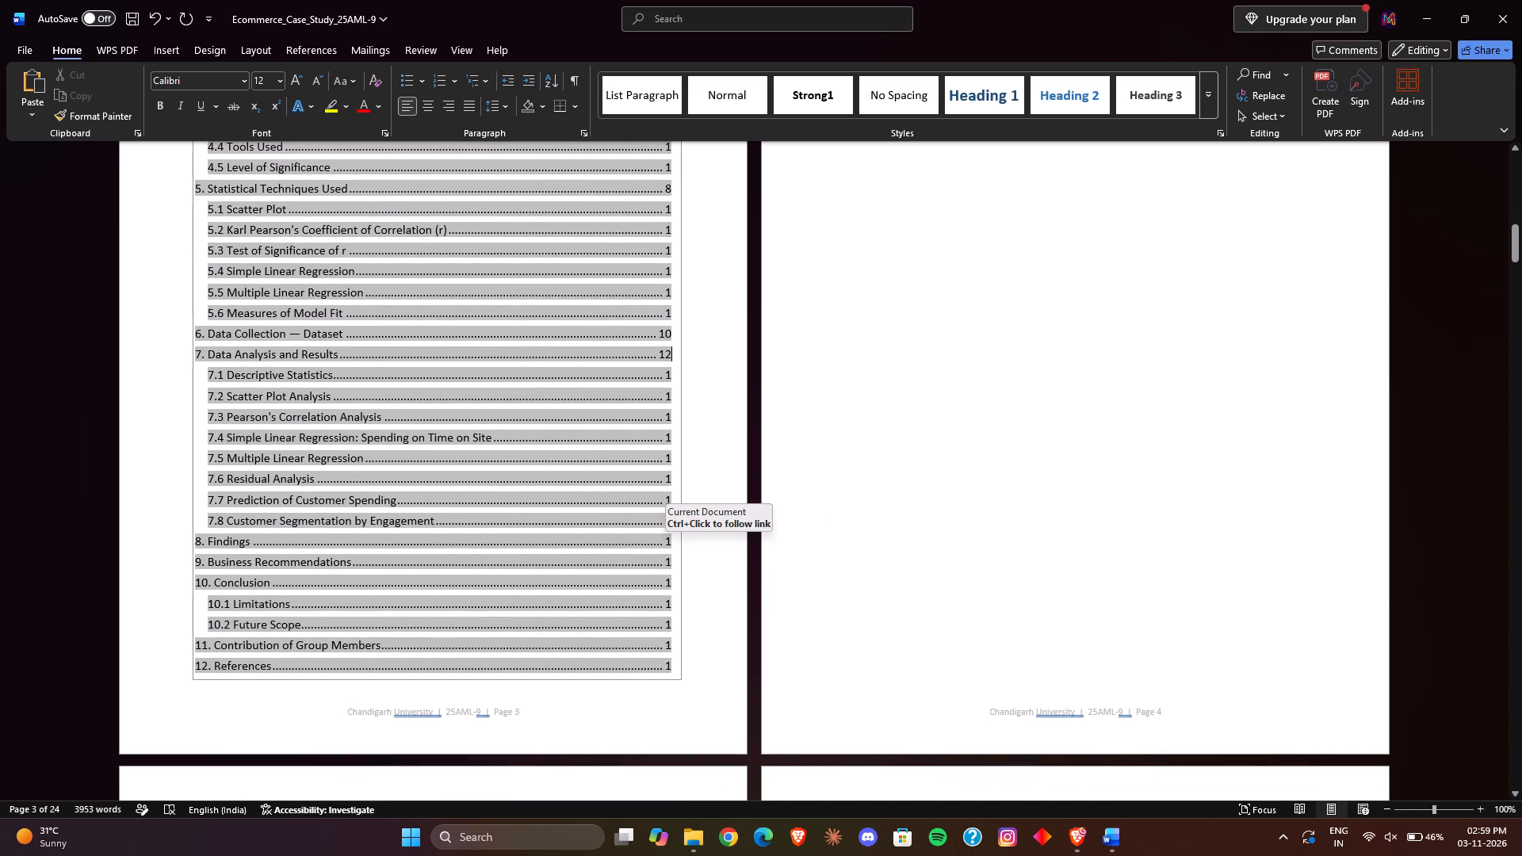
{"action": "double_click", "coordinate": [664, 544], "text": "ctrl"}
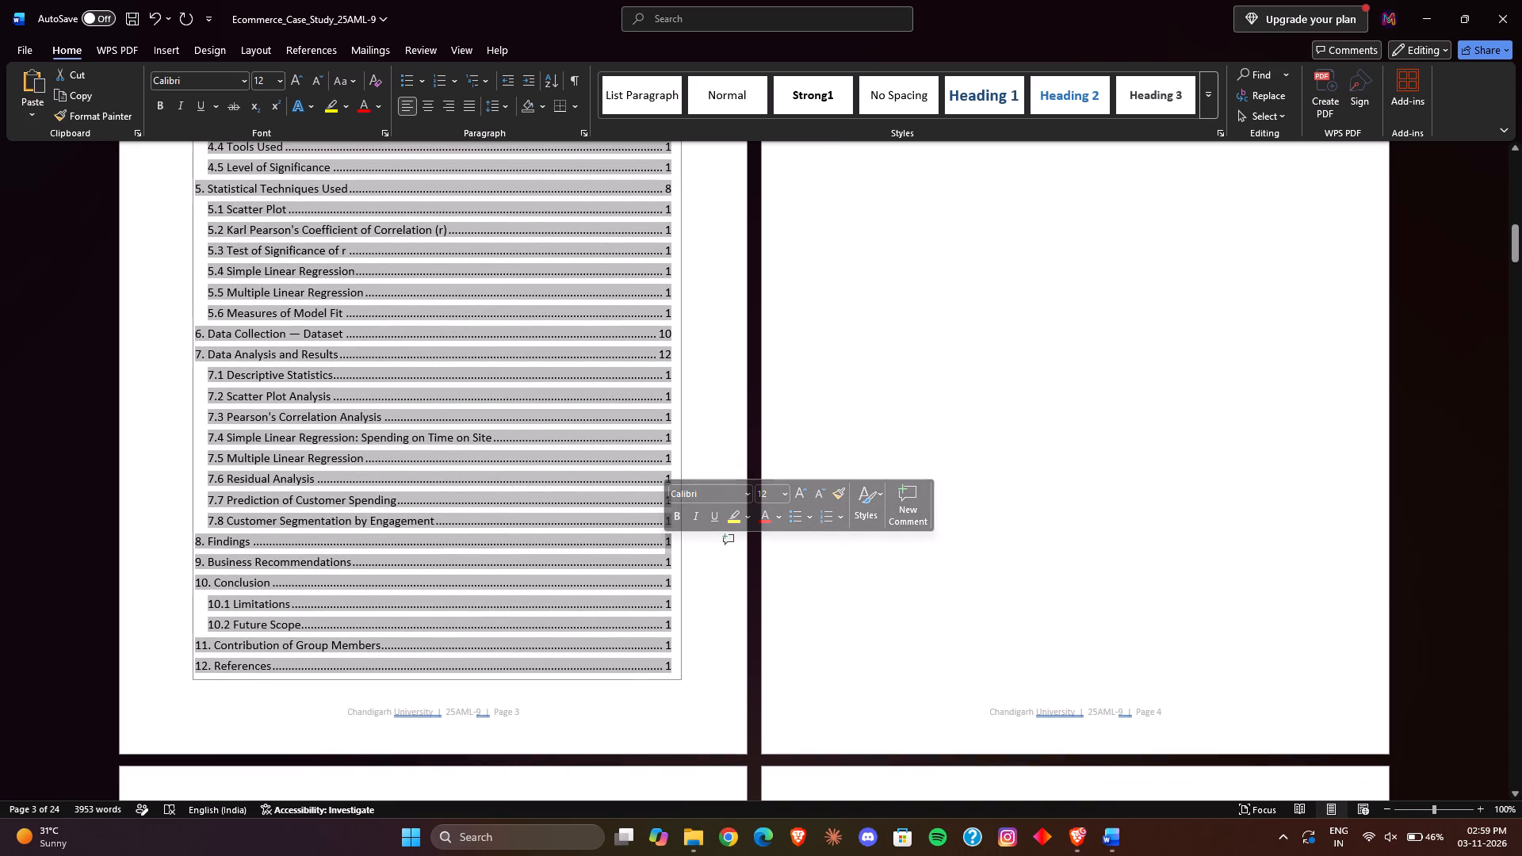
{"action": "left_click", "coordinate": [676, 564], "text": "ctrl"}
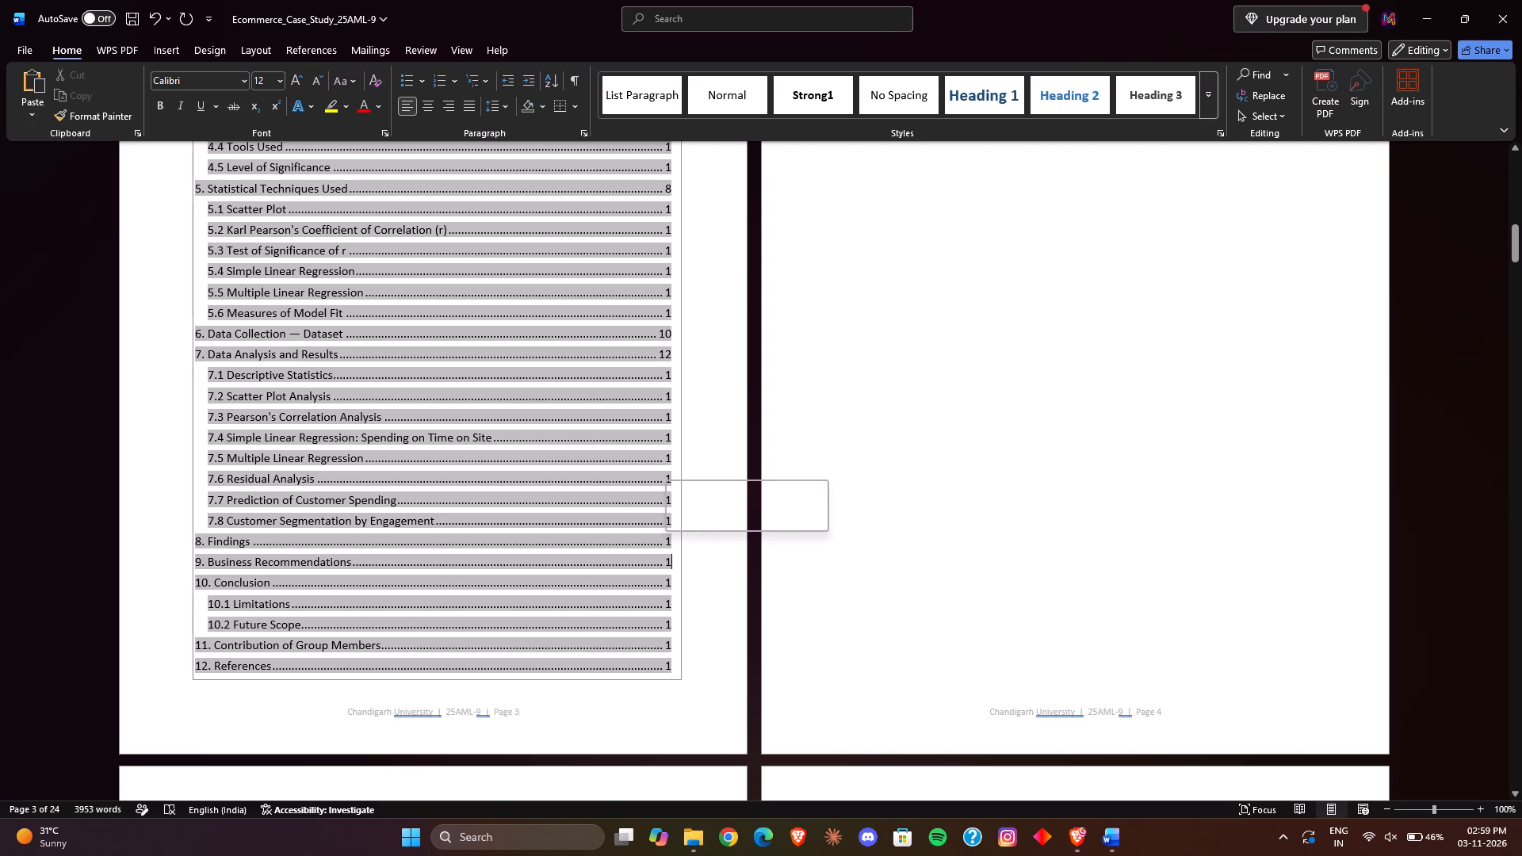
{"action": "double_click", "coordinate": [666, 541], "text": "ctrl"}
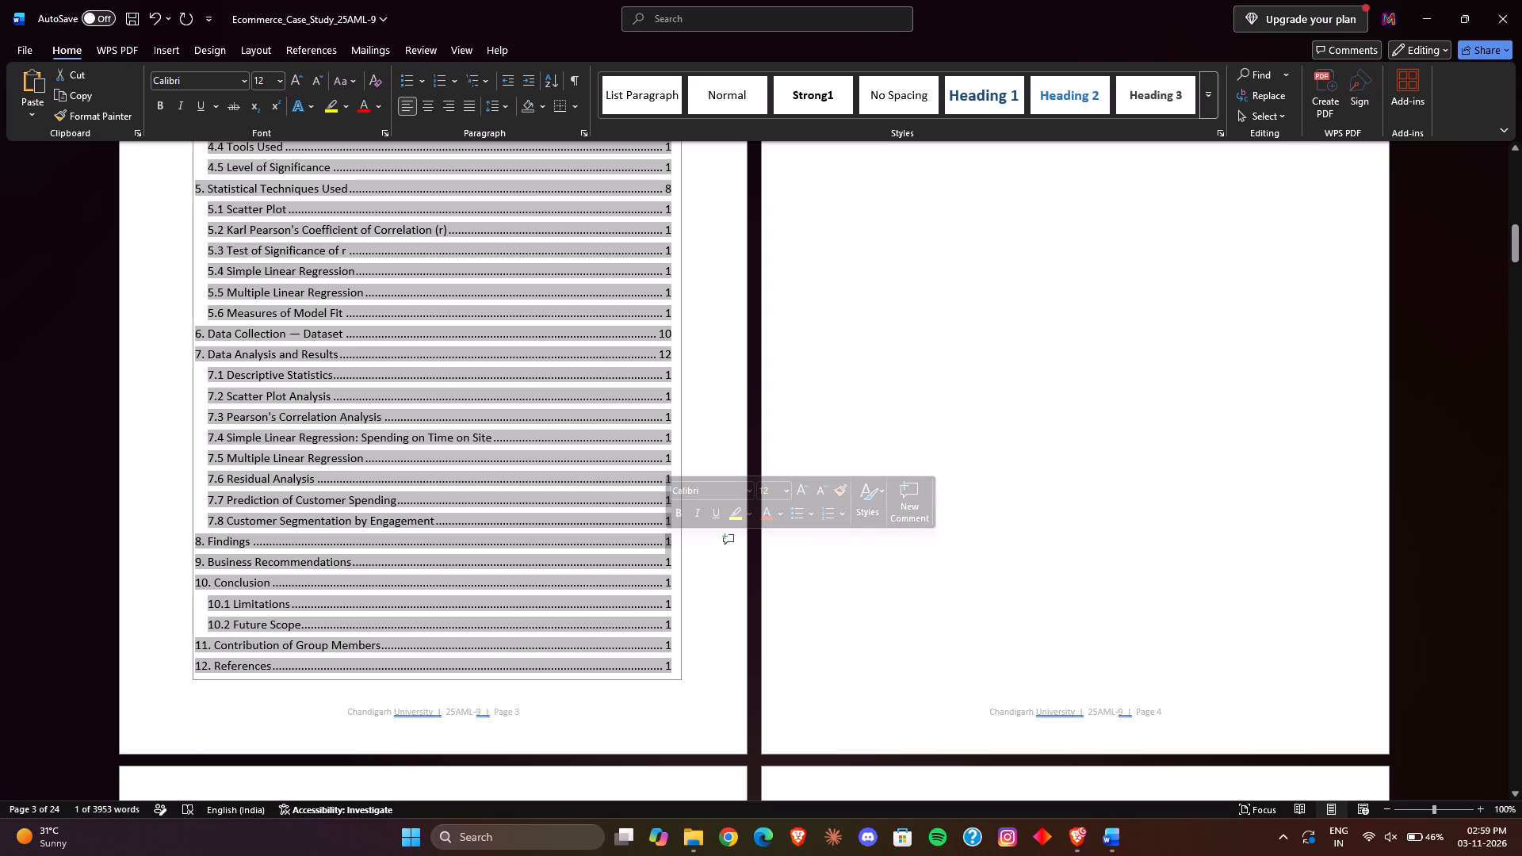
{"action": "type", "text": "22"}
Set the page number of the 9. Business Recommendations entry in the Table of Contents to 22.
{"action": "scroll", "coordinate": [672, 561], "scroll_direction": "down", "scroll_amount": 1, "text": "ctrl"}
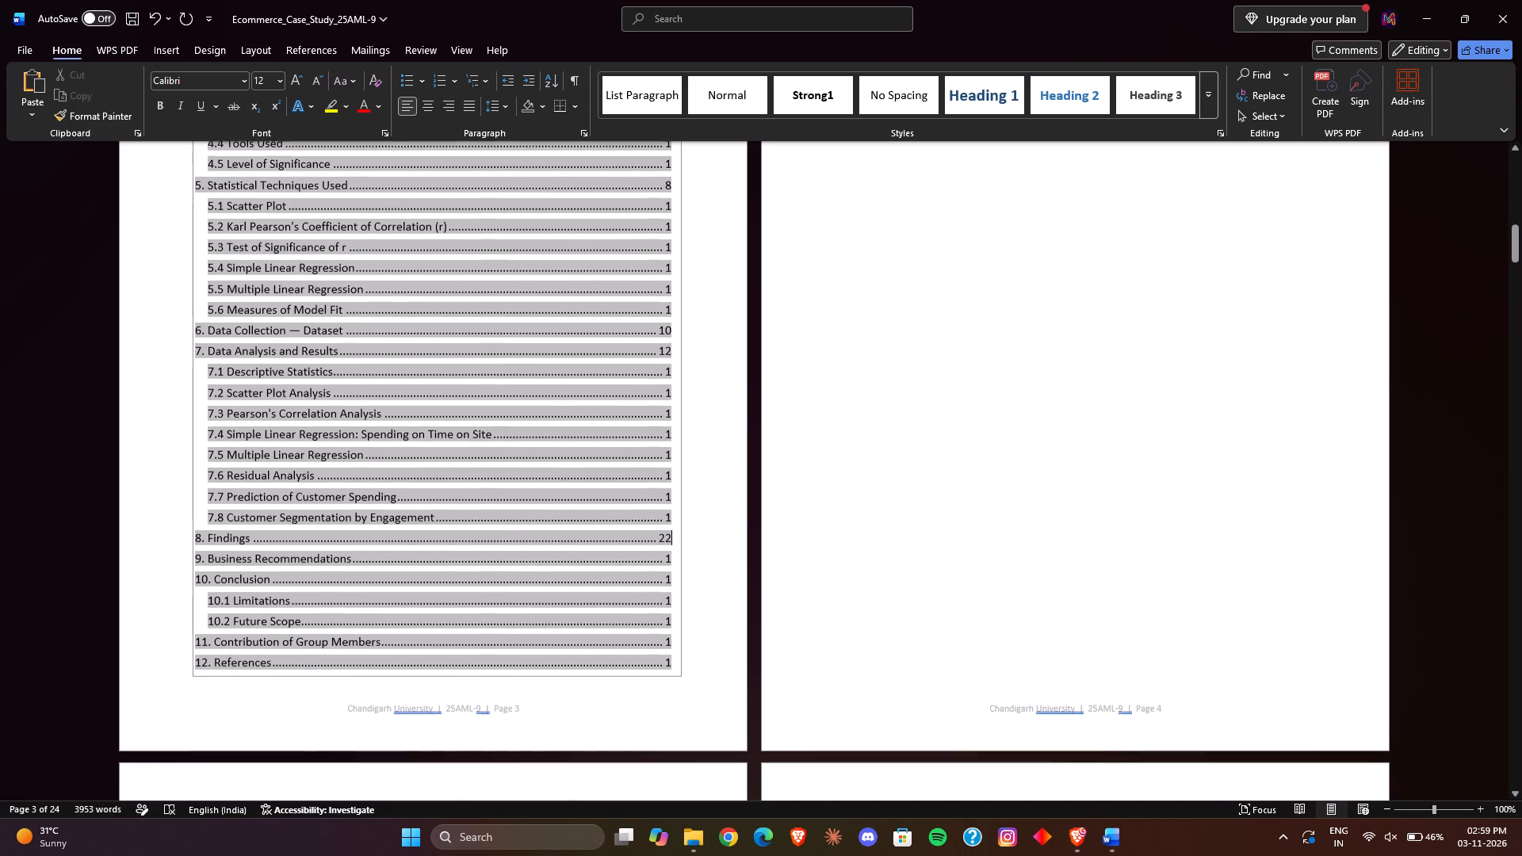
{"action": "scroll", "coordinate": [672, 561], "scroll_direction": "down", "scroll_amount": 1, "text": "ctrl"}
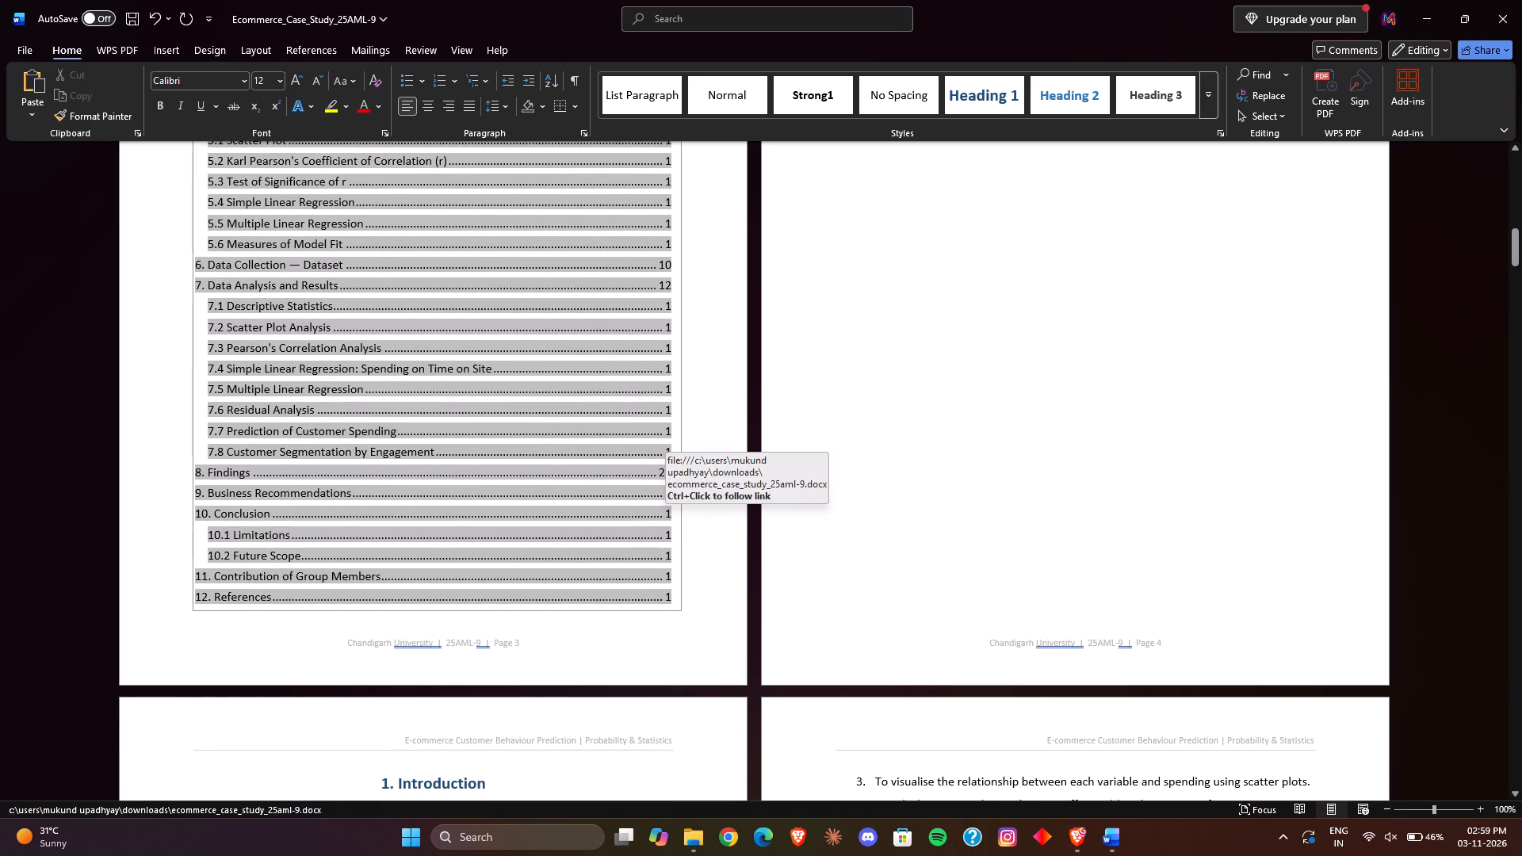
{"action": "double_click", "coordinate": [664, 496], "text": "ctrl"}
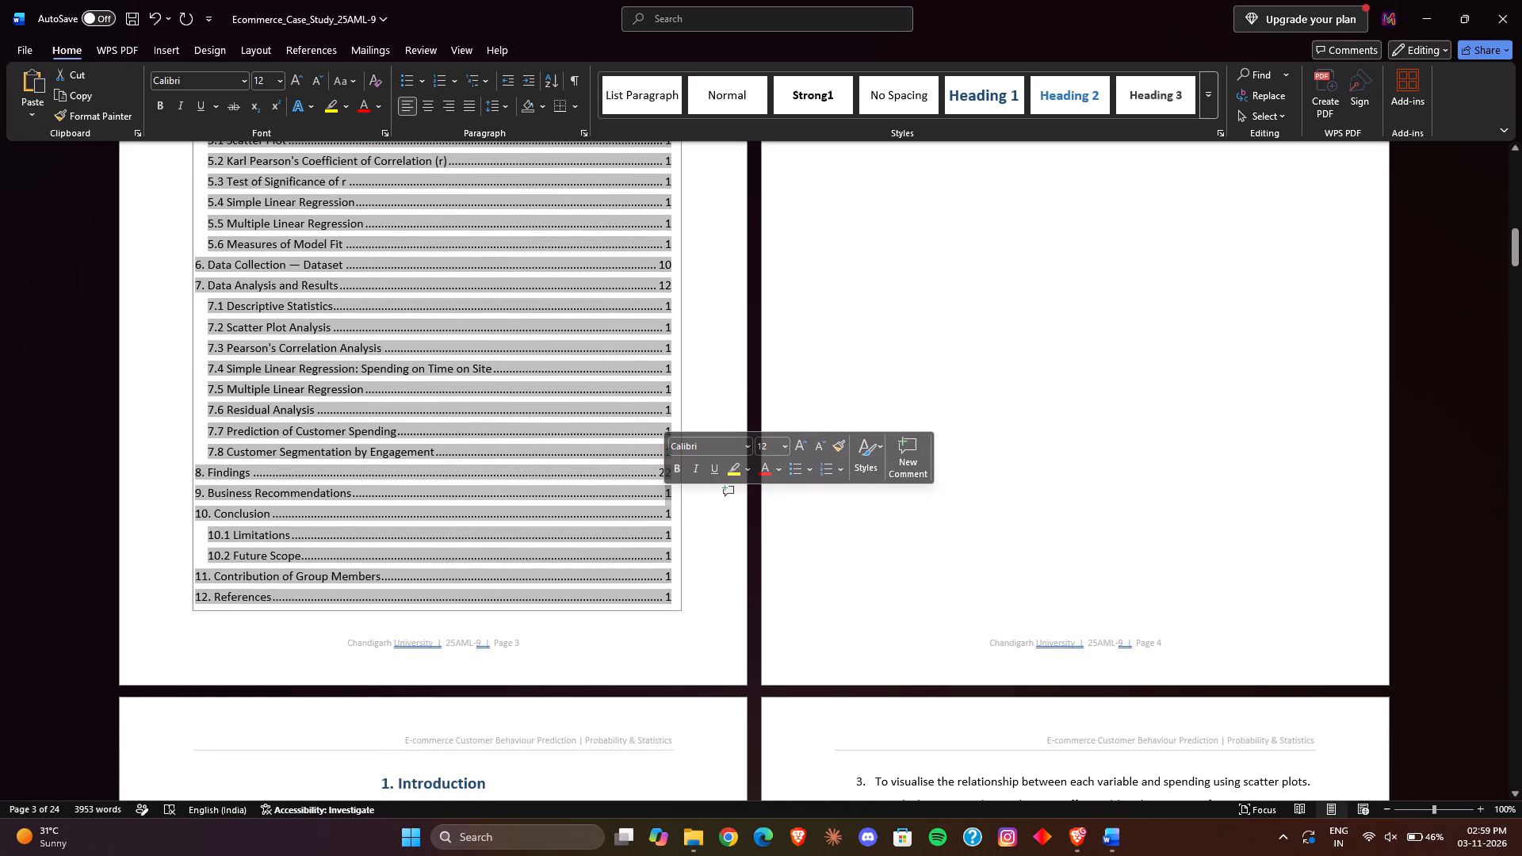
{"action": "type", "text": "22"}
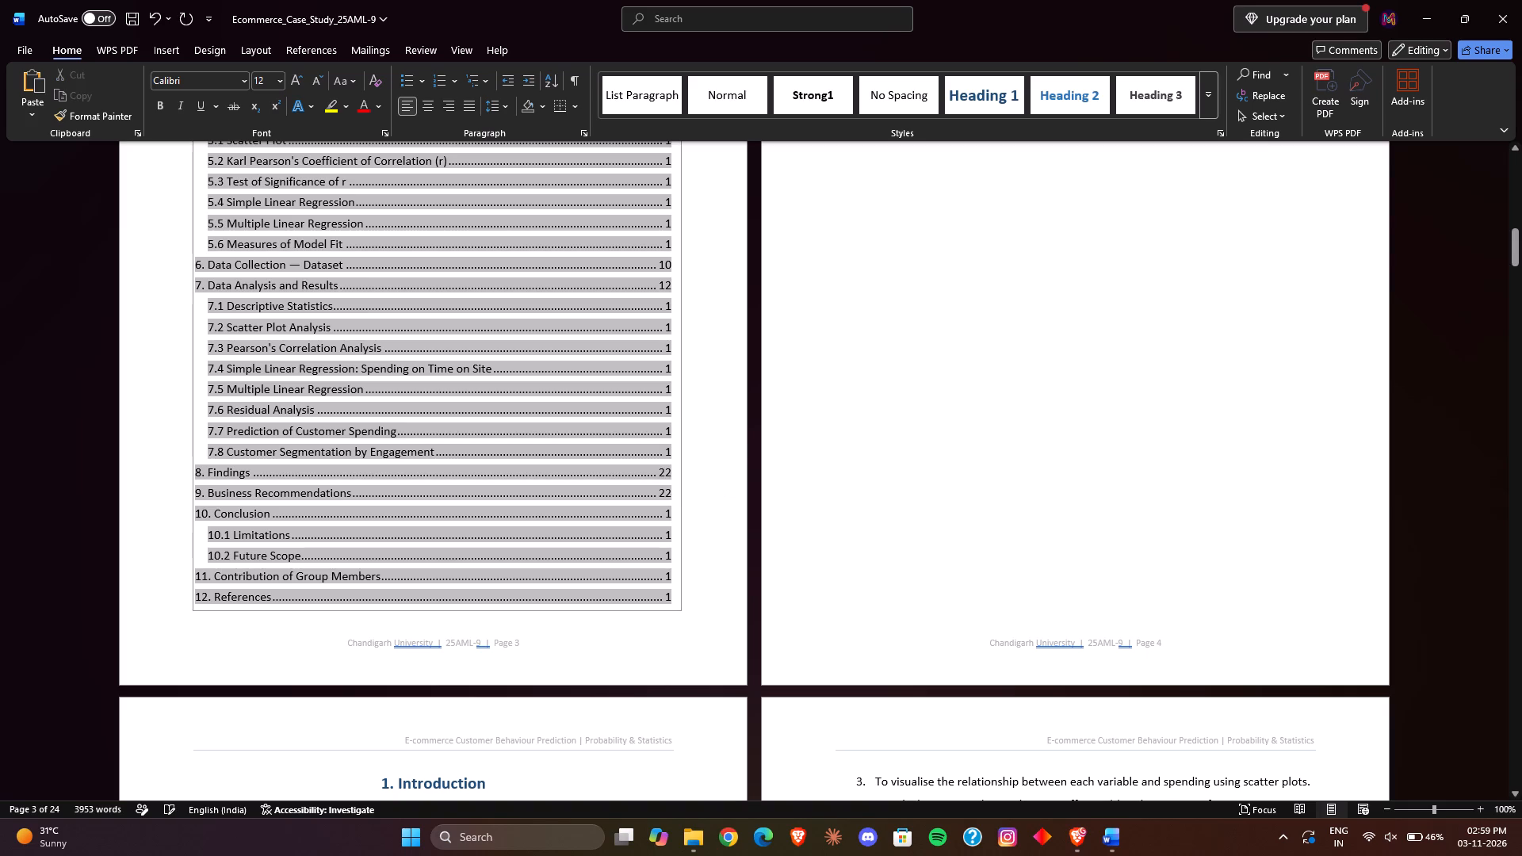
Set the Table of Contents page numbers of 10. Conclusion to 23, and of 11. Contribution of Group Members and 12. References to 24.
{"action": "double_click", "coordinate": [665, 510], "text": "ctrl"}
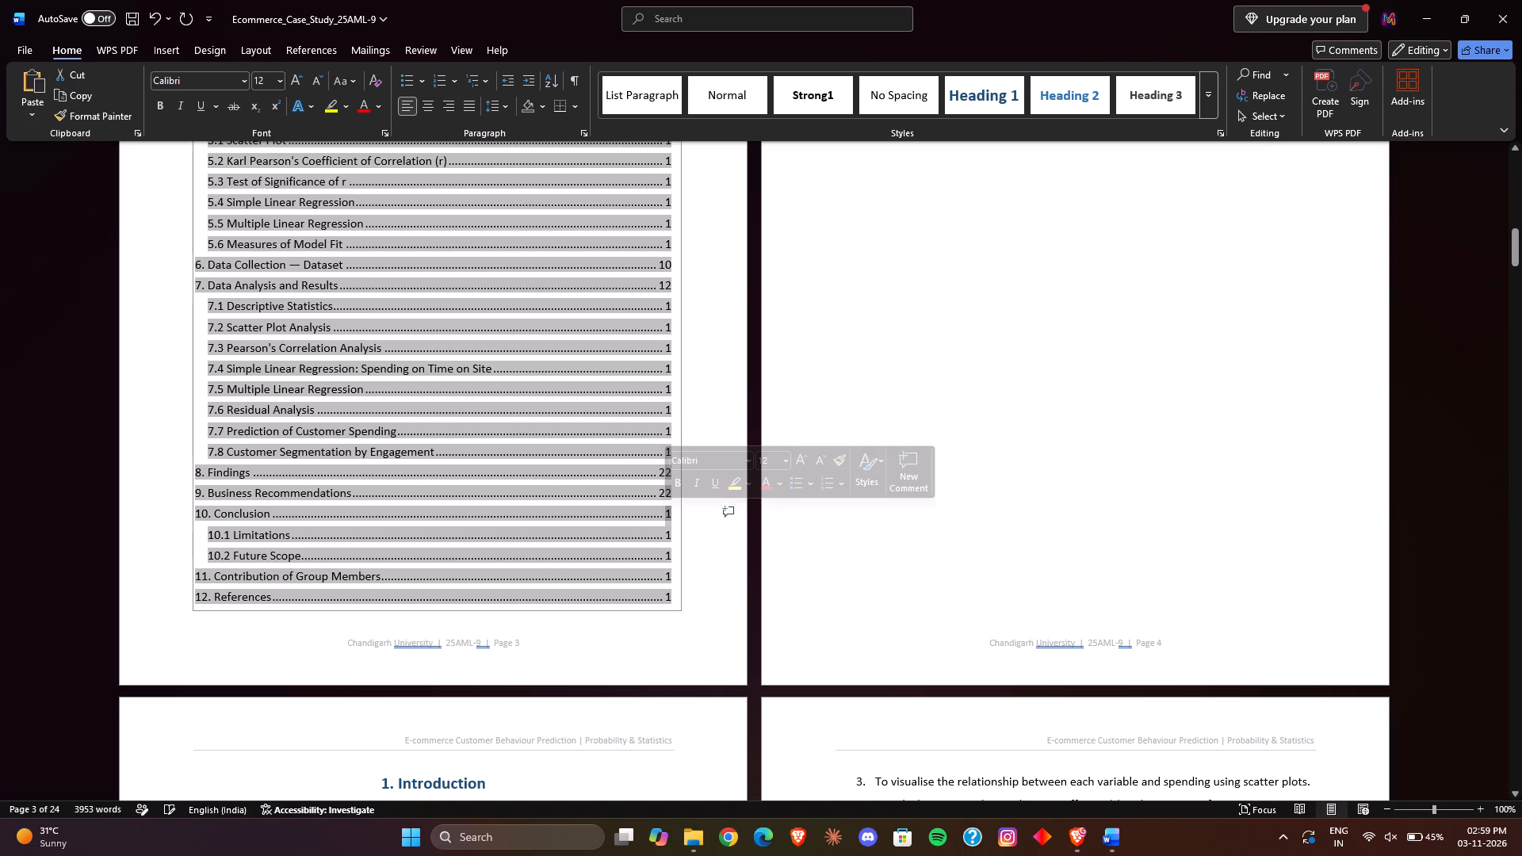
{"action": "type", "text": "23"}
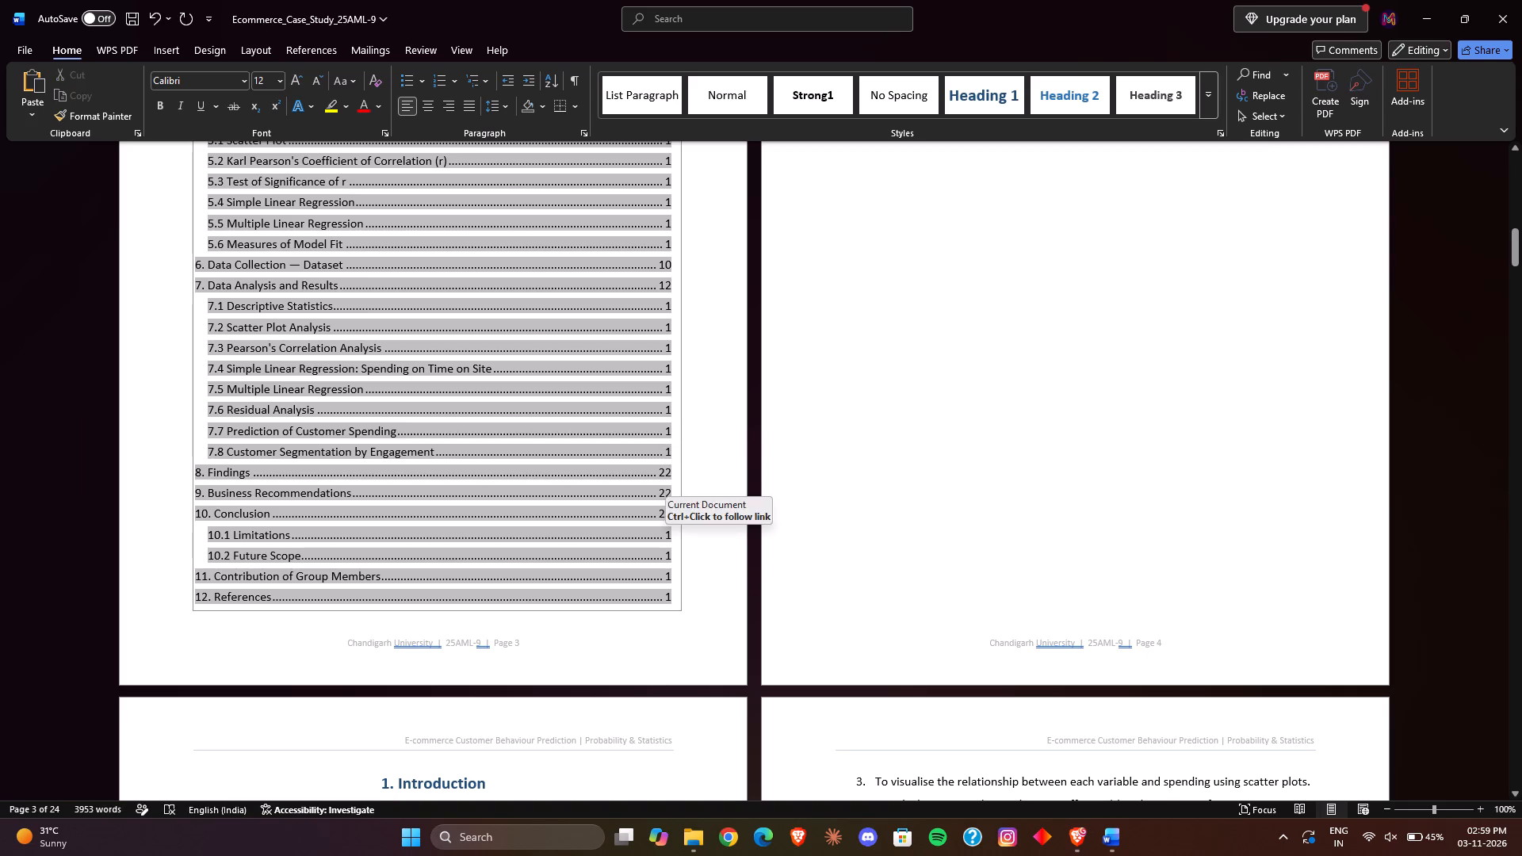
{"action": "double_click", "coordinate": [663, 557], "text": "ctrl"}
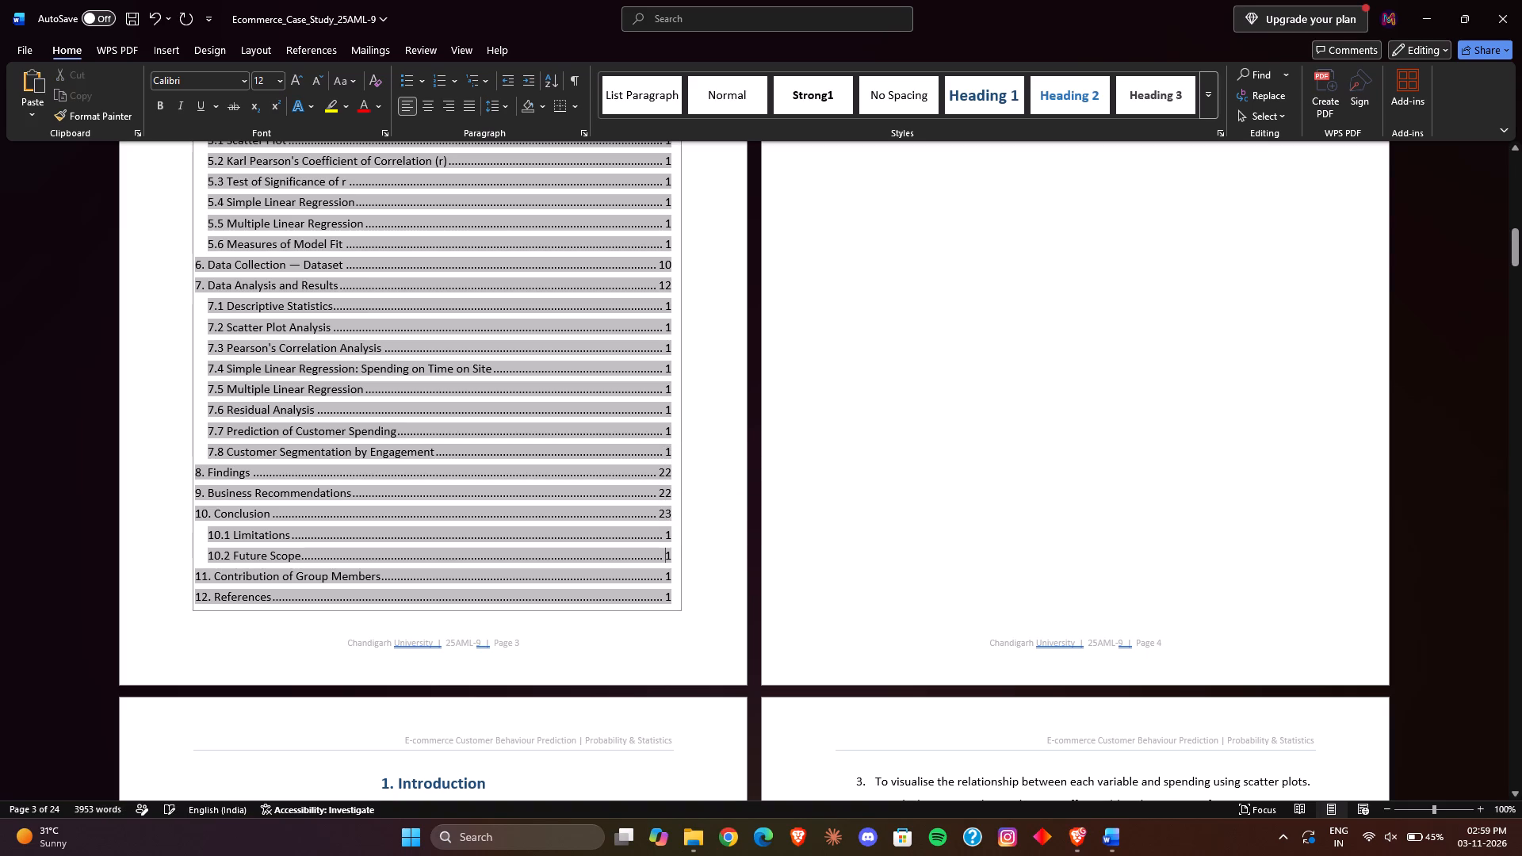
{"action": "double_click", "coordinate": [663, 573], "text": "ctrl"}
{"action": "type", "text": "24"}
{"action": "double_click", "coordinate": [662, 594], "text": "ctrl"}
{"action": "type", "text": "24"}
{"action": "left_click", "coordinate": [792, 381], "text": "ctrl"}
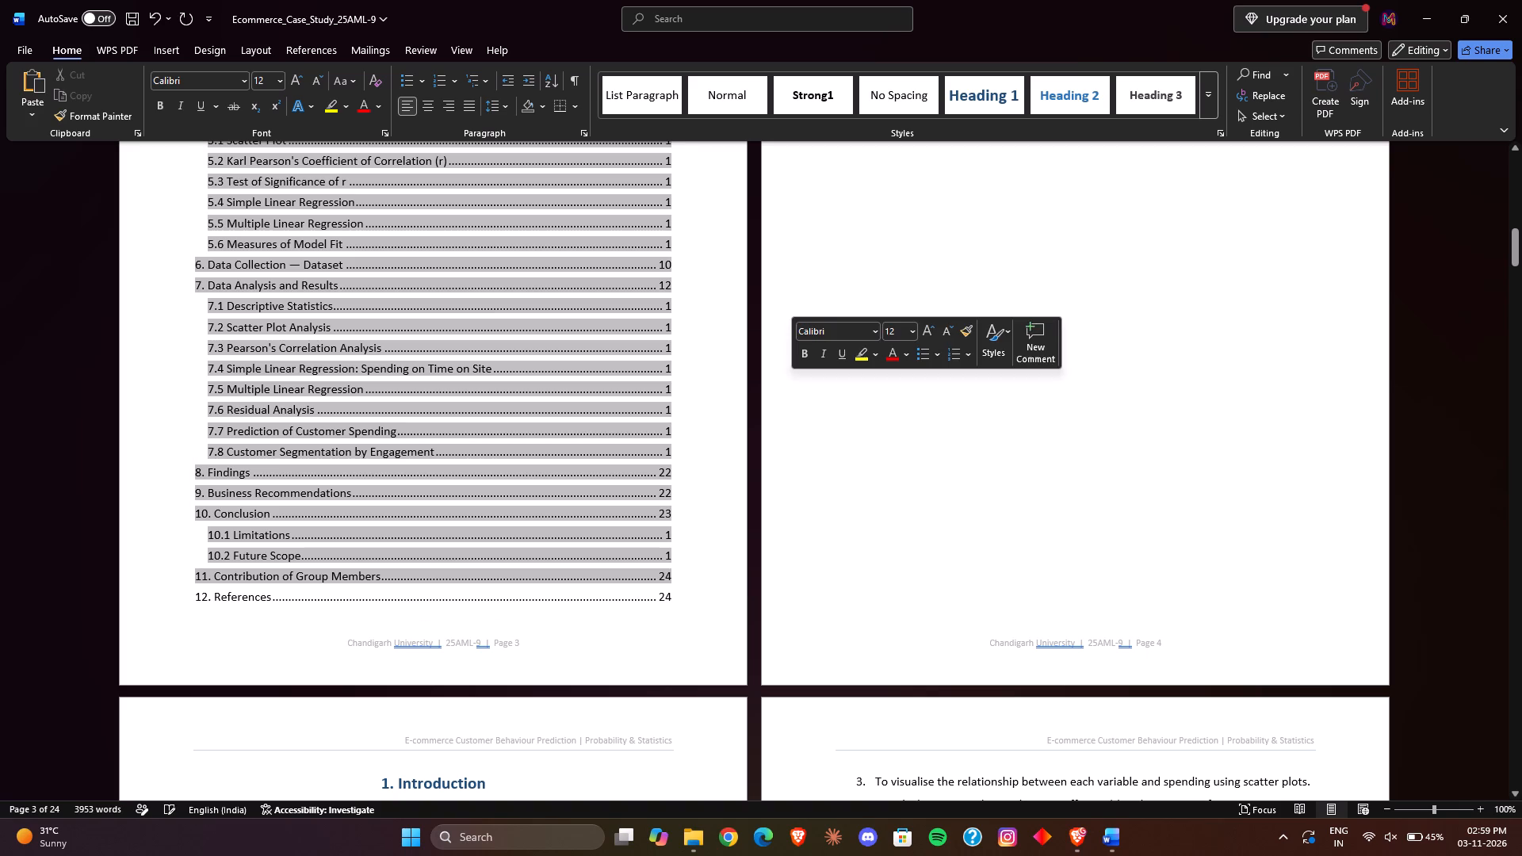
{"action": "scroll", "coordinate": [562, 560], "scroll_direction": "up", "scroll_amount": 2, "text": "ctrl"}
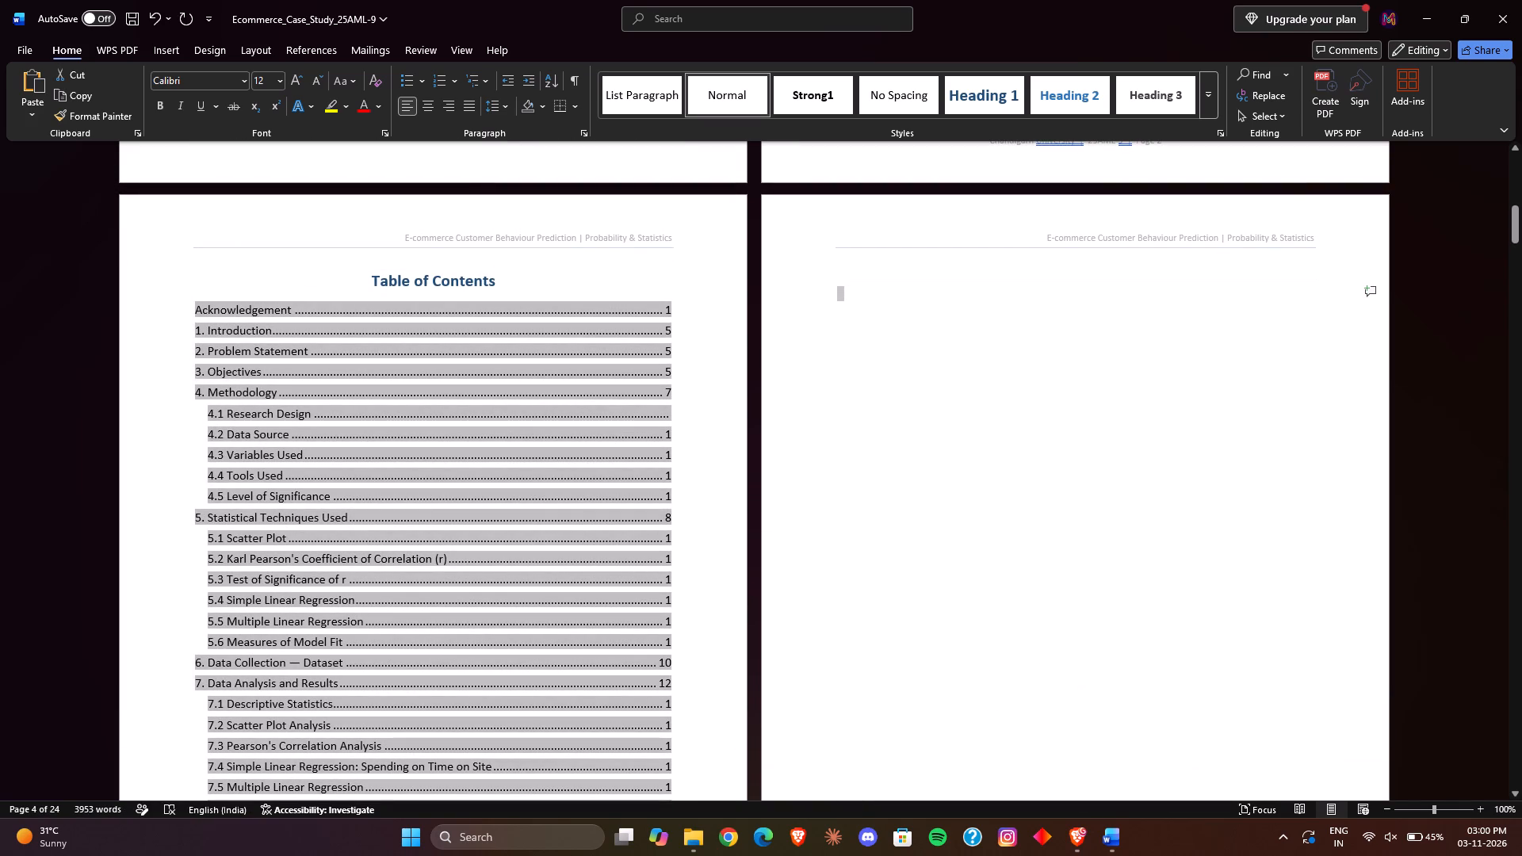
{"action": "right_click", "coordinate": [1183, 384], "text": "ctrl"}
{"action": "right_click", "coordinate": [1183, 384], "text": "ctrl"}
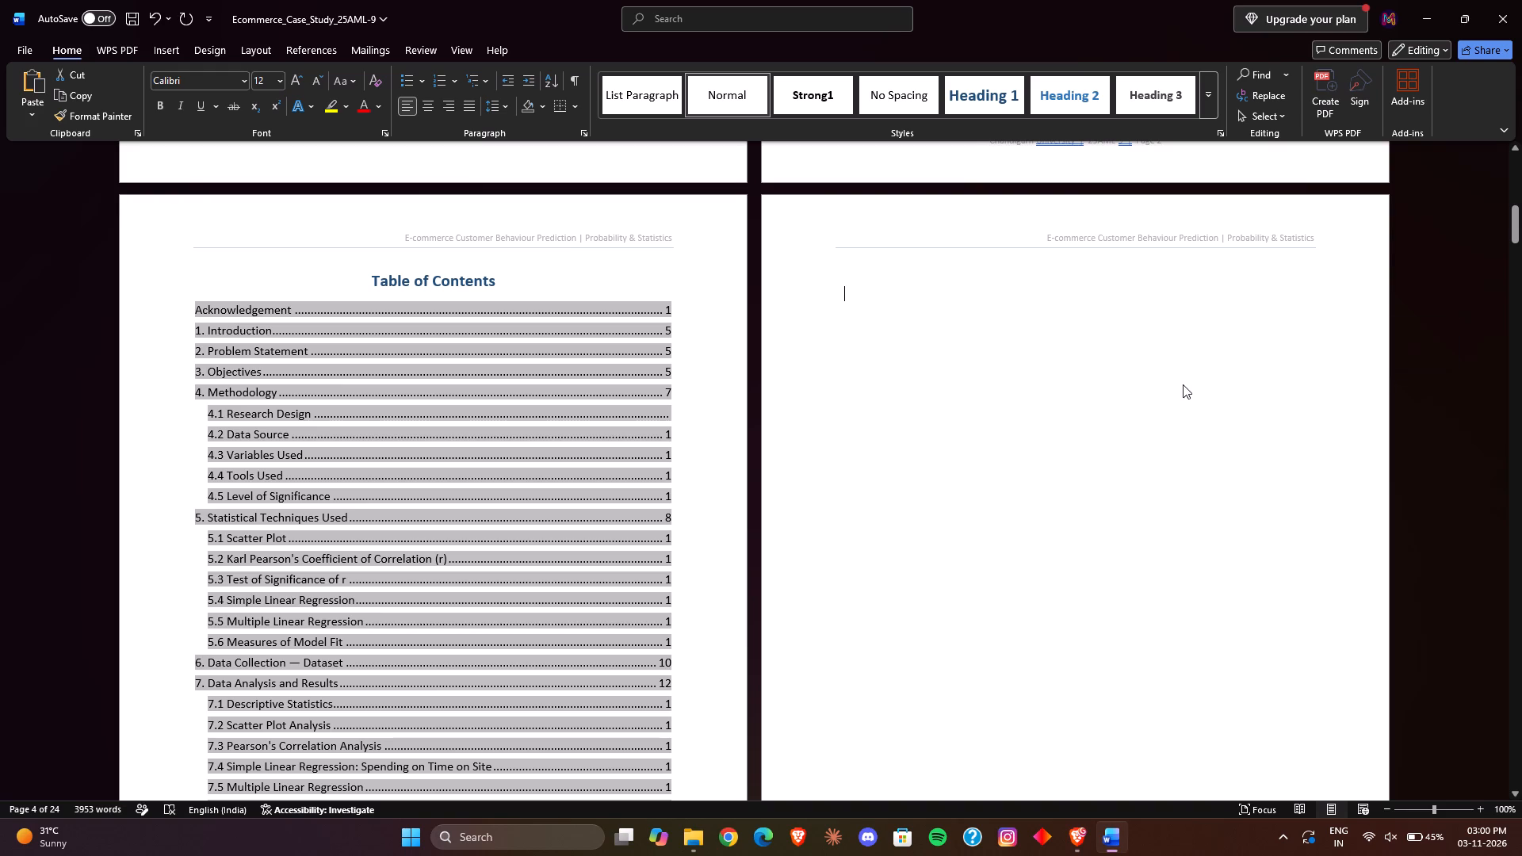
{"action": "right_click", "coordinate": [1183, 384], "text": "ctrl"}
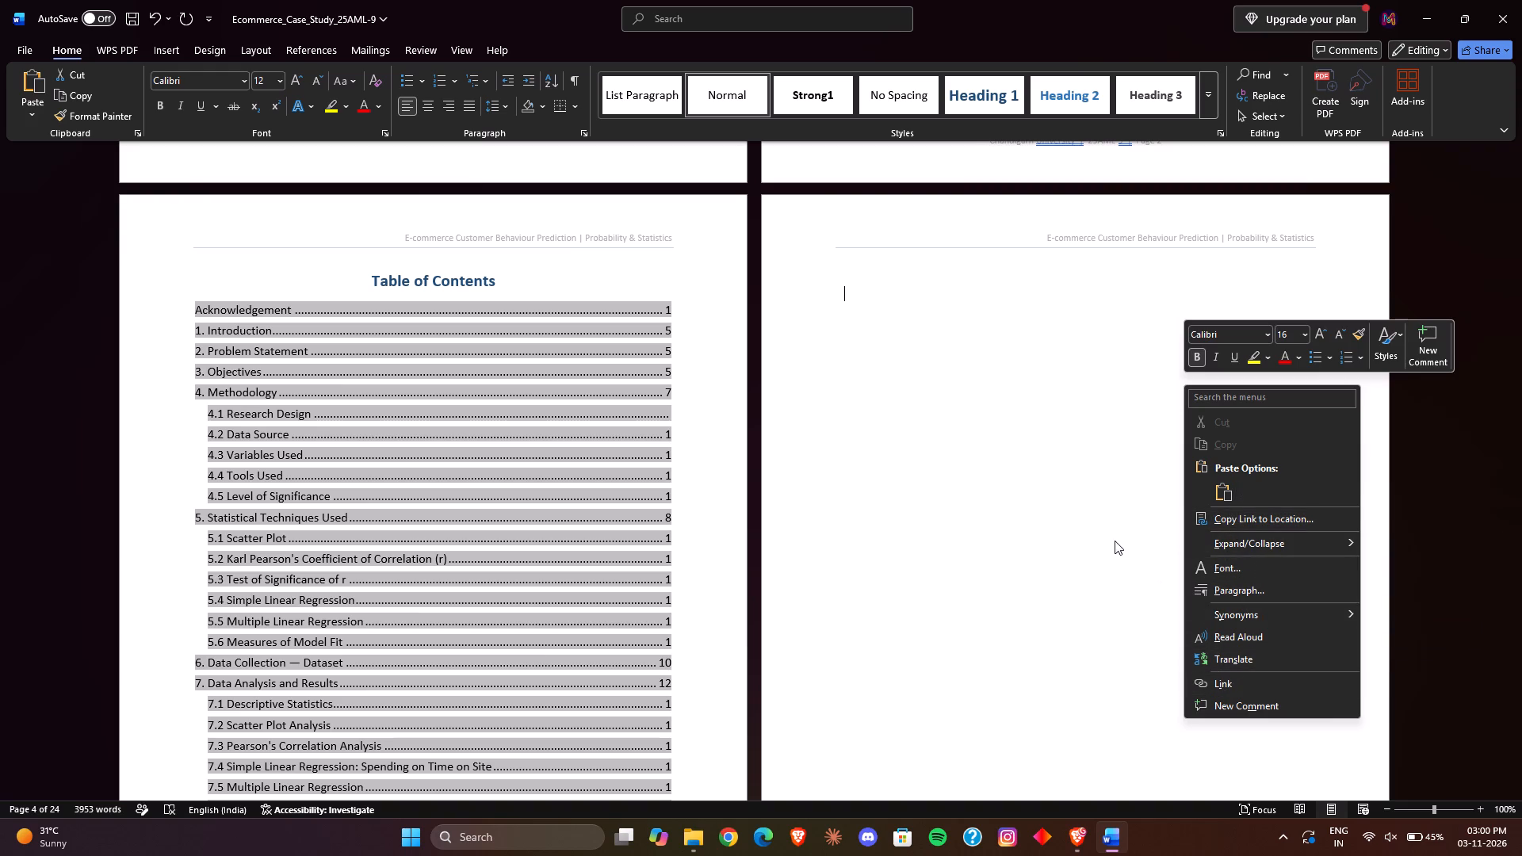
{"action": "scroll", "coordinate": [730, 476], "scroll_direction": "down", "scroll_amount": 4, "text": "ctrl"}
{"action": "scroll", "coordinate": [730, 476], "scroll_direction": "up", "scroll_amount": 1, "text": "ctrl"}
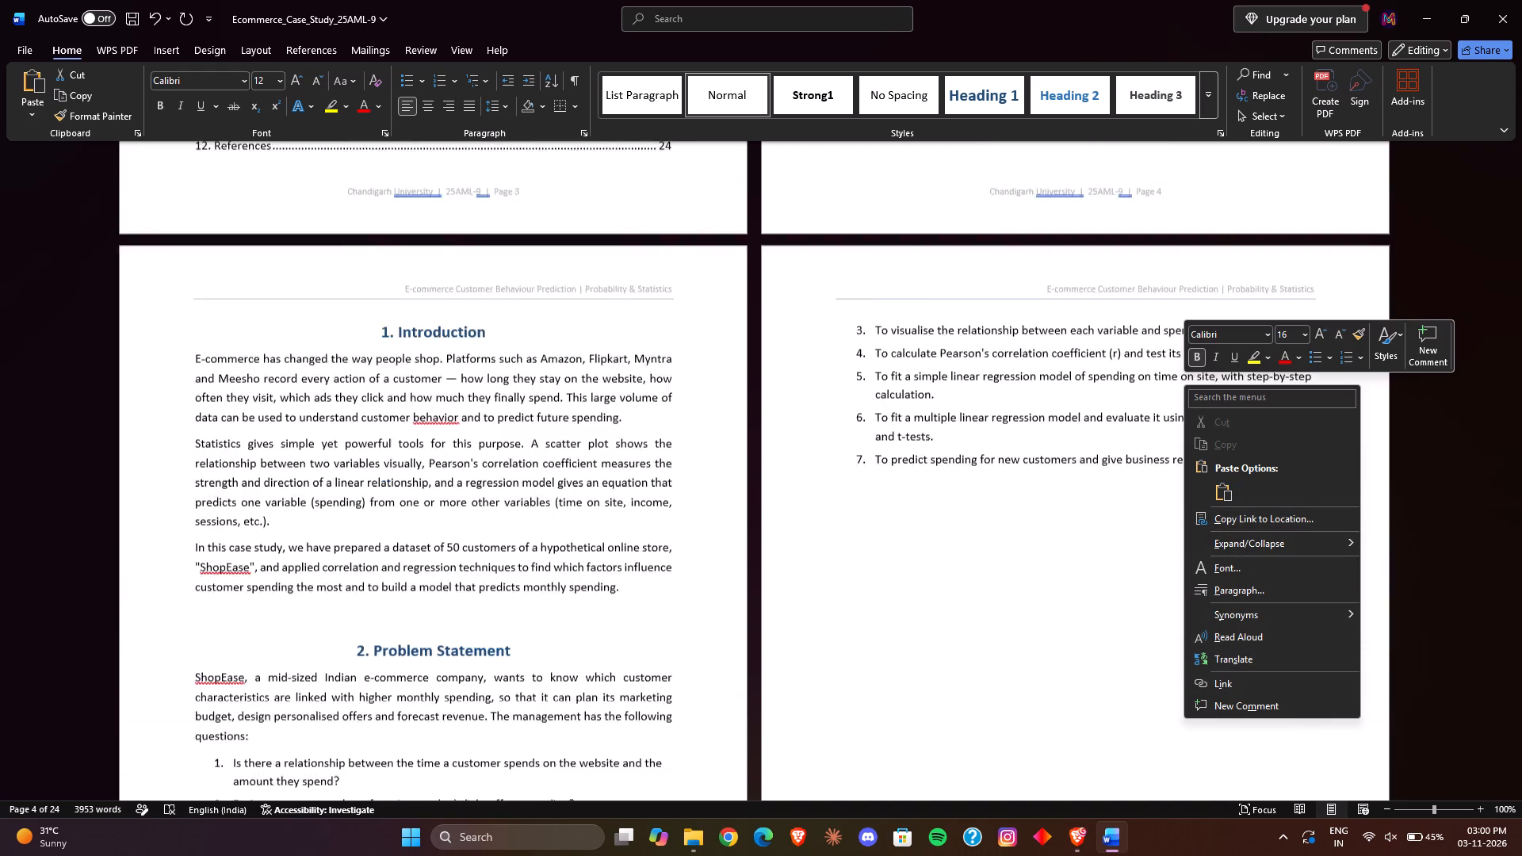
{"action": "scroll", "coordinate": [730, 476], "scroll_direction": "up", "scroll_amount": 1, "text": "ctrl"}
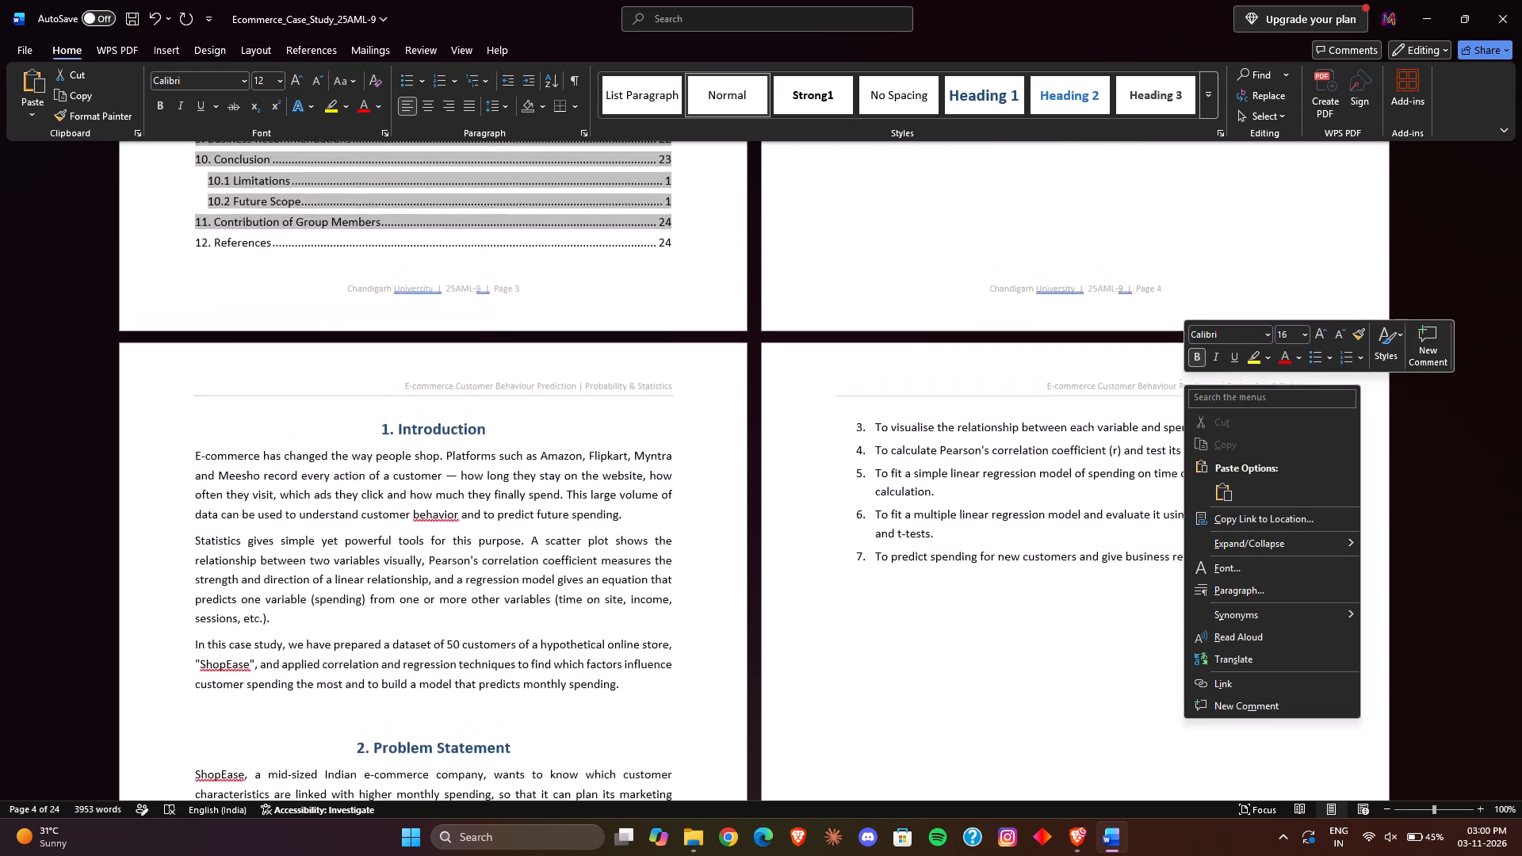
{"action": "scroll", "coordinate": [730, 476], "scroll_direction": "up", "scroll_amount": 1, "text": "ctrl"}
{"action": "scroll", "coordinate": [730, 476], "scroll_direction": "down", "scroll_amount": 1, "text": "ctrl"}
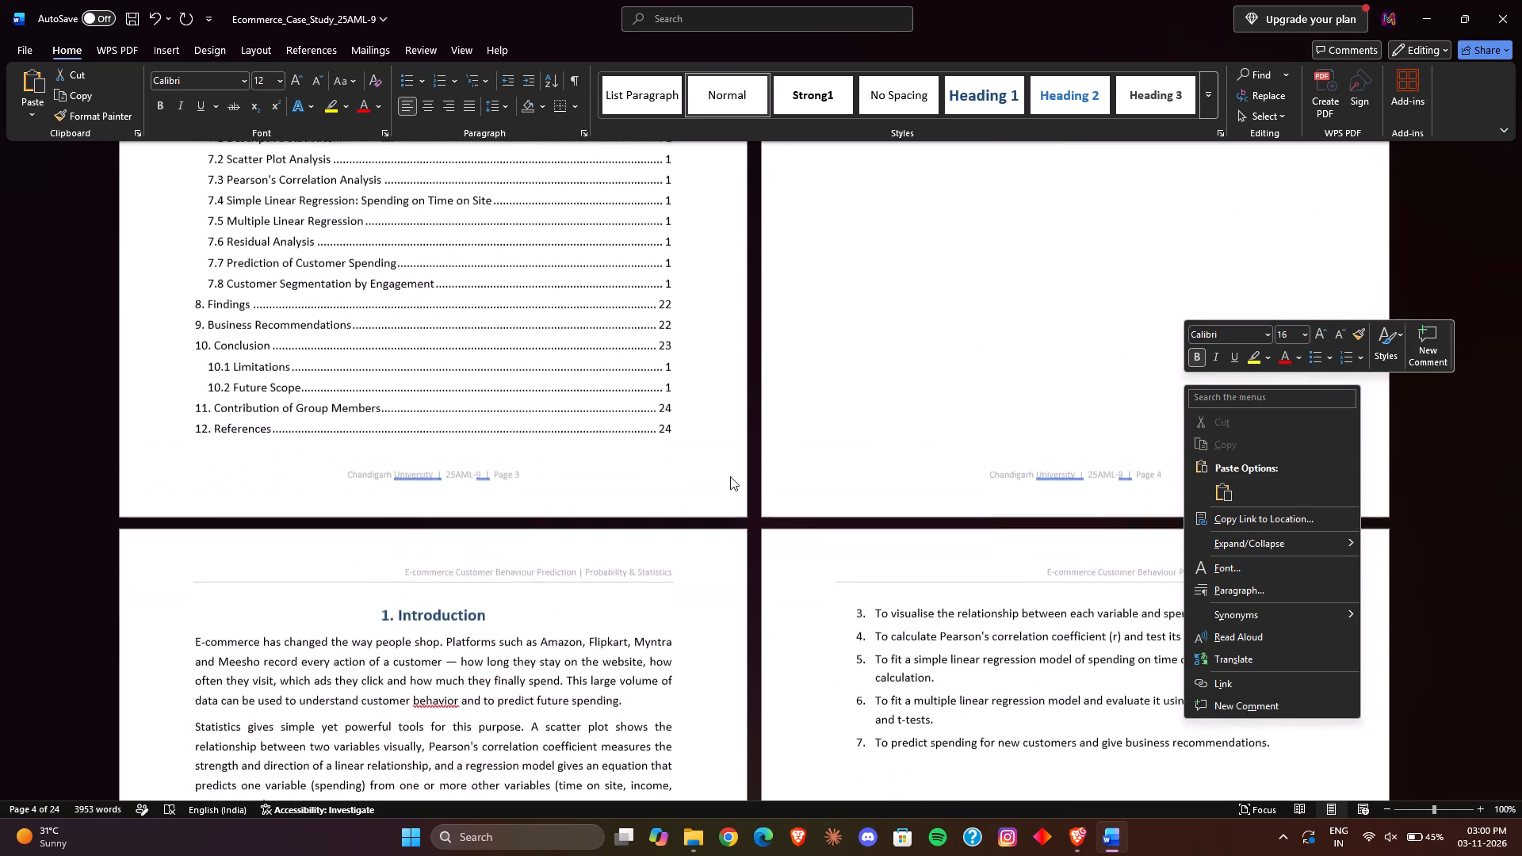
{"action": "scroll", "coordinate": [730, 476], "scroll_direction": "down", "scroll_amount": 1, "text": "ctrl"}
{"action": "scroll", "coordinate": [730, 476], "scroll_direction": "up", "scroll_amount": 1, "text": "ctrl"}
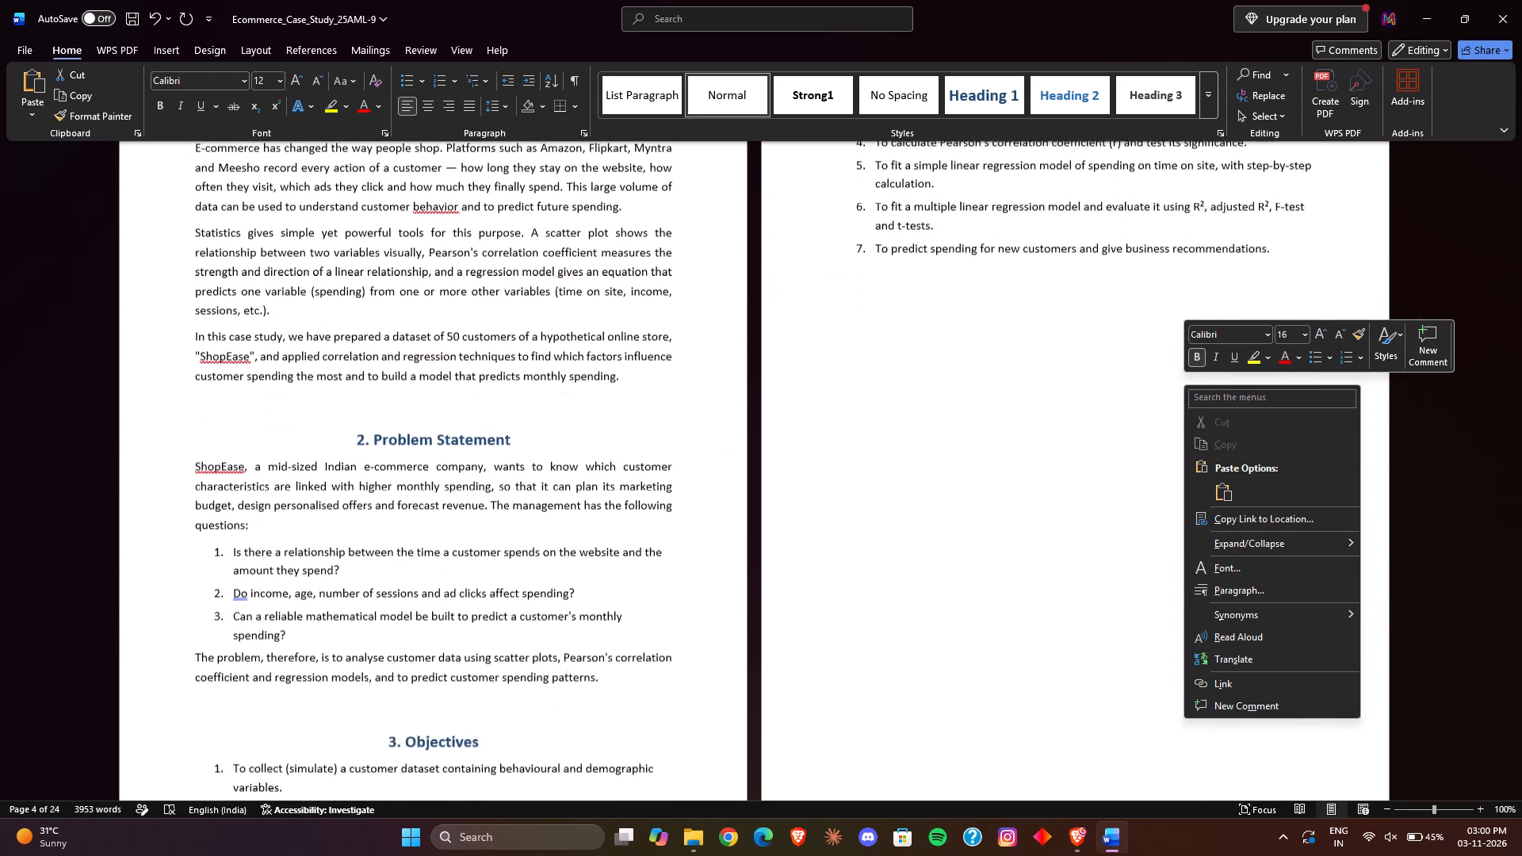
Set the page number of the Acknowledgement entry in the Table of Contents to 2.
{"action": "scroll", "coordinate": [730, 476], "scroll_direction": "up", "scroll_amount": 6, "text": "ctrl"}
{"action": "left_click", "coordinate": [630, 277], "text": "ctrl"}
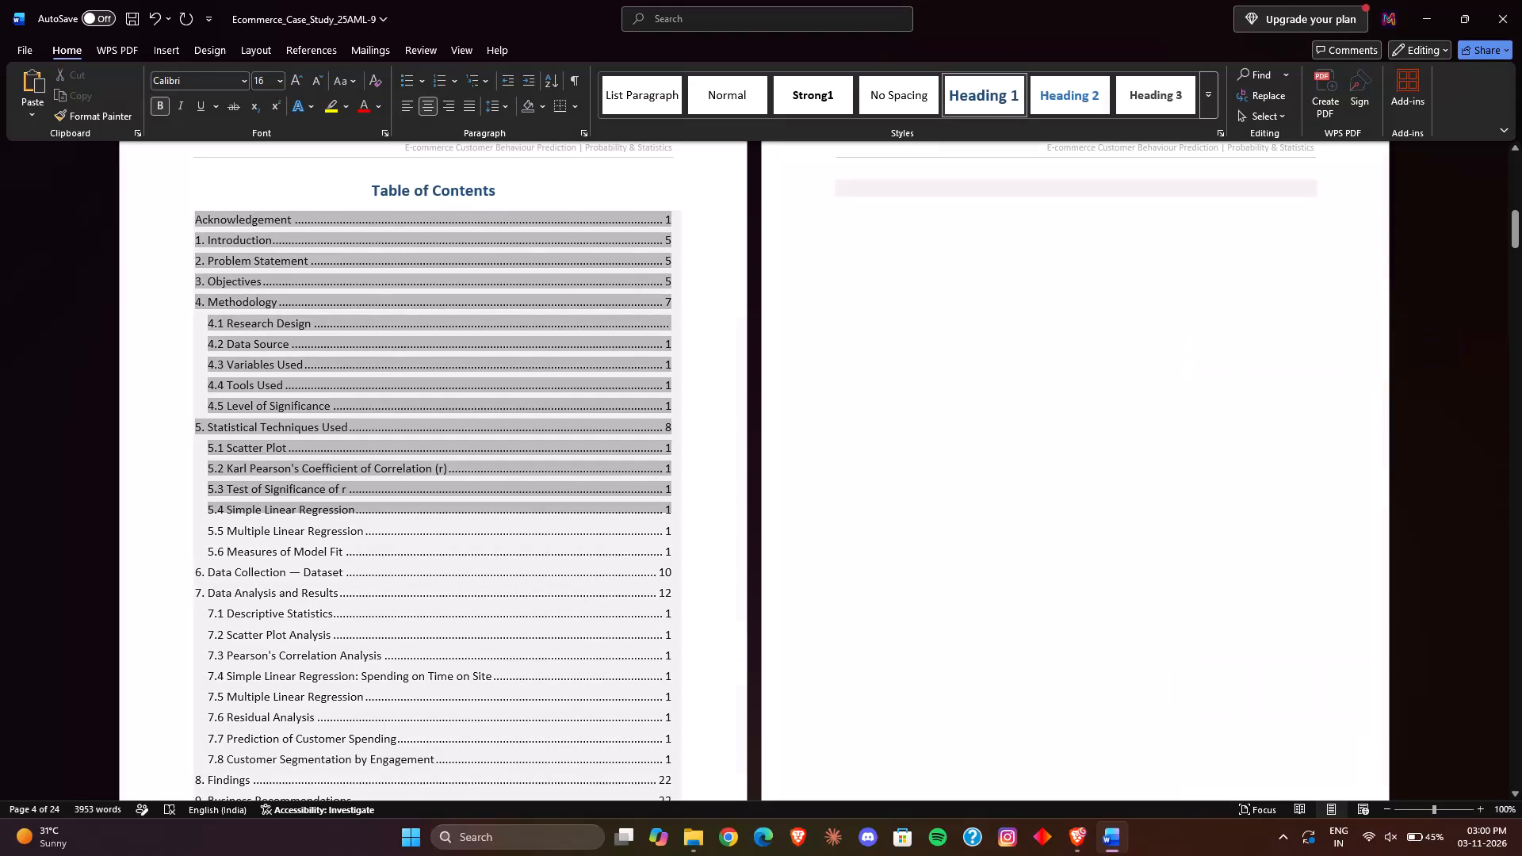
{"action": "left_click", "coordinate": [373, 256], "text": "ctrl"}
{"action": "left_click", "coordinate": [239, 208], "text": "ctrl"}
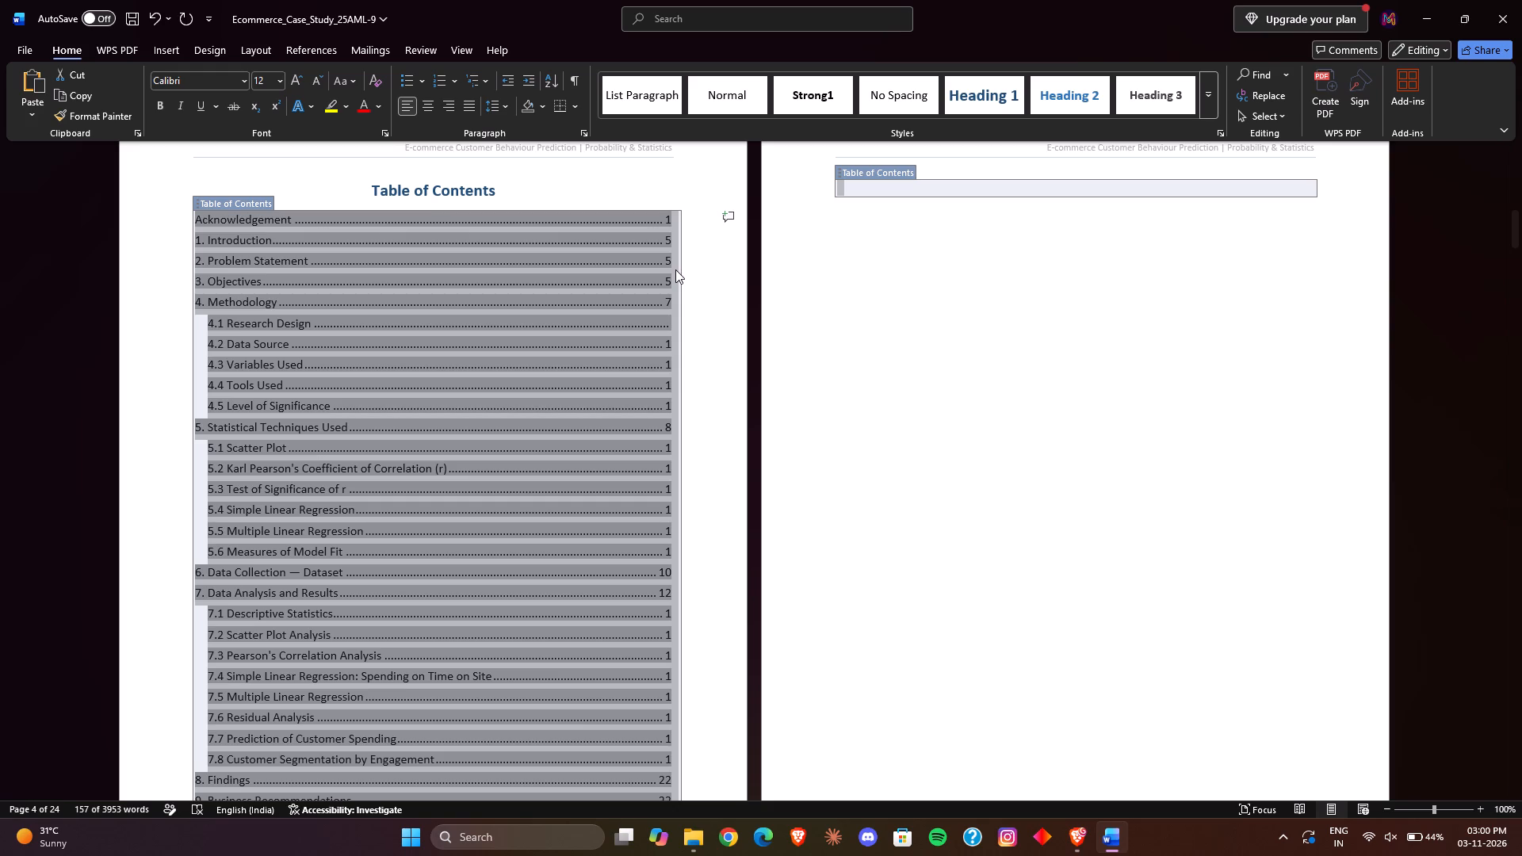
{"action": "double_click", "coordinate": [664, 219], "text": "ctrl"}
{"action": "key", "text": "2"}
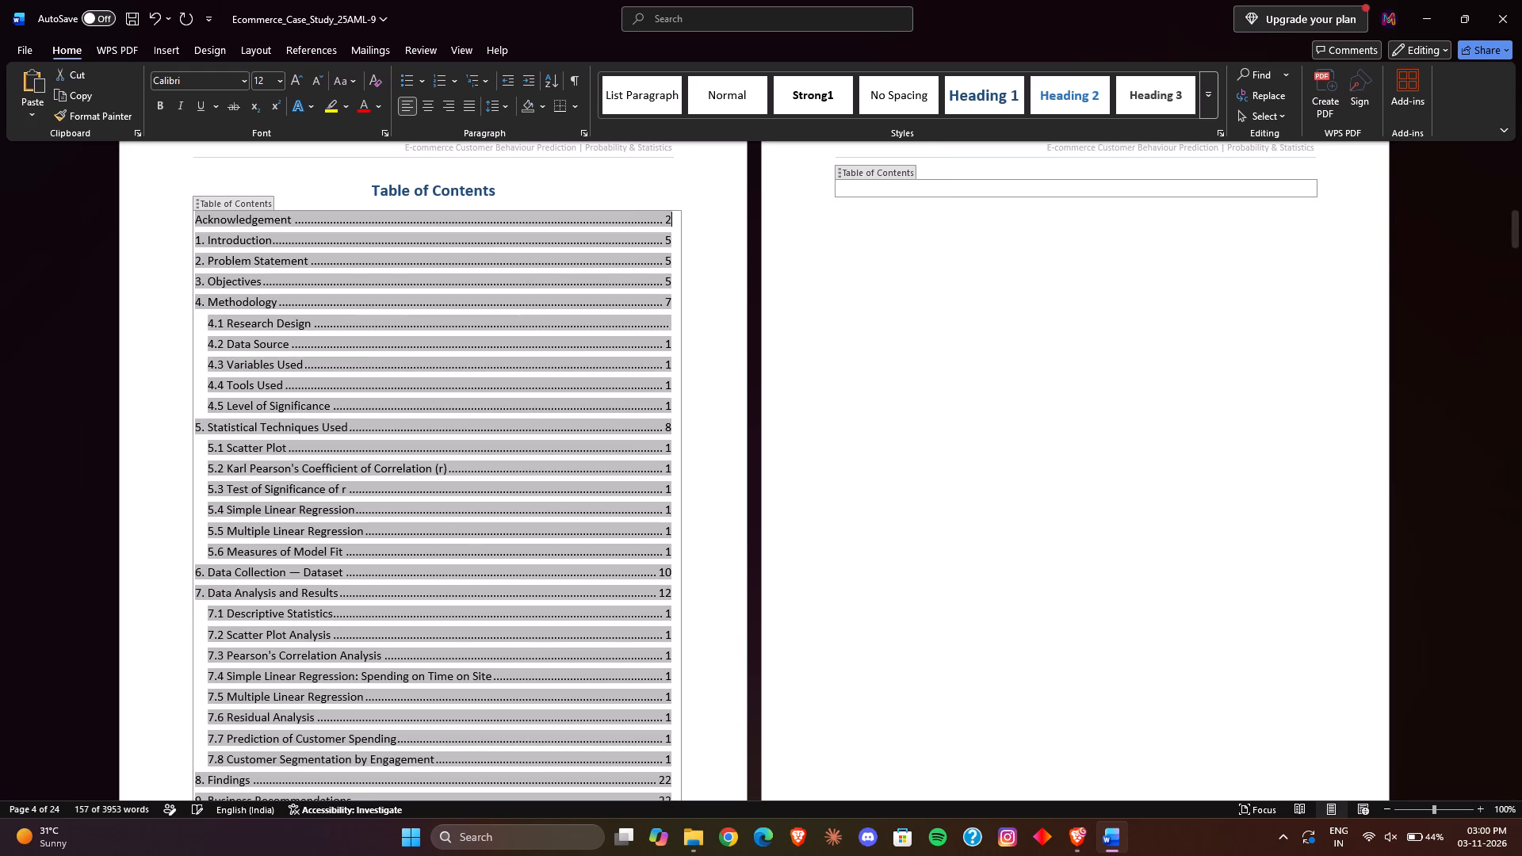
Remove the page number and dot leader from the 4.2 Data Source entry in the Table of Contents.
{"action": "double_click", "coordinate": [664, 345], "text": "ctrl"}
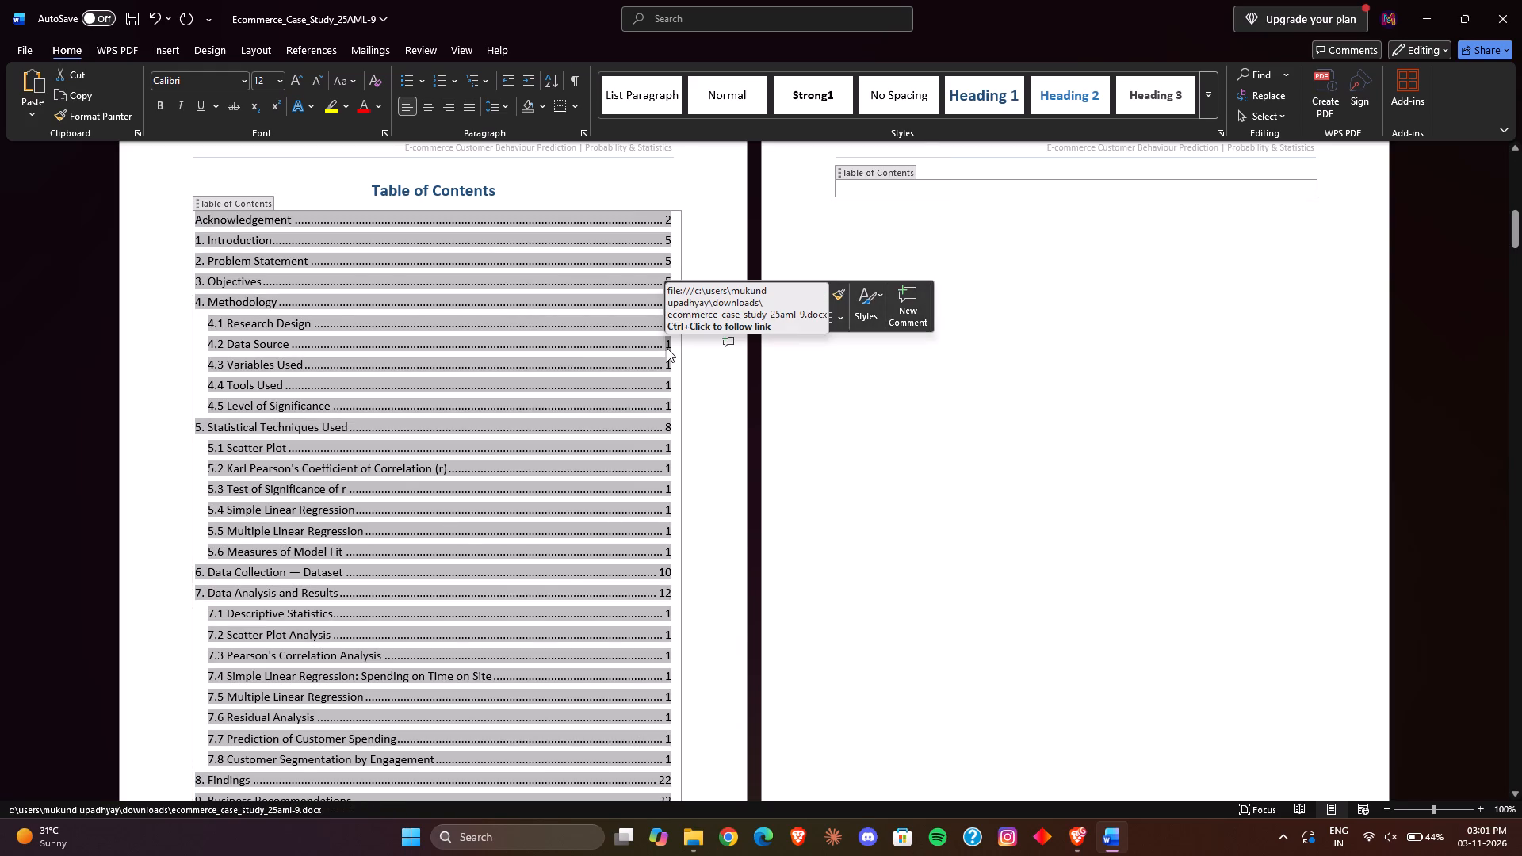
{"action": "key", "text": "BackSpace"}
{"action": "key", "text": "BackSpace"}
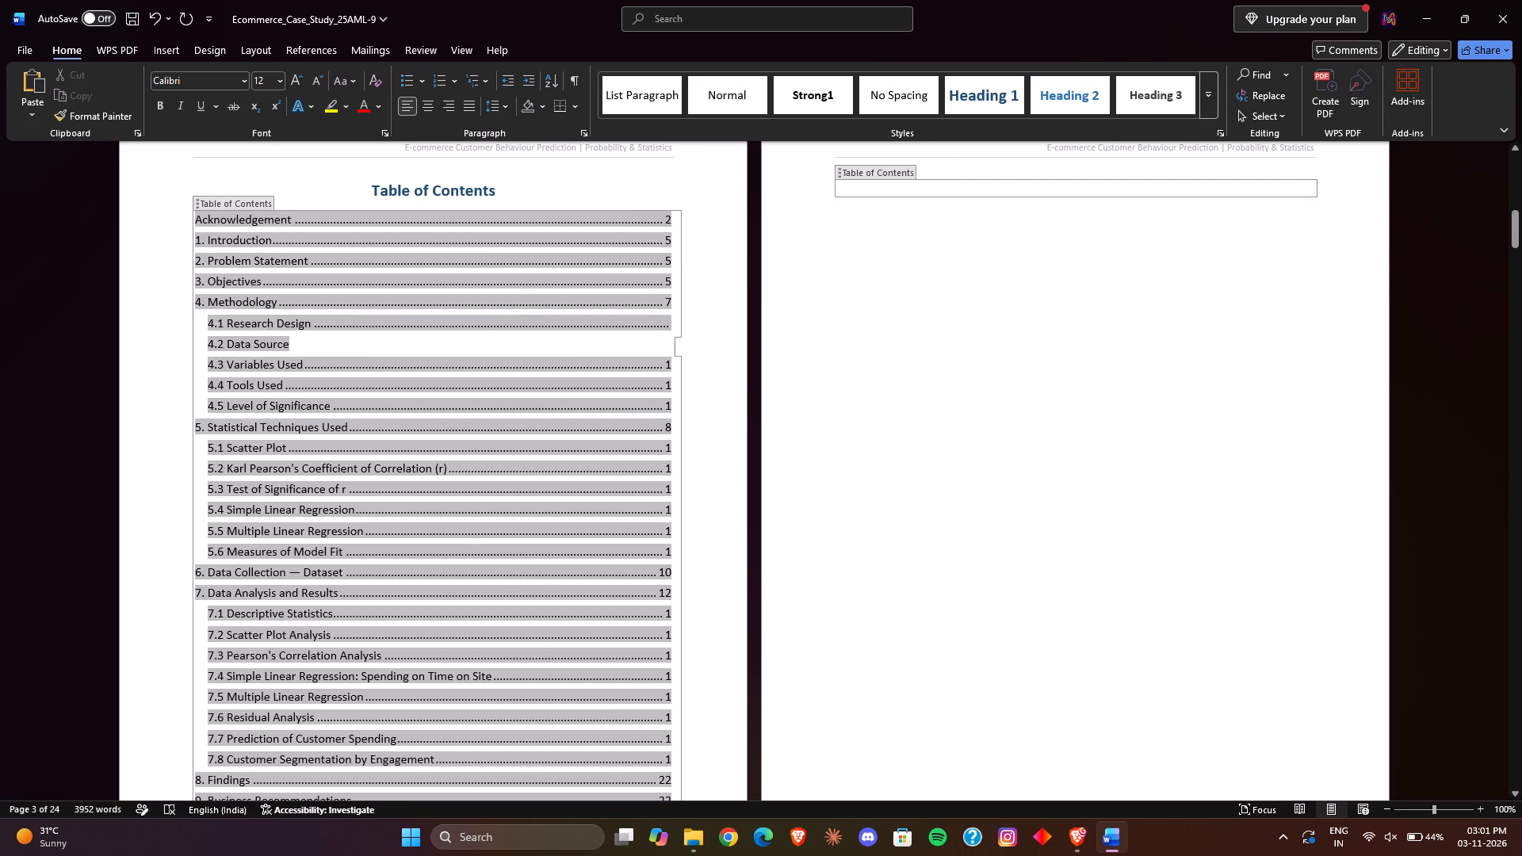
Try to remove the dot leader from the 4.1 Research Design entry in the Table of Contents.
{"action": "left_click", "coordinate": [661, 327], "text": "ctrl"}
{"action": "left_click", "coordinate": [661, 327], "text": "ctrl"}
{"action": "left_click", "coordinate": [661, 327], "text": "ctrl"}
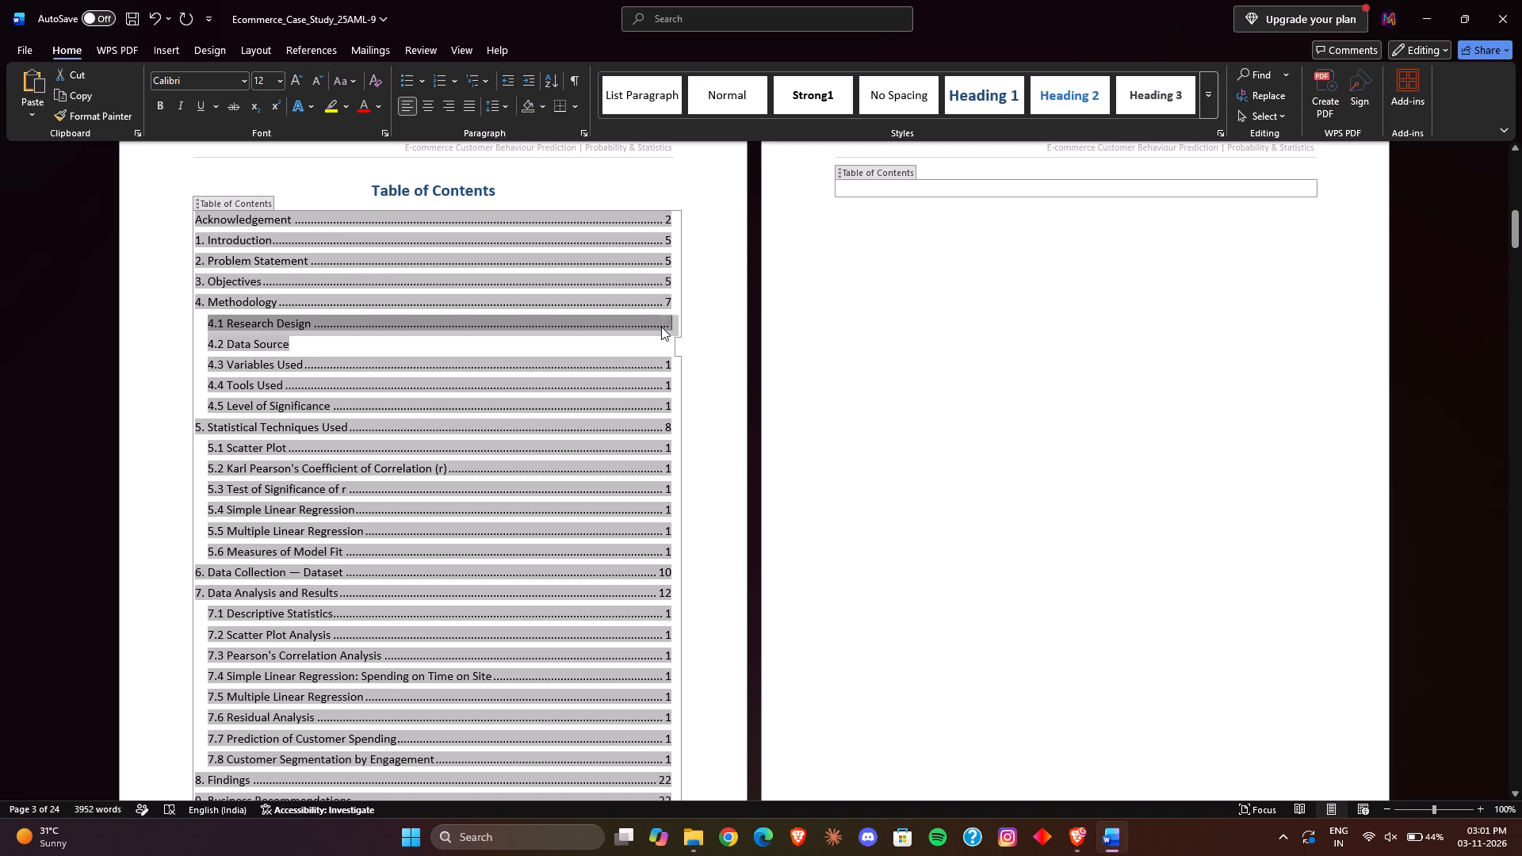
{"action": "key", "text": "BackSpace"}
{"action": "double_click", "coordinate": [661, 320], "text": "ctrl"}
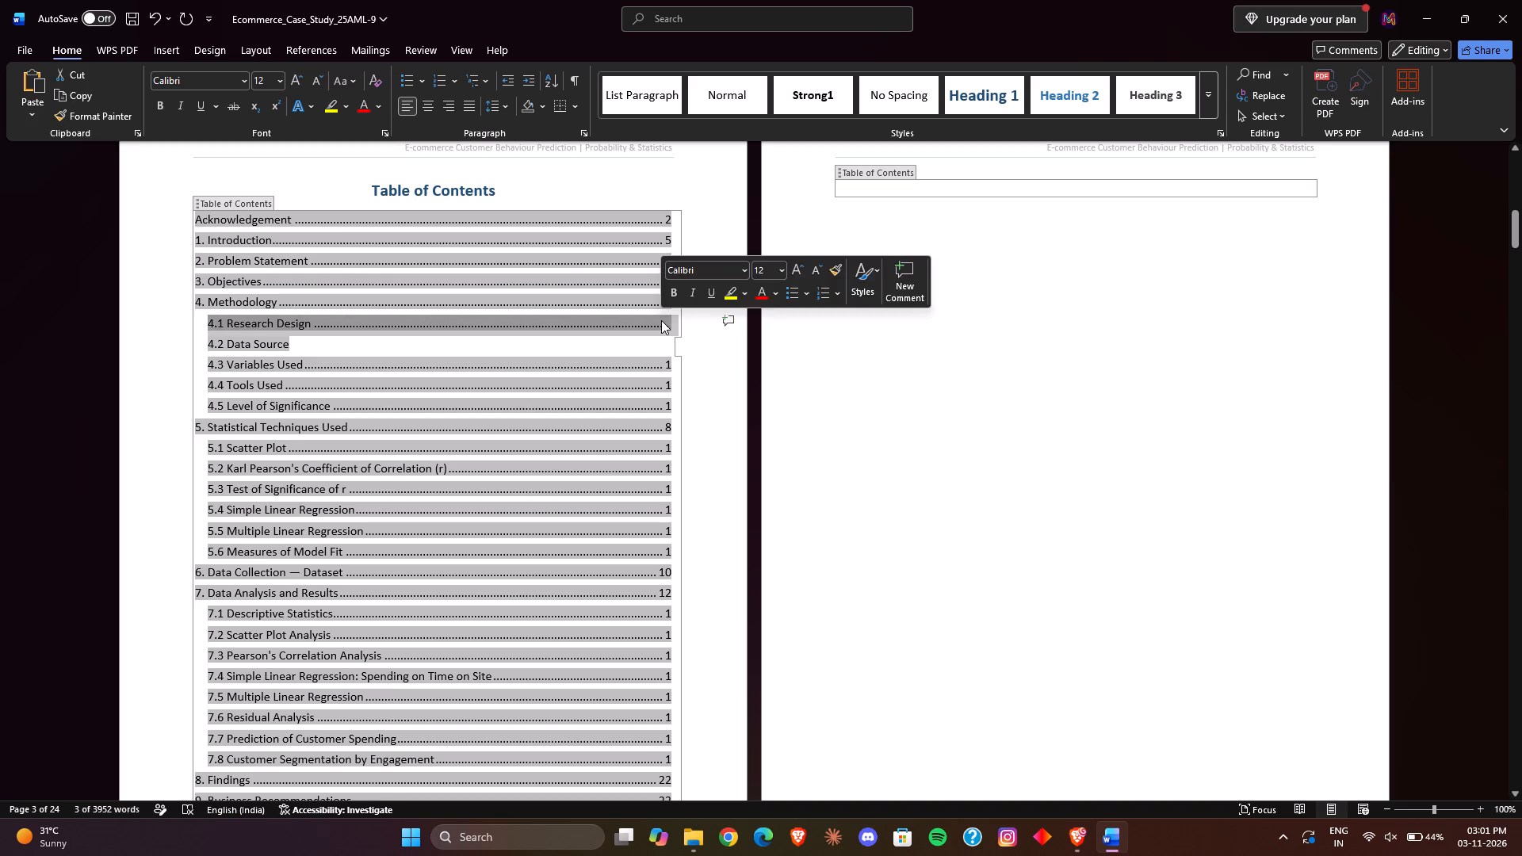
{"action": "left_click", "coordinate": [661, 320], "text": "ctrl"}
Remove the page numbers and dot leaders from 4.3 Variables Used, 4.4 Tools Used and 4.5 Level of Significance in the Table of Contents.
{"action": "double_click", "coordinate": [663, 358], "text": "ctrl"}
{"action": "key", "text": "BackSpace"}
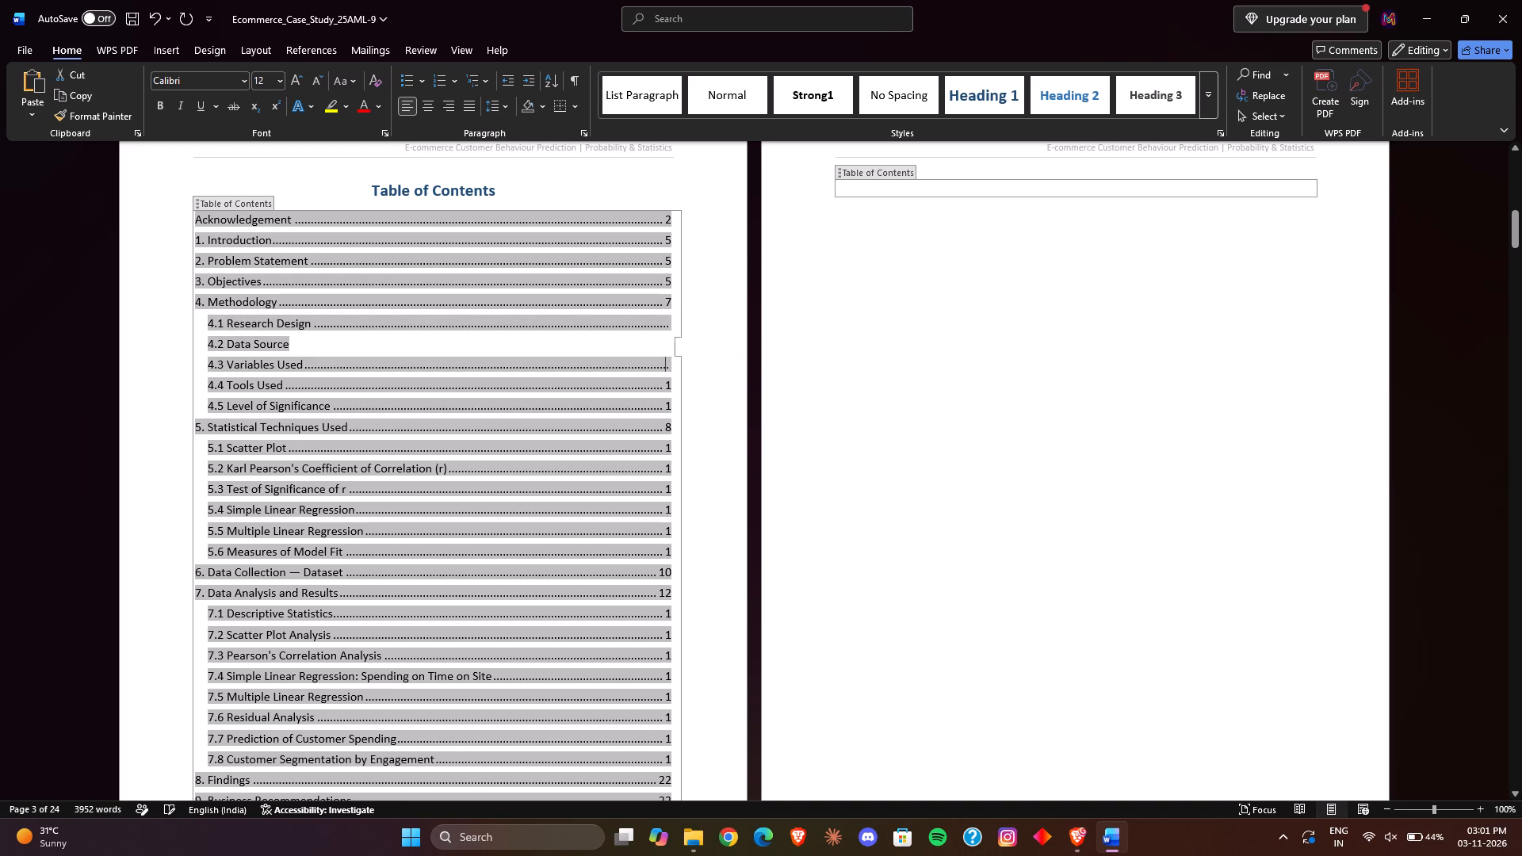
{"action": "key", "text": "BackSpace"}
{"action": "double_click", "coordinate": [665, 377], "text": "ctrl"}
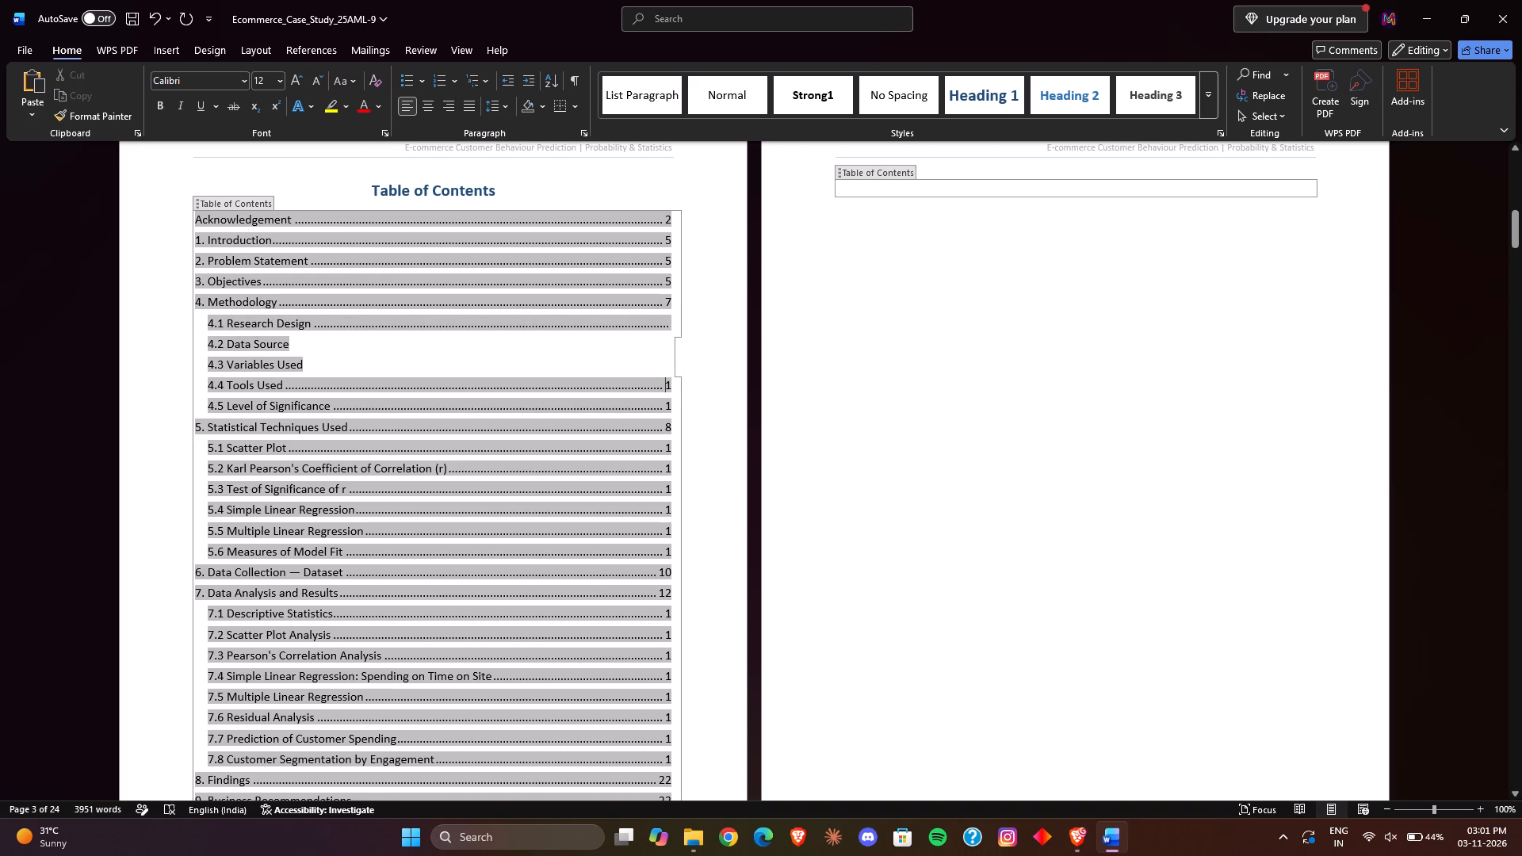
{"action": "key", "text": "BackSpace"}
{"action": "key", "text": "BackSpace"}
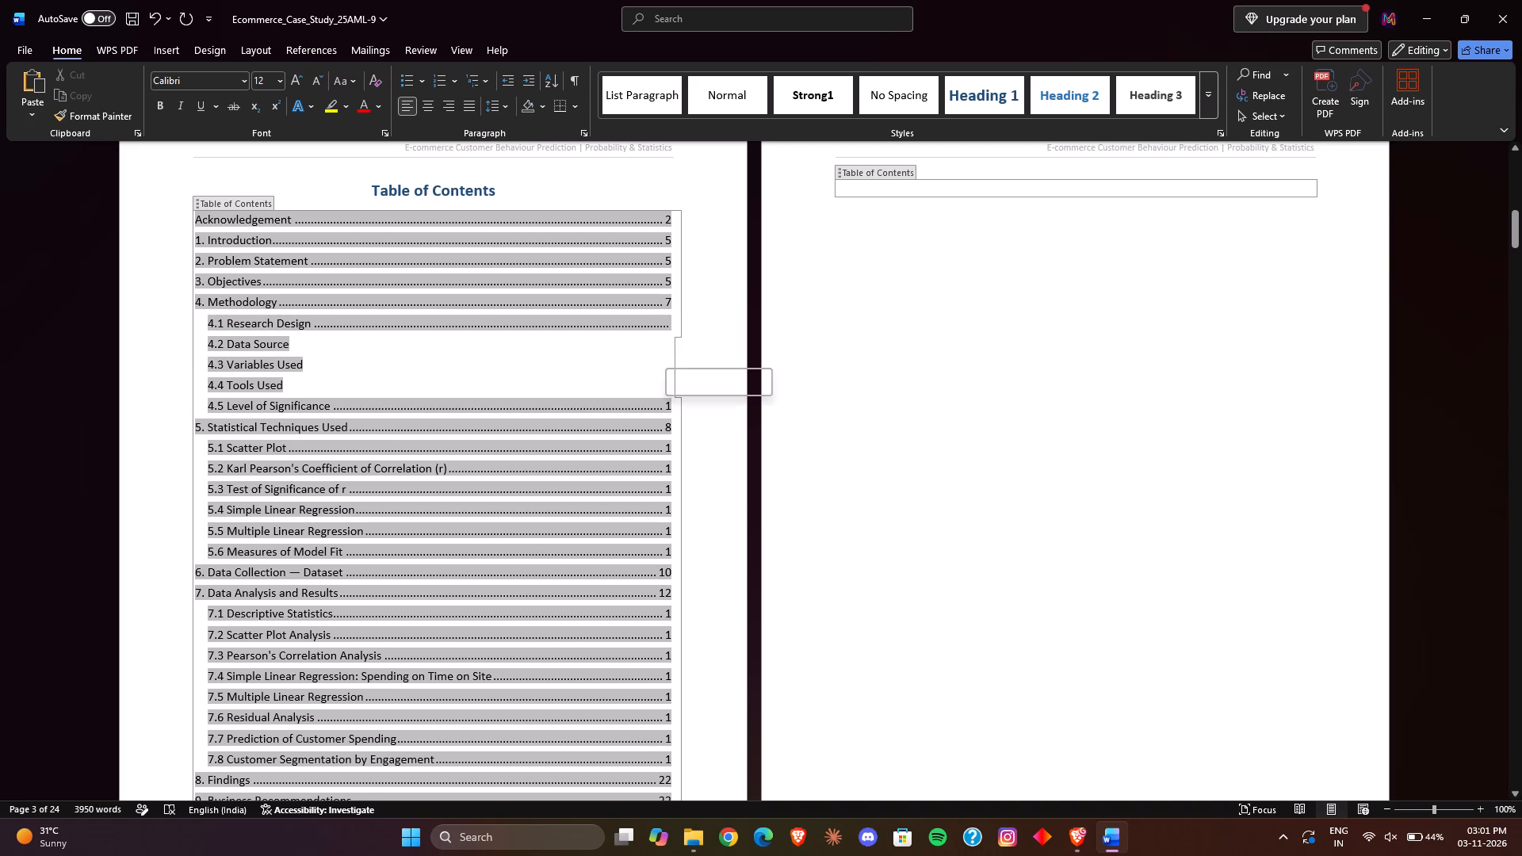
{"action": "double_click", "coordinate": [663, 404], "text": "ctrl"}
{"action": "key", "text": "BackSpace"}
{"action": "key", "text": "BackSpace"}
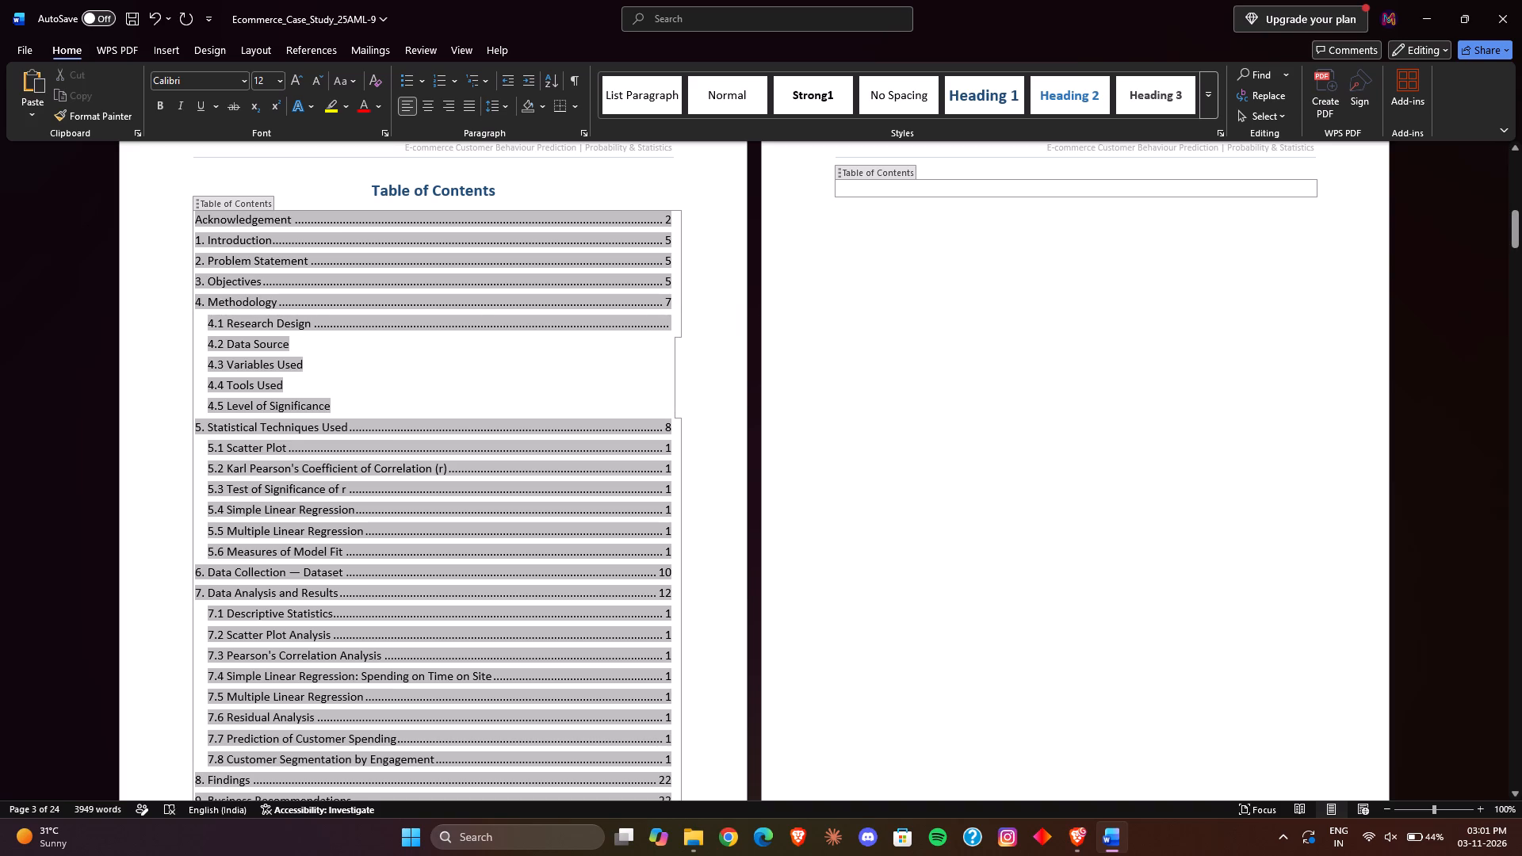
Remove the page numbers and dot leaders from Table of Contents entries 5.1 Scatter Plot, 5.2 Karl Pearson's Coefficient and 5.3 Test of Significance.
{"action": "double_click", "coordinate": [663, 449], "text": "ctrl"}
{"action": "key", "text": "BackSpace"}
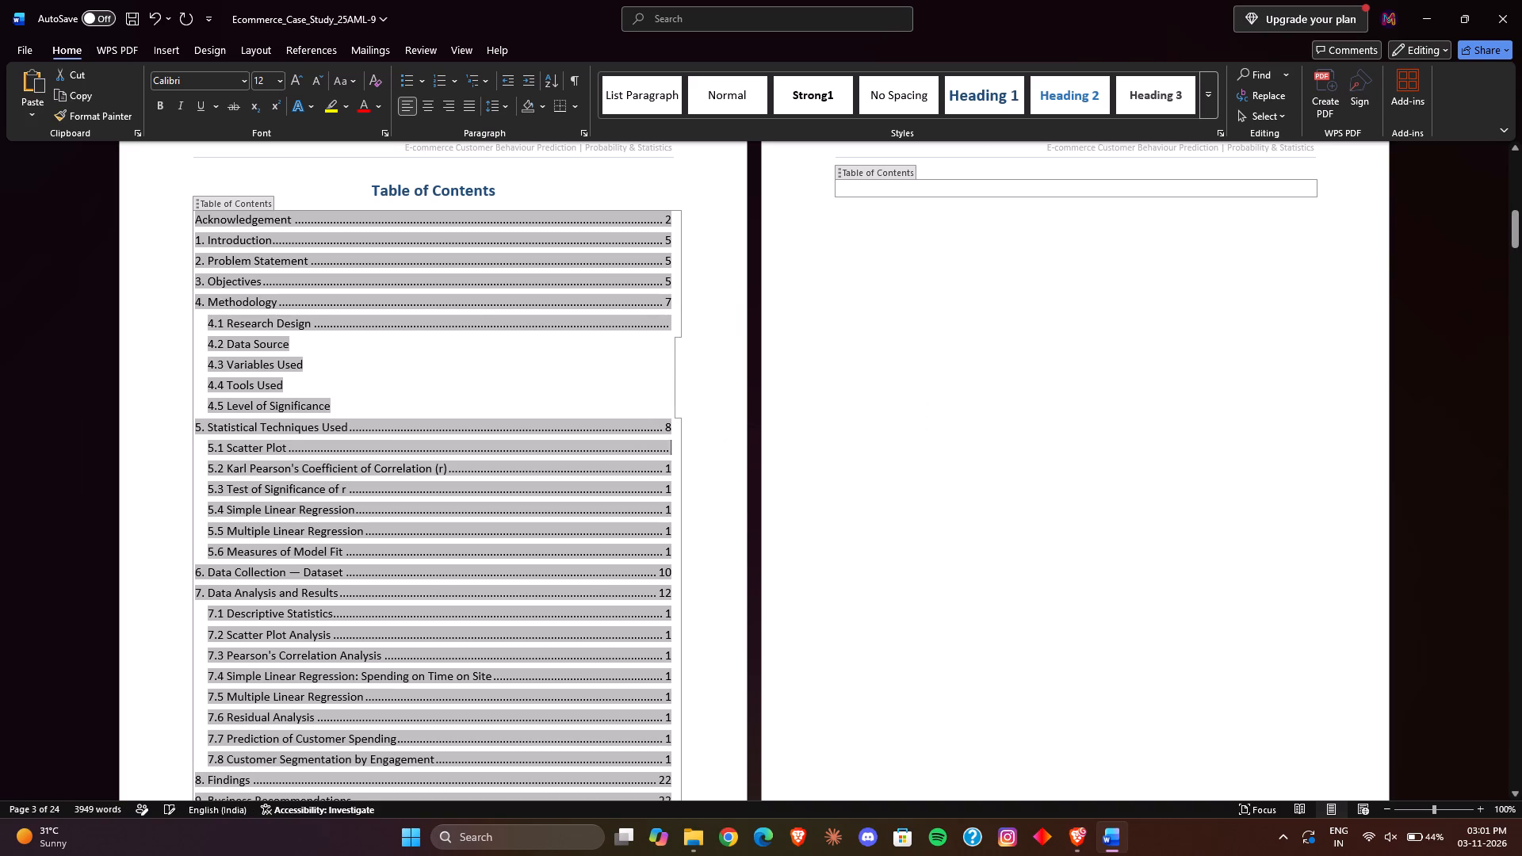
{"action": "key", "text": "BackSpace"}
{"action": "double_click", "coordinate": [665, 466], "text": "ctrl"}
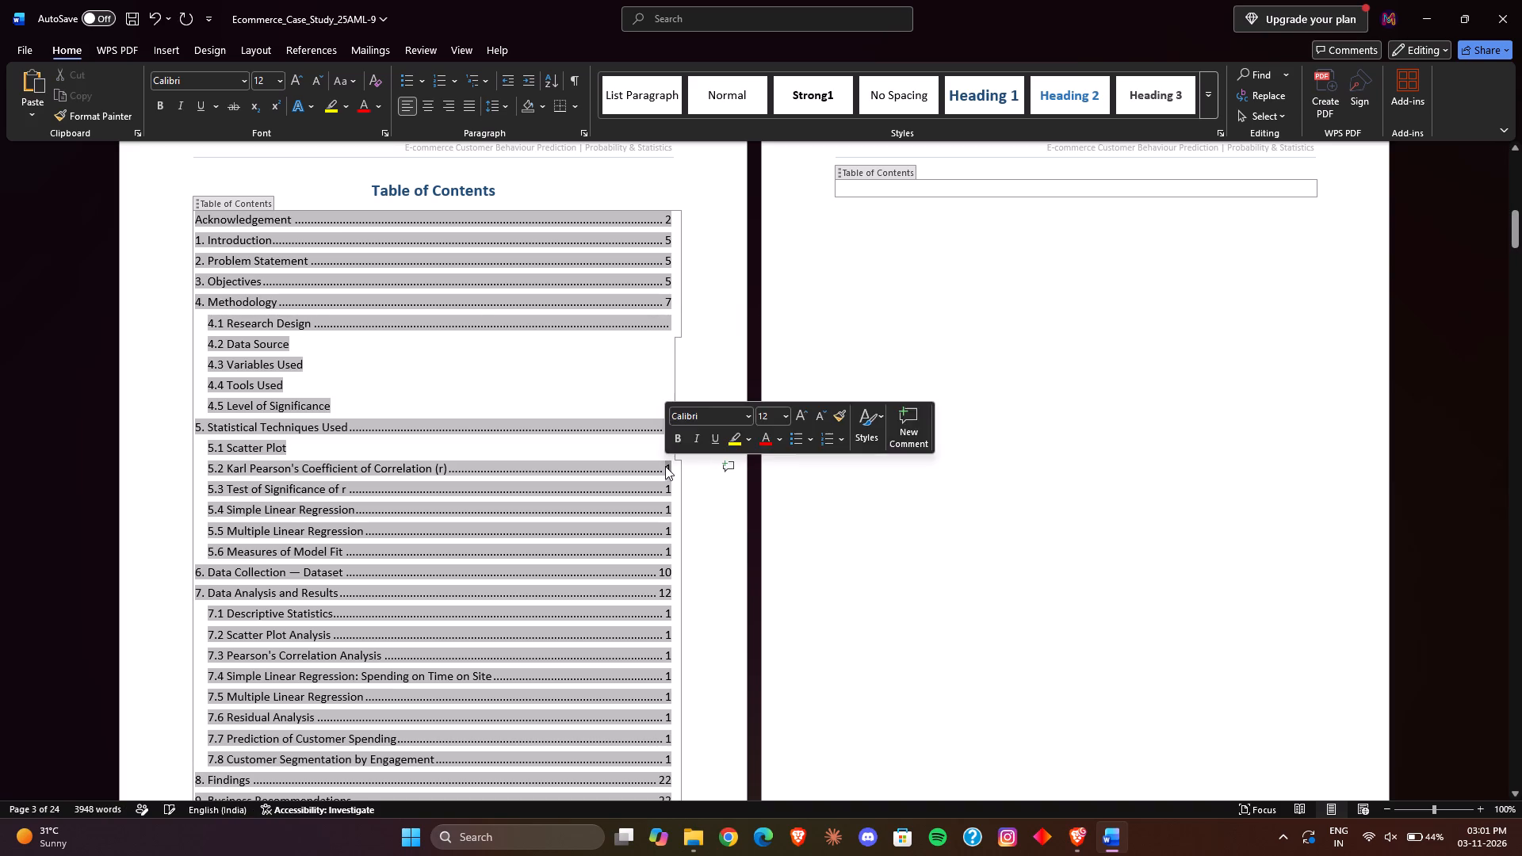
{"action": "key", "text": "BackSpace"}
{"action": "key", "text": "BackSpace"}
{"action": "double_click", "coordinate": [665, 483], "text": "ctrl"}
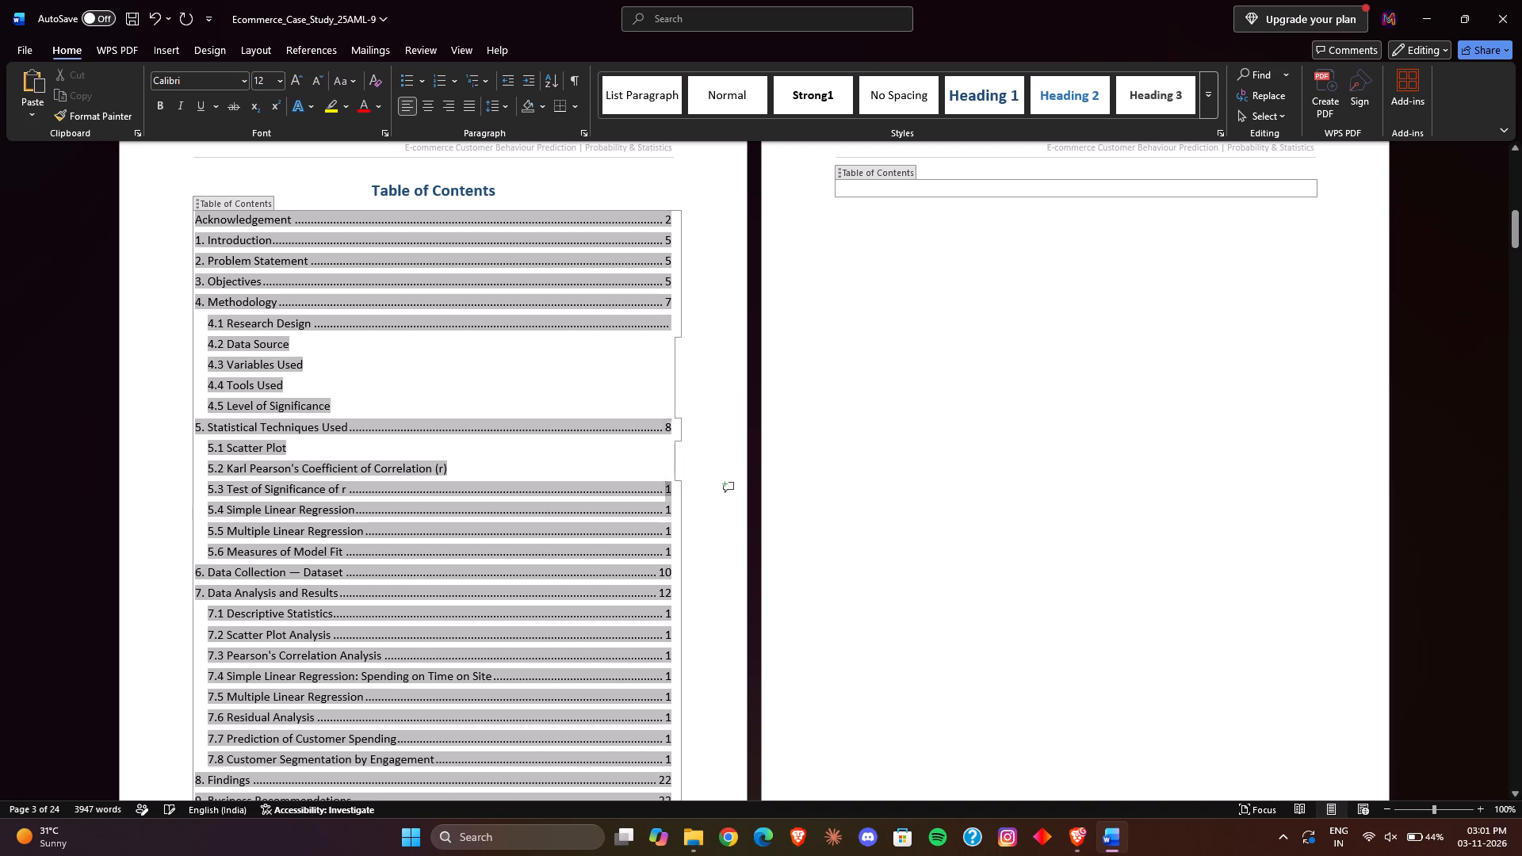
{"action": "key", "text": "BackSpace"}
{"action": "key", "text": "BackSpace"}
Remove the page numbers and dot leaders from 5.4 Simple Linear Regression, 5.5 Multiple Linear Regression and 5.6 Measures of Model Fit.
{"action": "left_click", "coordinate": [664, 508], "text": "ctrl"}
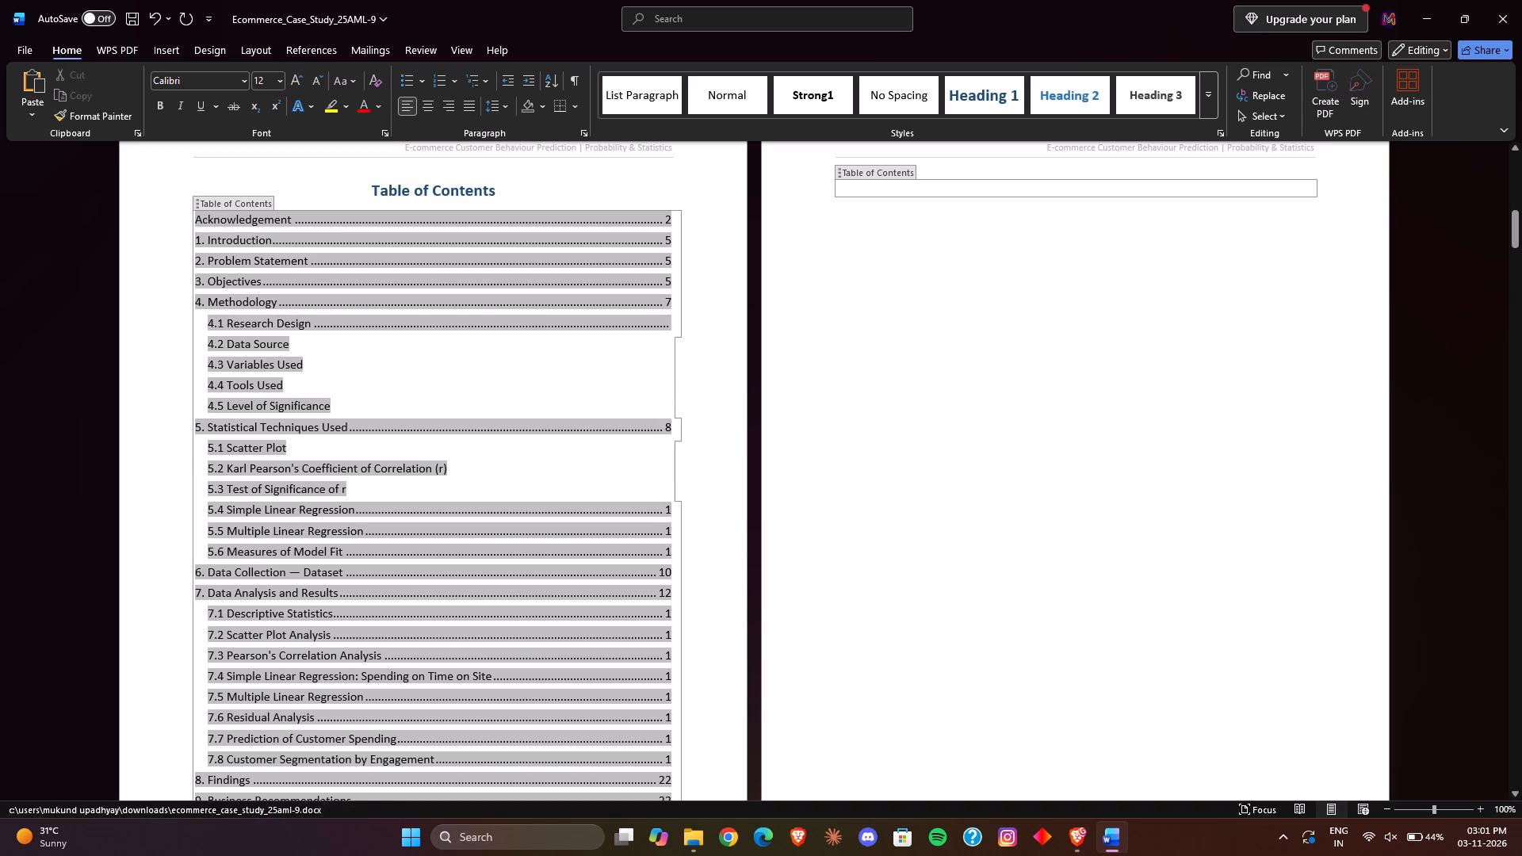
{"action": "left_click", "coordinate": [664, 508], "text": "ctrl"}
{"action": "key", "text": "BackSpace"}
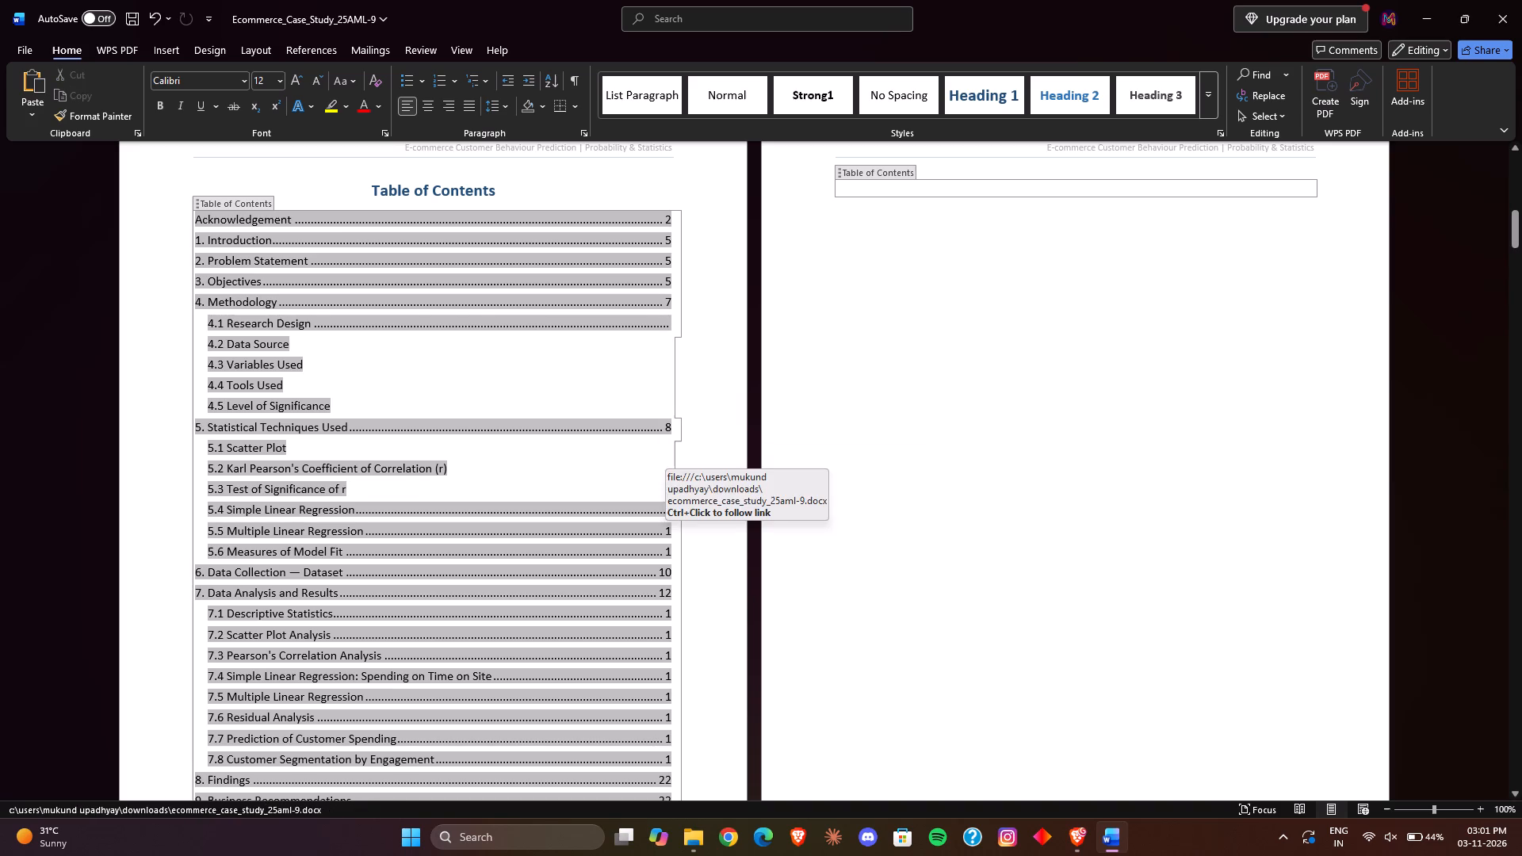
{"action": "key", "text": "BackSpace"}
{"action": "double_click", "coordinate": [665, 534], "text": "ctrl"}
{"action": "key", "text": "BackSpace"}
{"action": "key", "text": "BackSpace"}
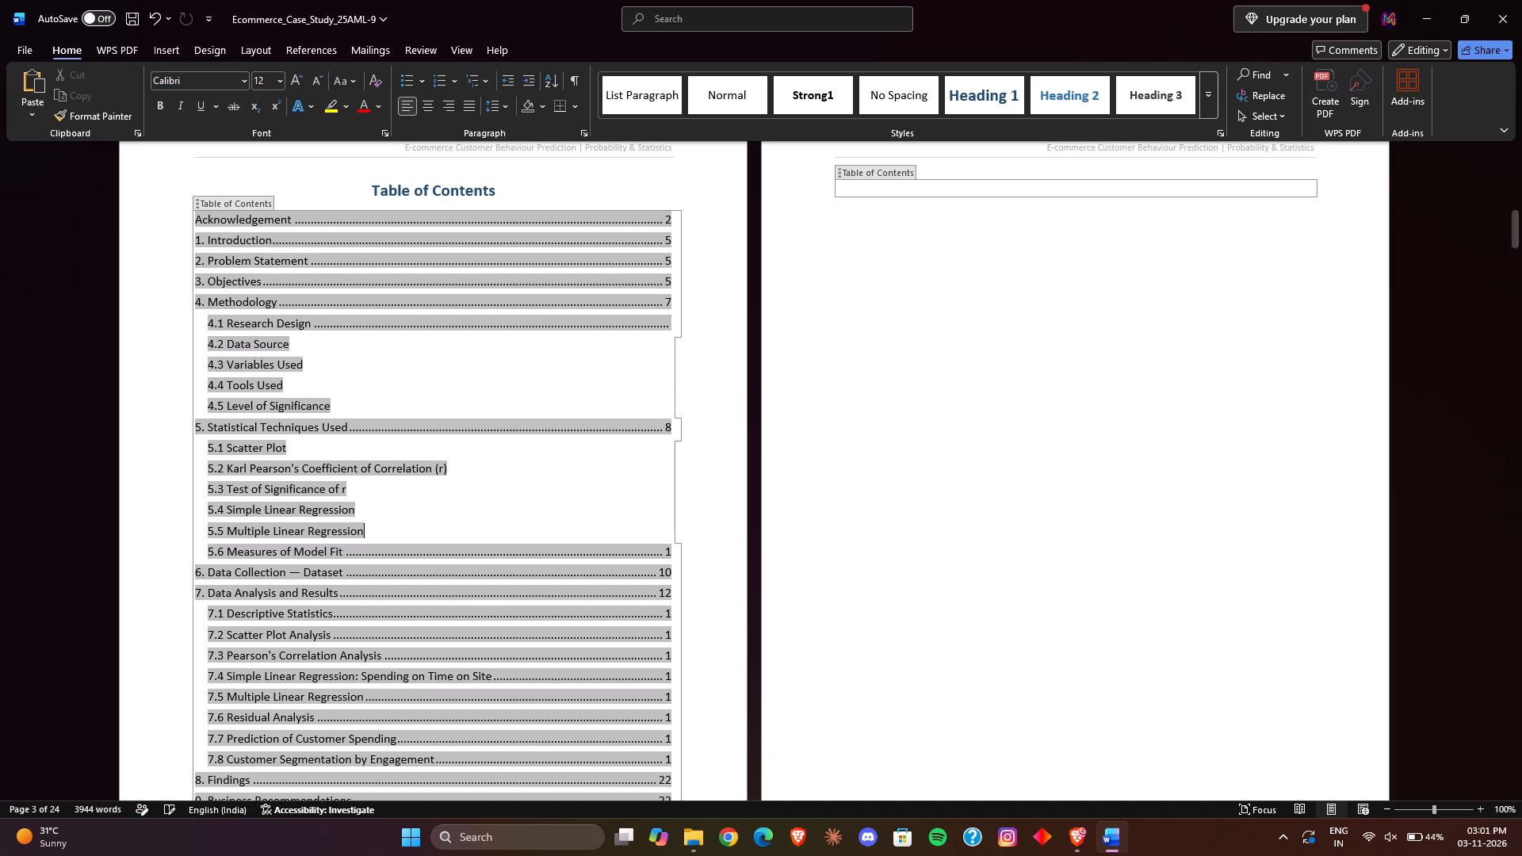
{"action": "double_click", "coordinate": [663, 545], "text": "ctrl"}
{"action": "key", "text": "BackSpace"}
{"action": "key", "text": "BackSpace"}
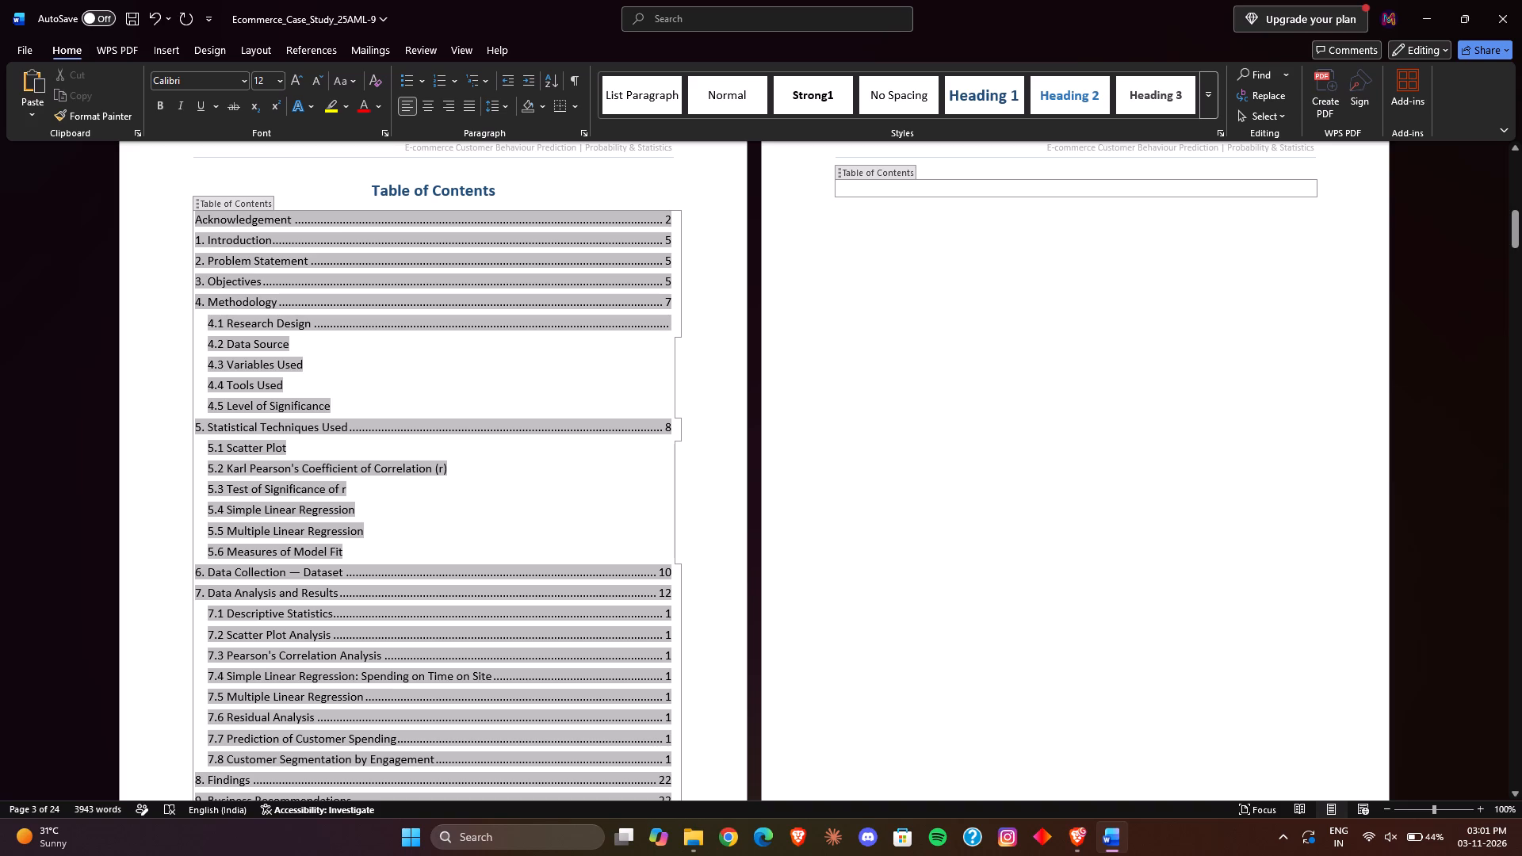
Remove the page numbers and dot leaders from Table of Contents entries 7.1, 7.2, 7.3 and 7.4.
{"action": "double_click", "coordinate": [663, 613], "text": "ctrl"}
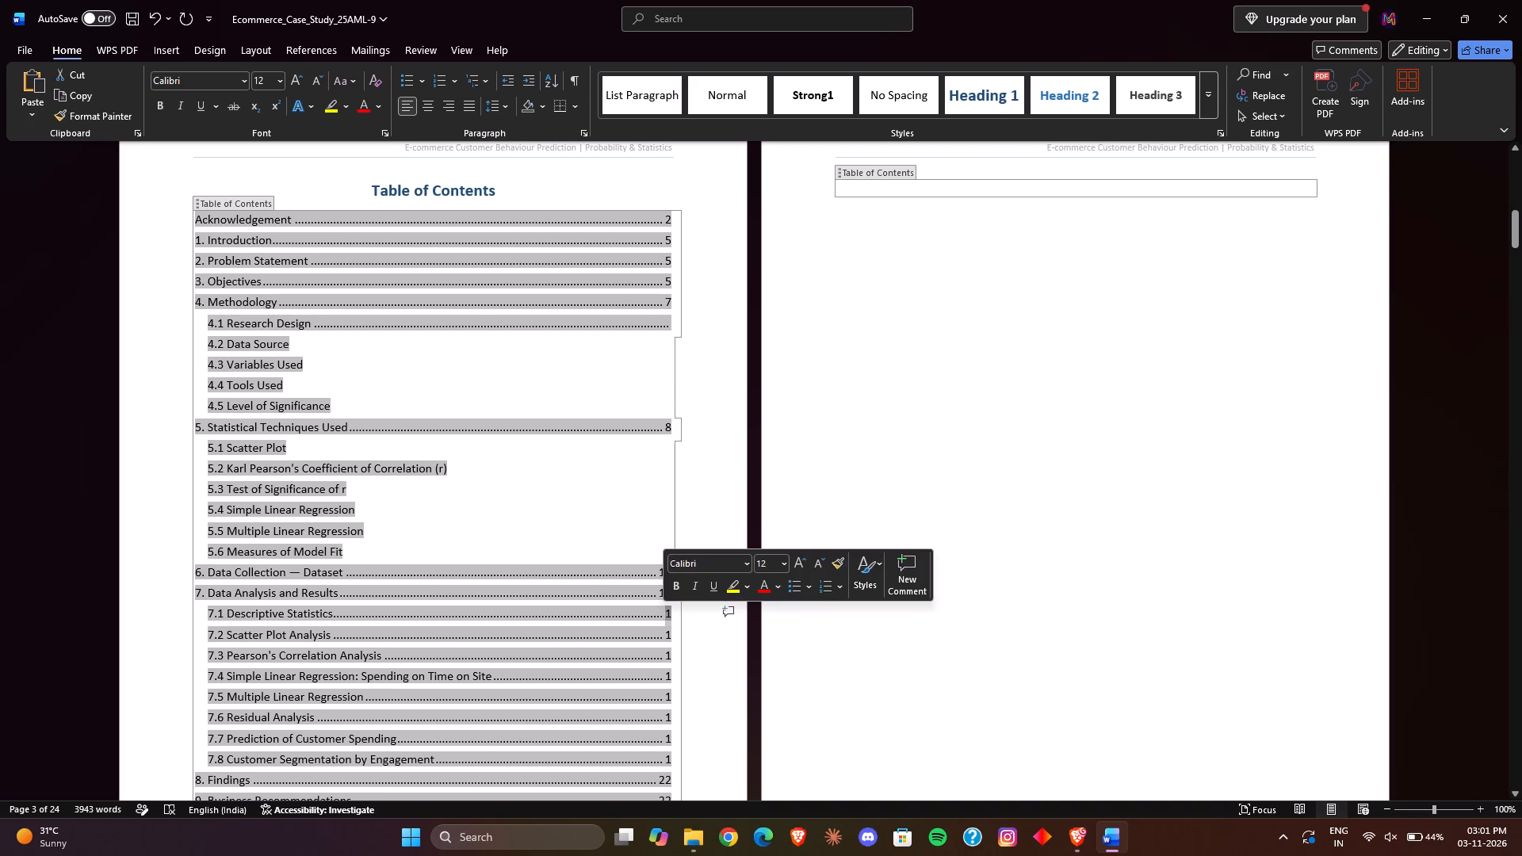
{"action": "key", "text": "BackSpace"}
{"action": "key", "text": "BackSpace"}
{"action": "double_click", "coordinate": [663, 629], "text": "ctrl"}
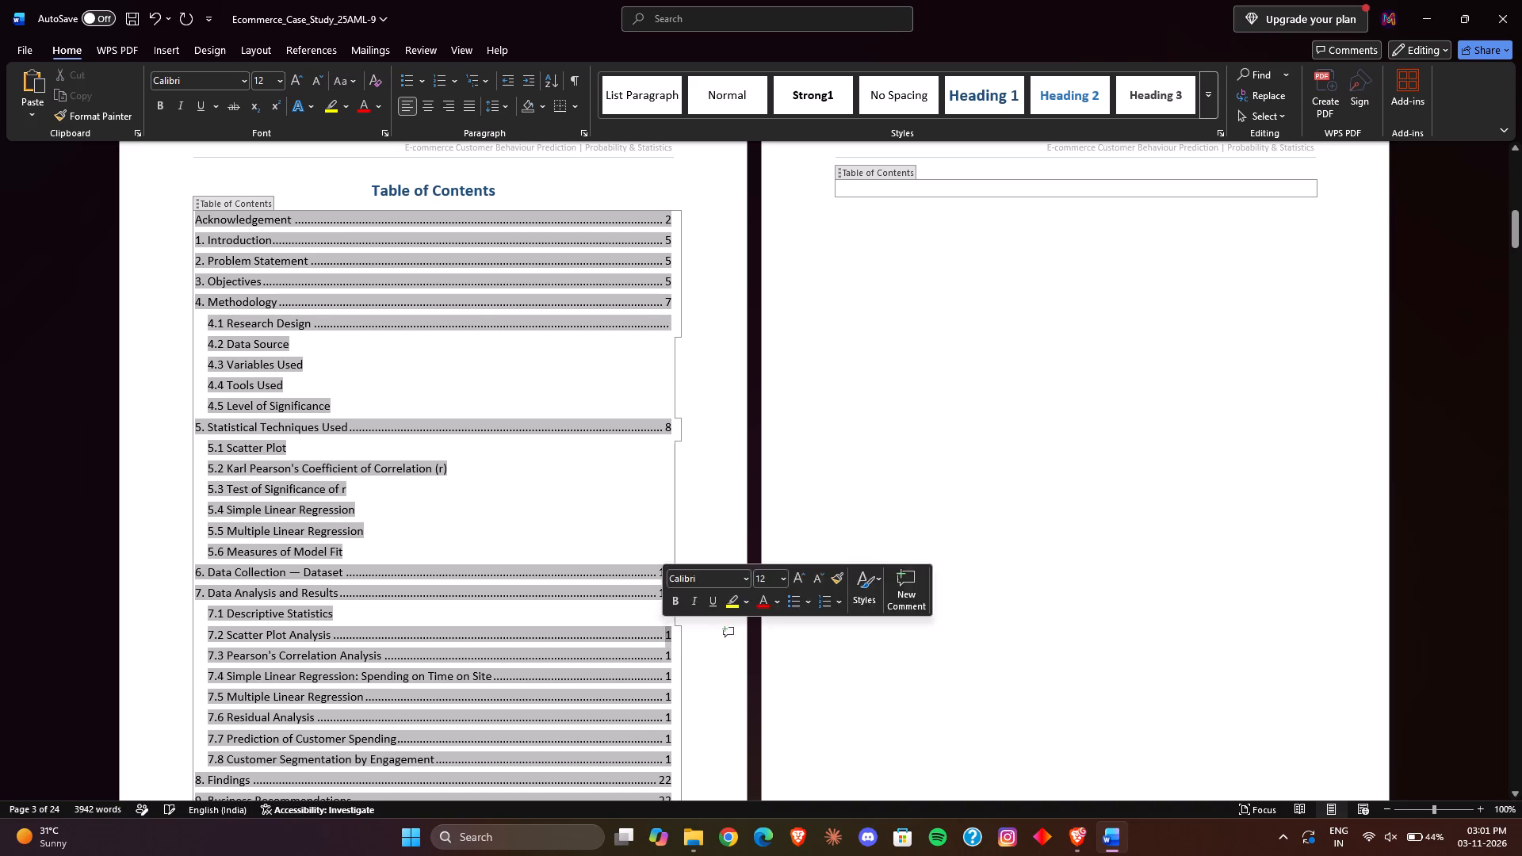
{"action": "key", "text": "BackSpace"}
{"action": "key", "text": "BackSpace"}
{"action": "double_click", "coordinate": [664, 655], "text": "ctrl"}
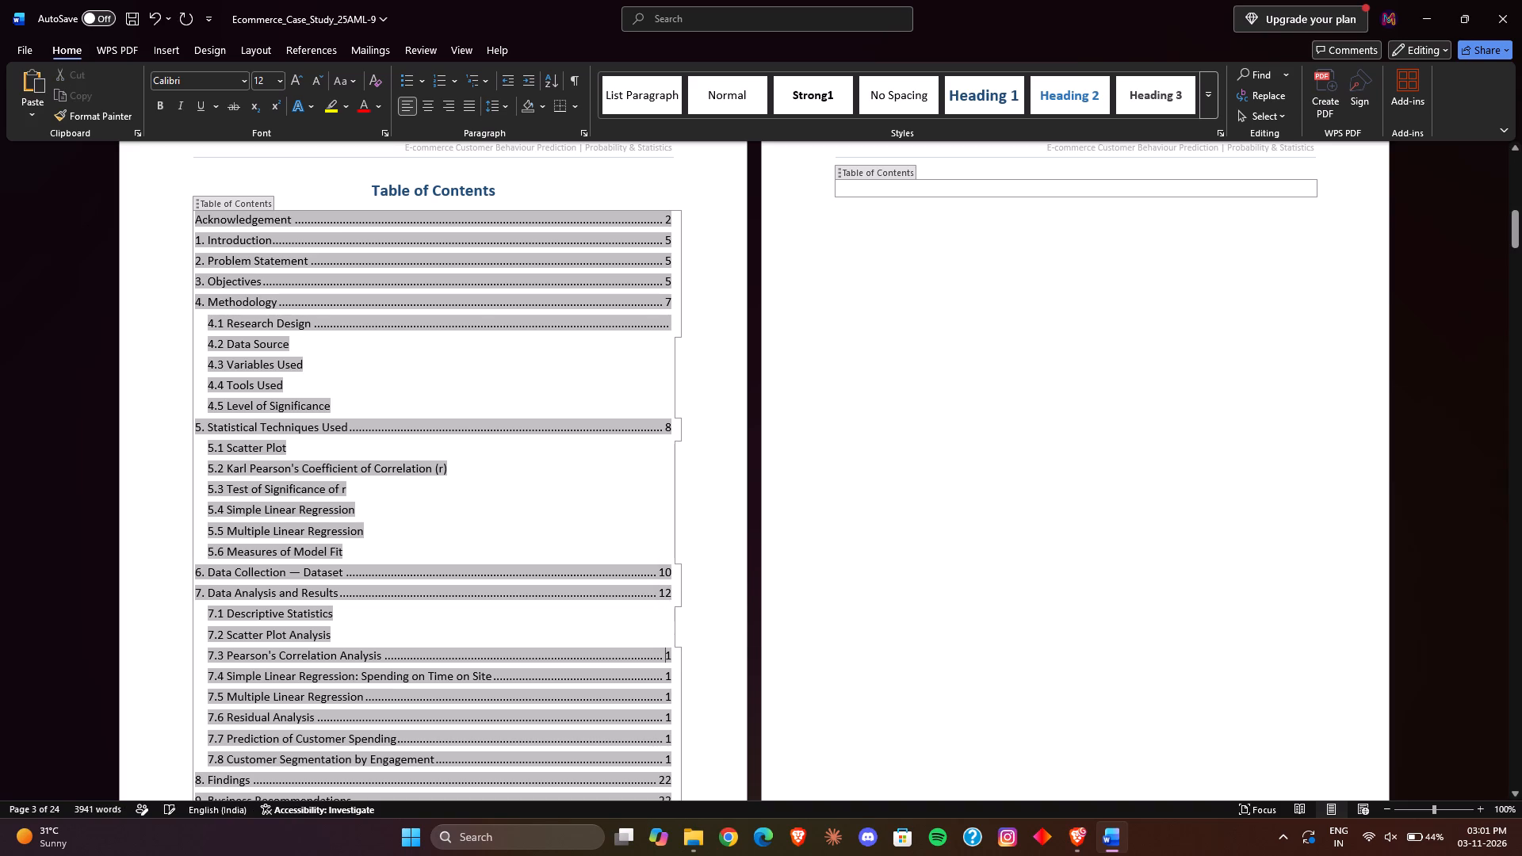
{"action": "key", "text": "BackSpace"}
{"action": "key", "text": "BackSpace"}
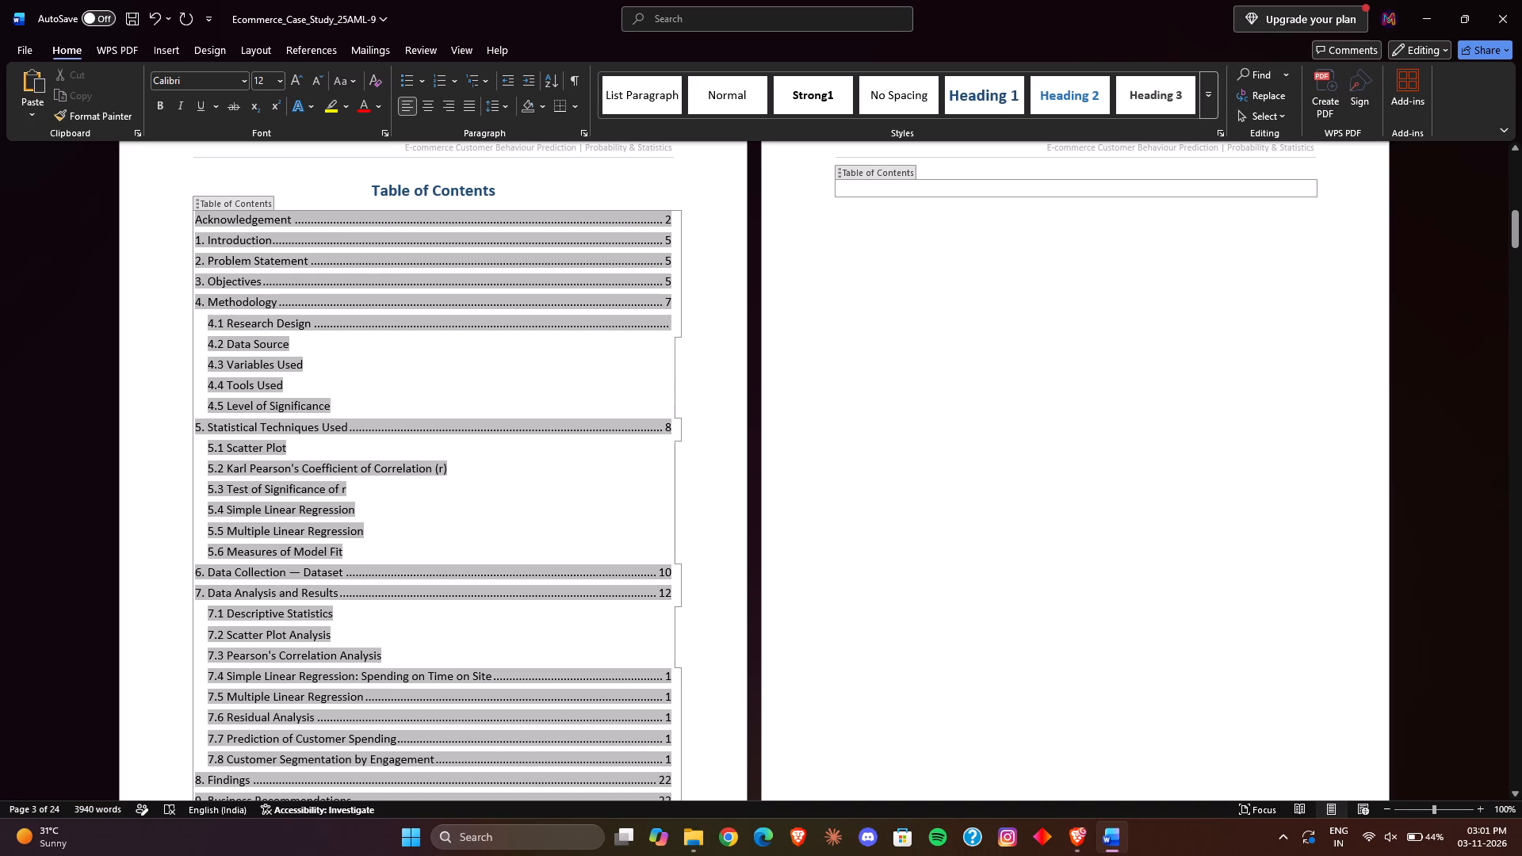
{"action": "double_click", "coordinate": [665, 677], "text": "ctrl"}
{"action": "key", "text": "BackSpace"}
{"action": "key", "text": "BackSpace"}
Remove the page numbers and dot leaders from Table of Contents entries 7.5, 7.6, 7.7 and 7.8.
{"action": "double_click", "coordinate": [667, 697], "text": "ctrl"}
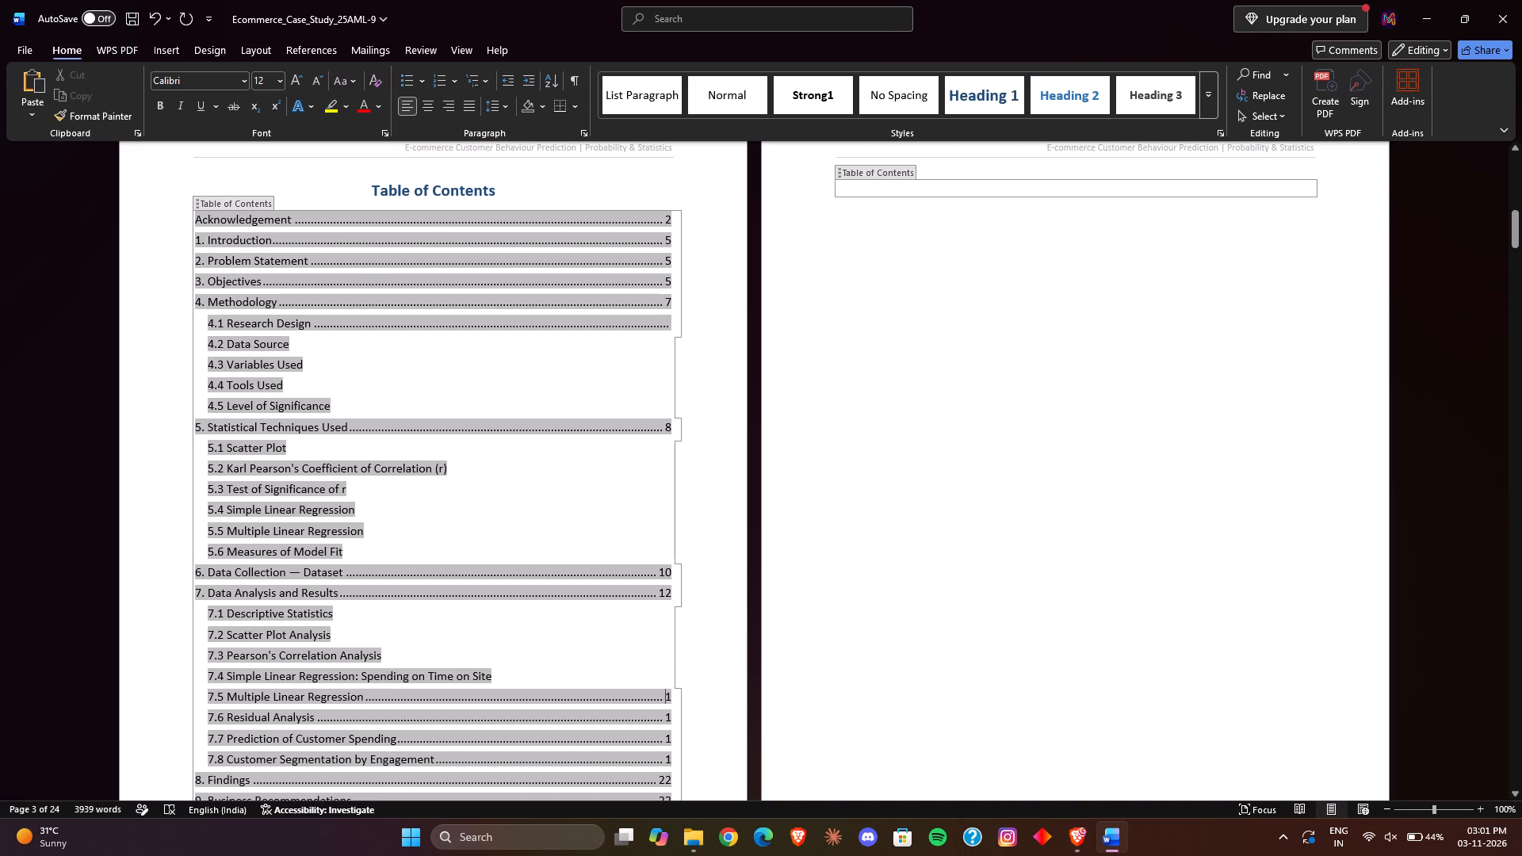
{"action": "key", "text": "BackSpace"}
{"action": "key", "text": "BackSpace"}
{"action": "double_click", "coordinate": [665, 718], "text": "ctrl"}
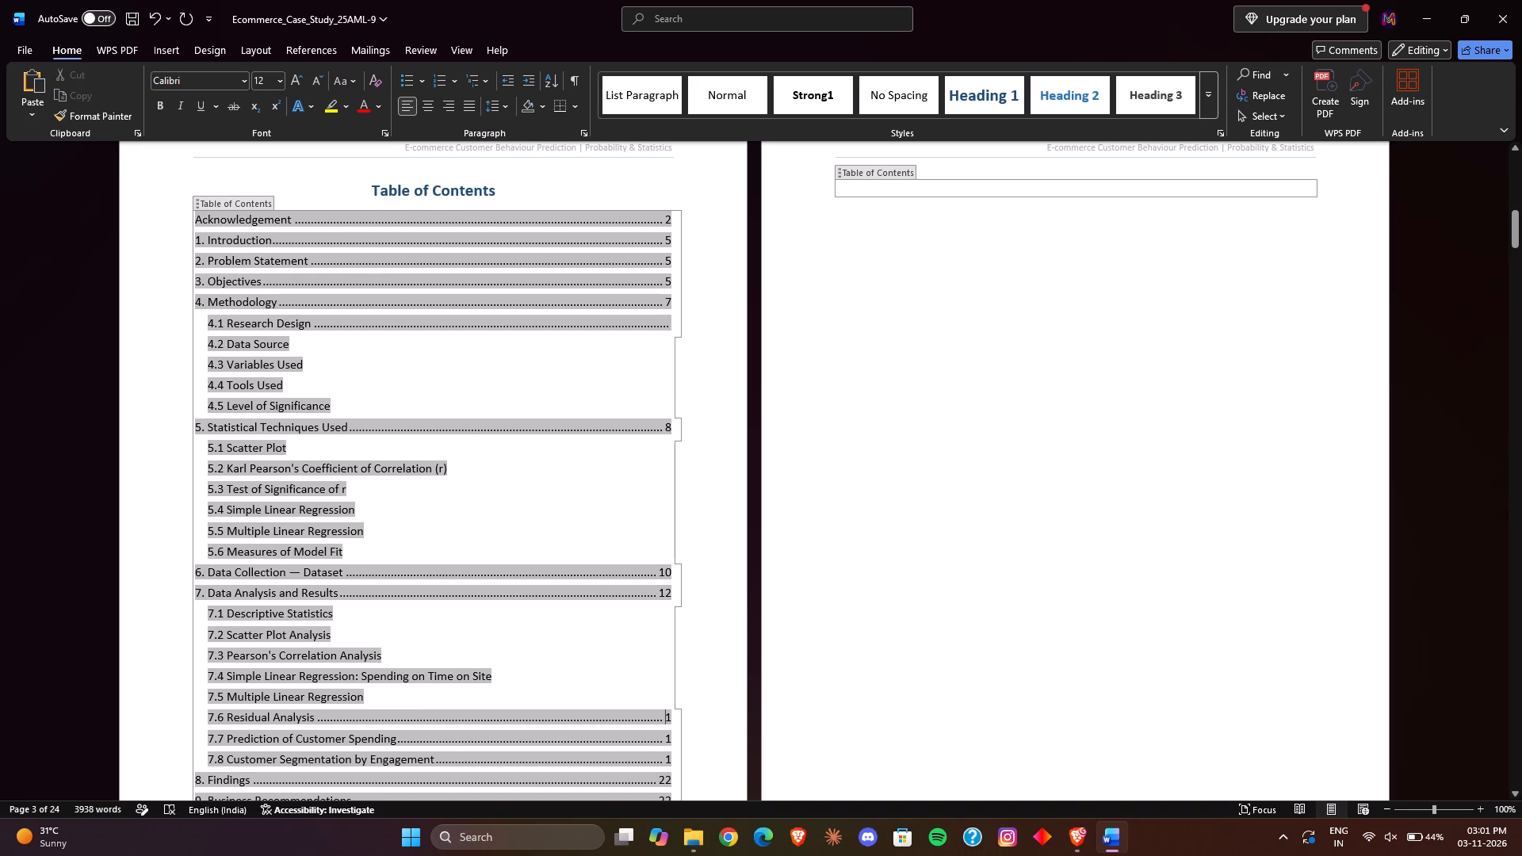
{"action": "key", "text": "BackSpace"}
{"action": "key", "text": "BackSpace"}
{"action": "double_click", "coordinate": [665, 737], "text": "ctrl"}
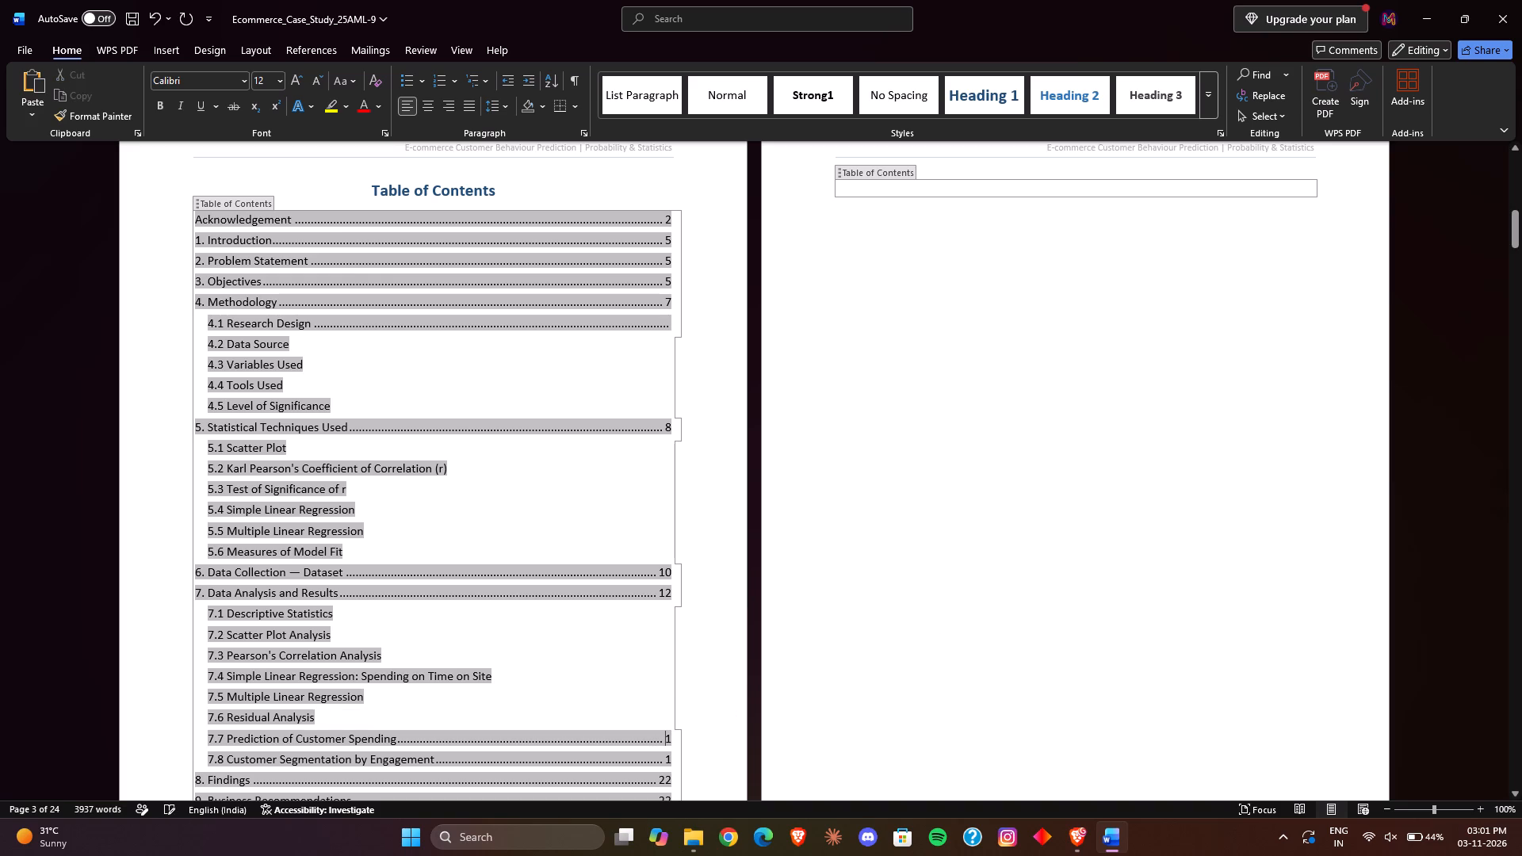
{"action": "key", "text": "BackSpace"}
{"action": "key", "text": "BackSpace"}
{"action": "double_click", "coordinate": [663, 757], "text": "ctrl"}
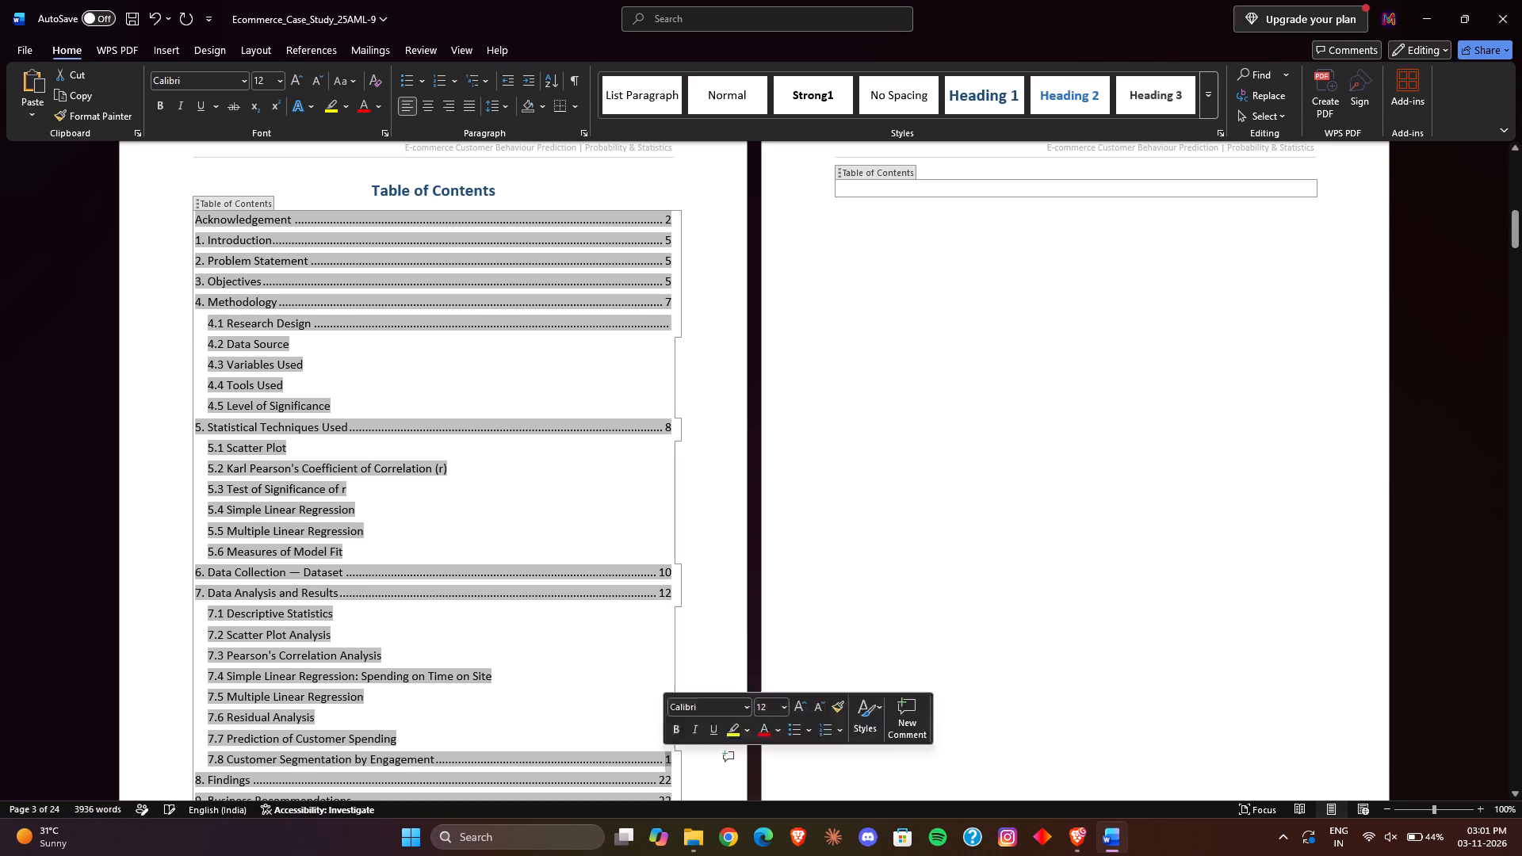
{"action": "key", "text": "BackSpace"}
{"action": "key", "text": "BackSpace"}
Remove the page numbers and dot leaders from 10.1 Limitations and 10.2 Future Scope in the Table of Contents.
{"action": "scroll", "coordinate": [663, 757], "scroll_direction": "down", "scroll_amount": 2, "text": "ctrl"}
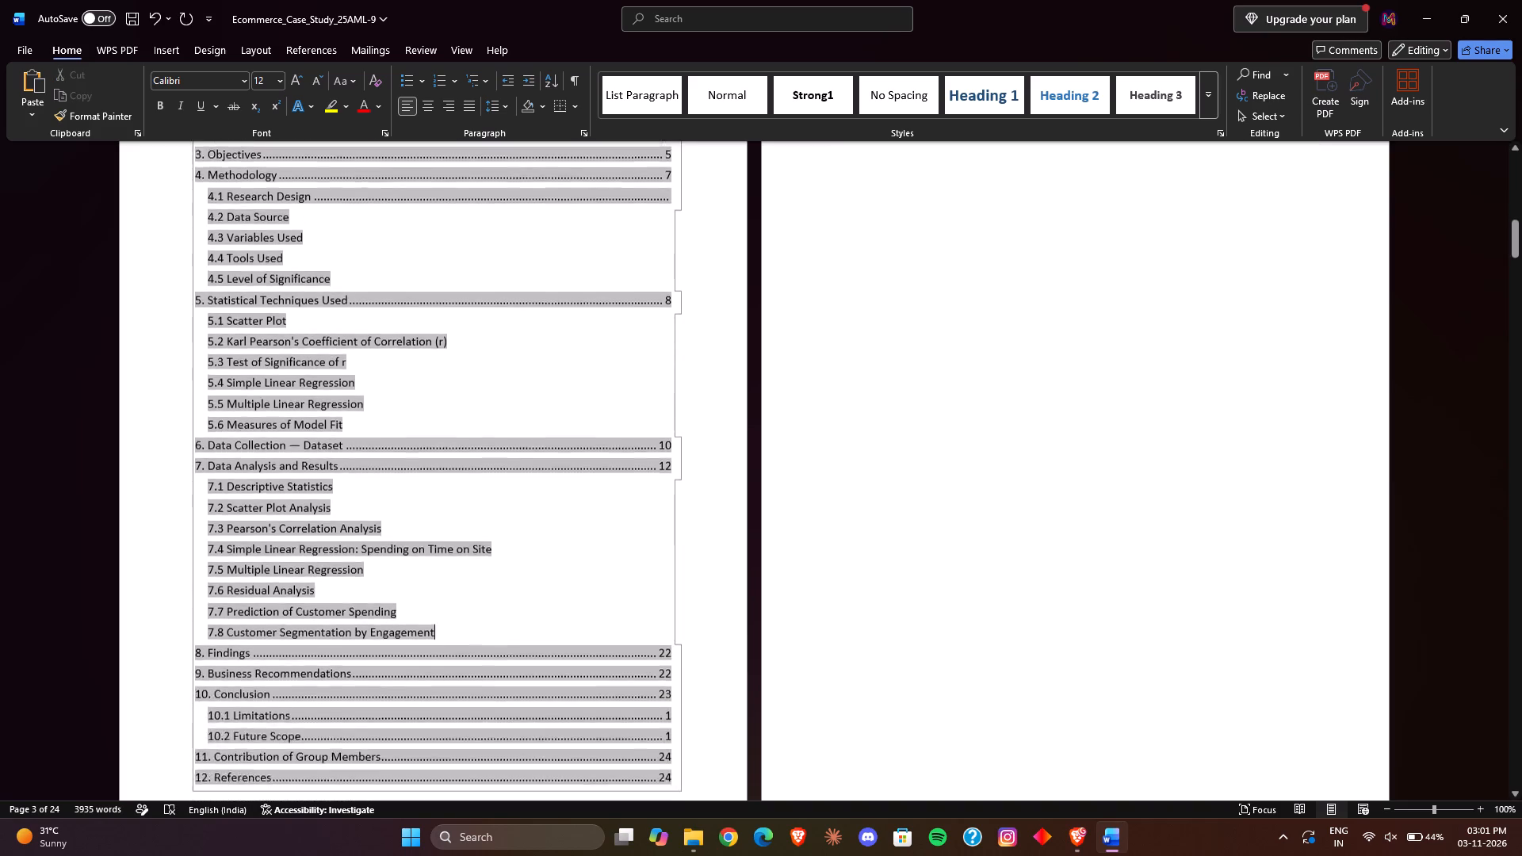
{"action": "scroll", "coordinate": [663, 757], "scroll_direction": "down", "scroll_amount": 2, "text": "ctrl"}
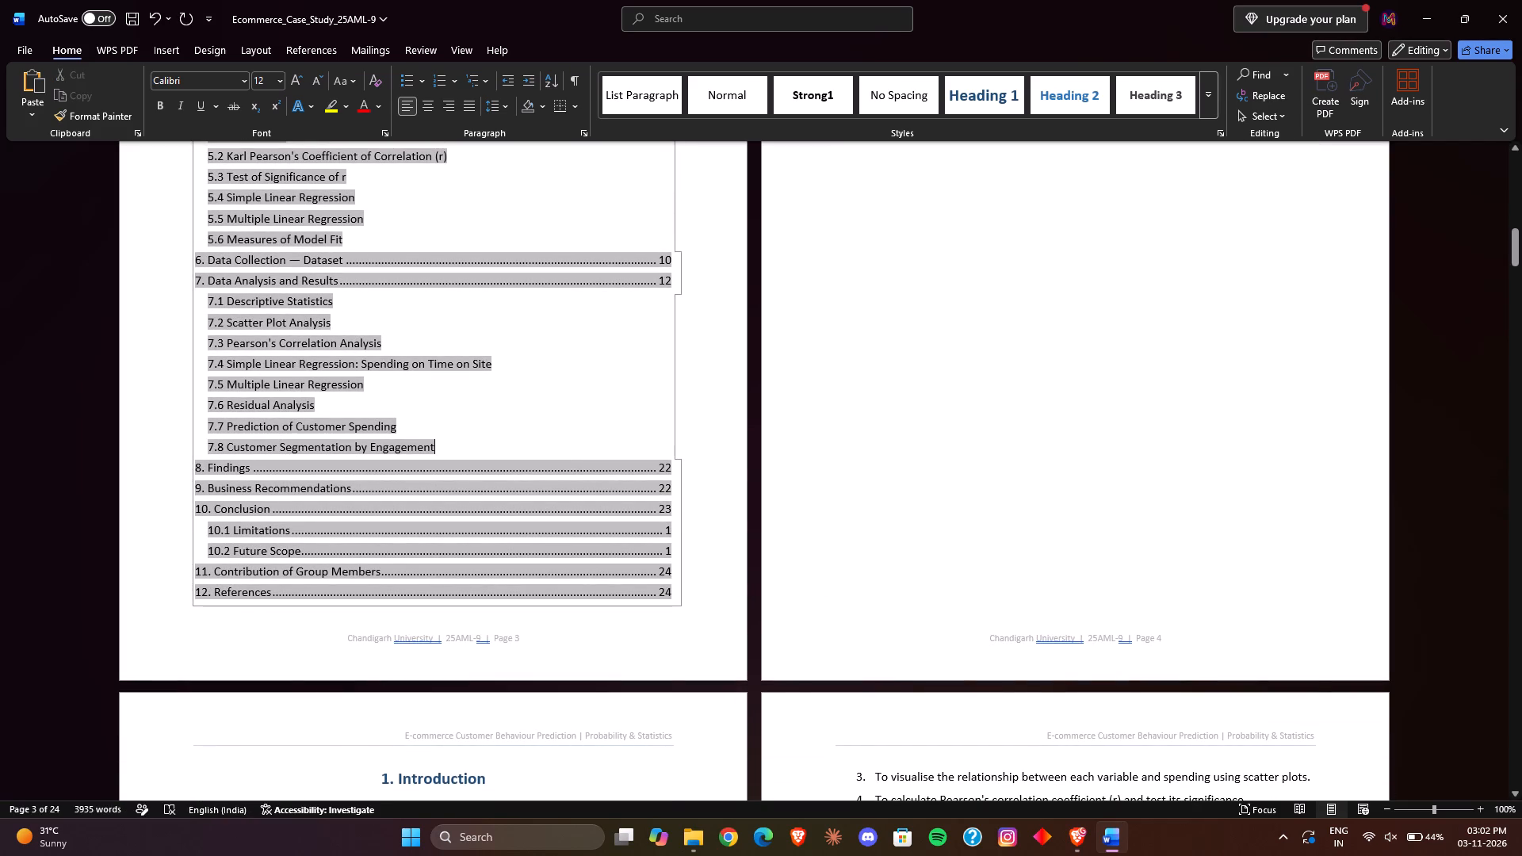
{"action": "double_click", "coordinate": [666, 525], "text": "ctrl"}
{"action": "key", "text": "BackSpace"}
{"action": "key", "text": "BackSpace"}
{"action": "double_click", "coordinate": [665, 550], "text": "ctrl"}
{"action": "key", "text": "BackSpace"}
{"action": "key", "text": "BackSpace"}
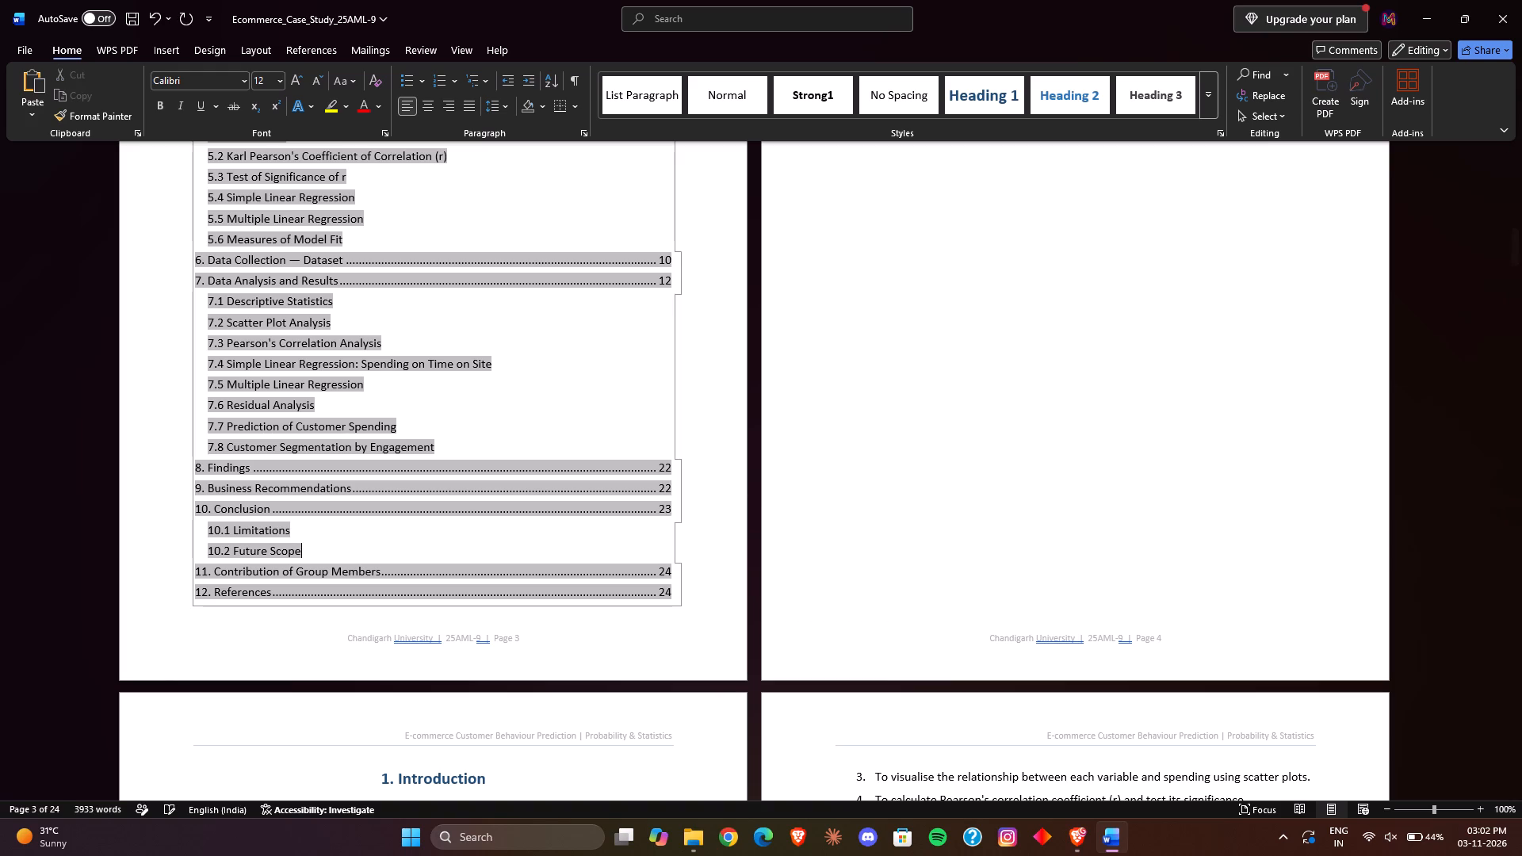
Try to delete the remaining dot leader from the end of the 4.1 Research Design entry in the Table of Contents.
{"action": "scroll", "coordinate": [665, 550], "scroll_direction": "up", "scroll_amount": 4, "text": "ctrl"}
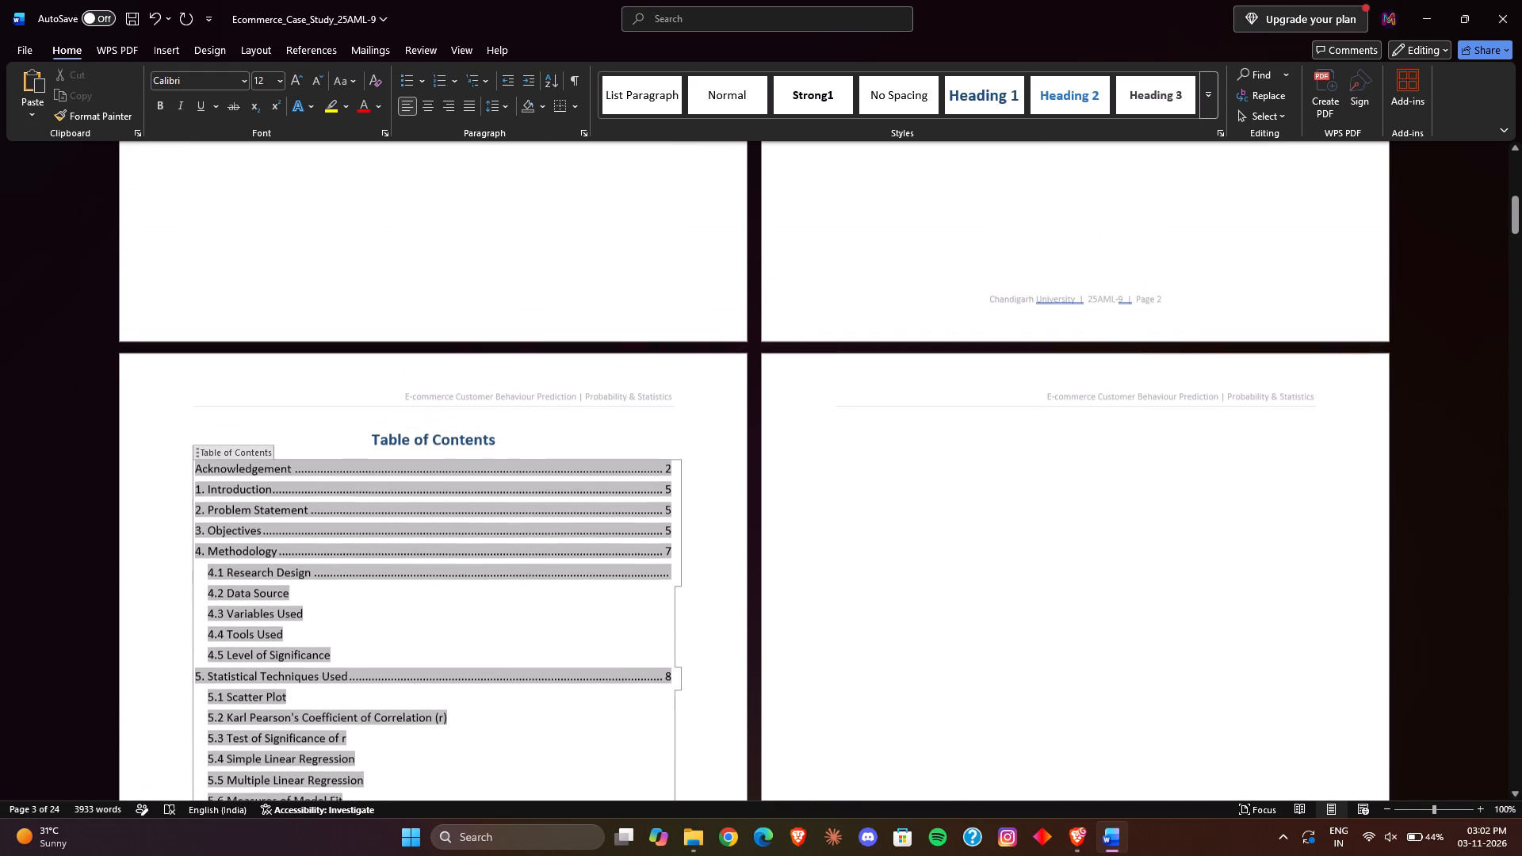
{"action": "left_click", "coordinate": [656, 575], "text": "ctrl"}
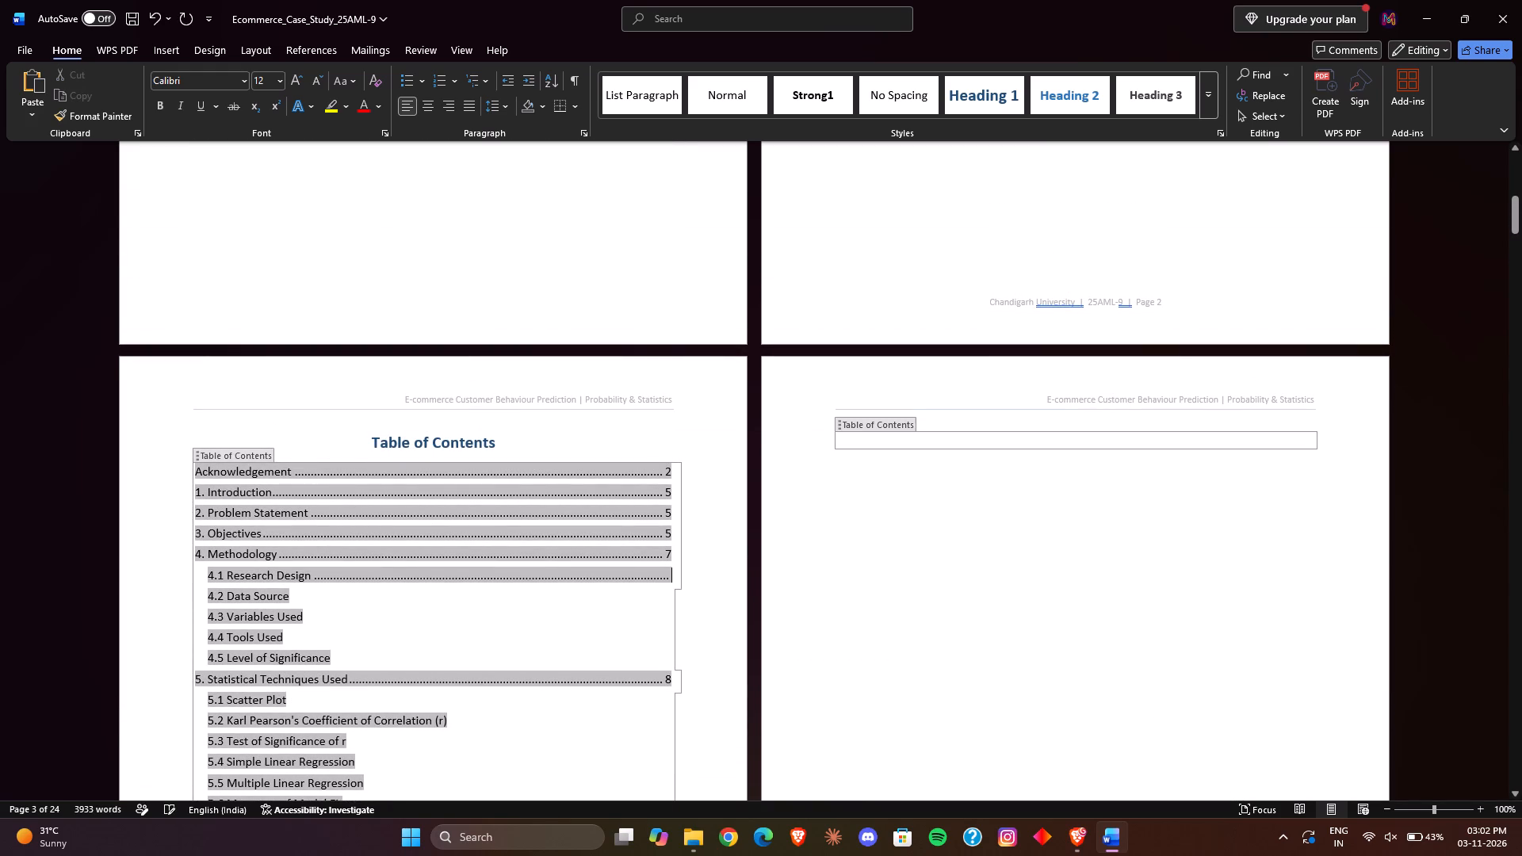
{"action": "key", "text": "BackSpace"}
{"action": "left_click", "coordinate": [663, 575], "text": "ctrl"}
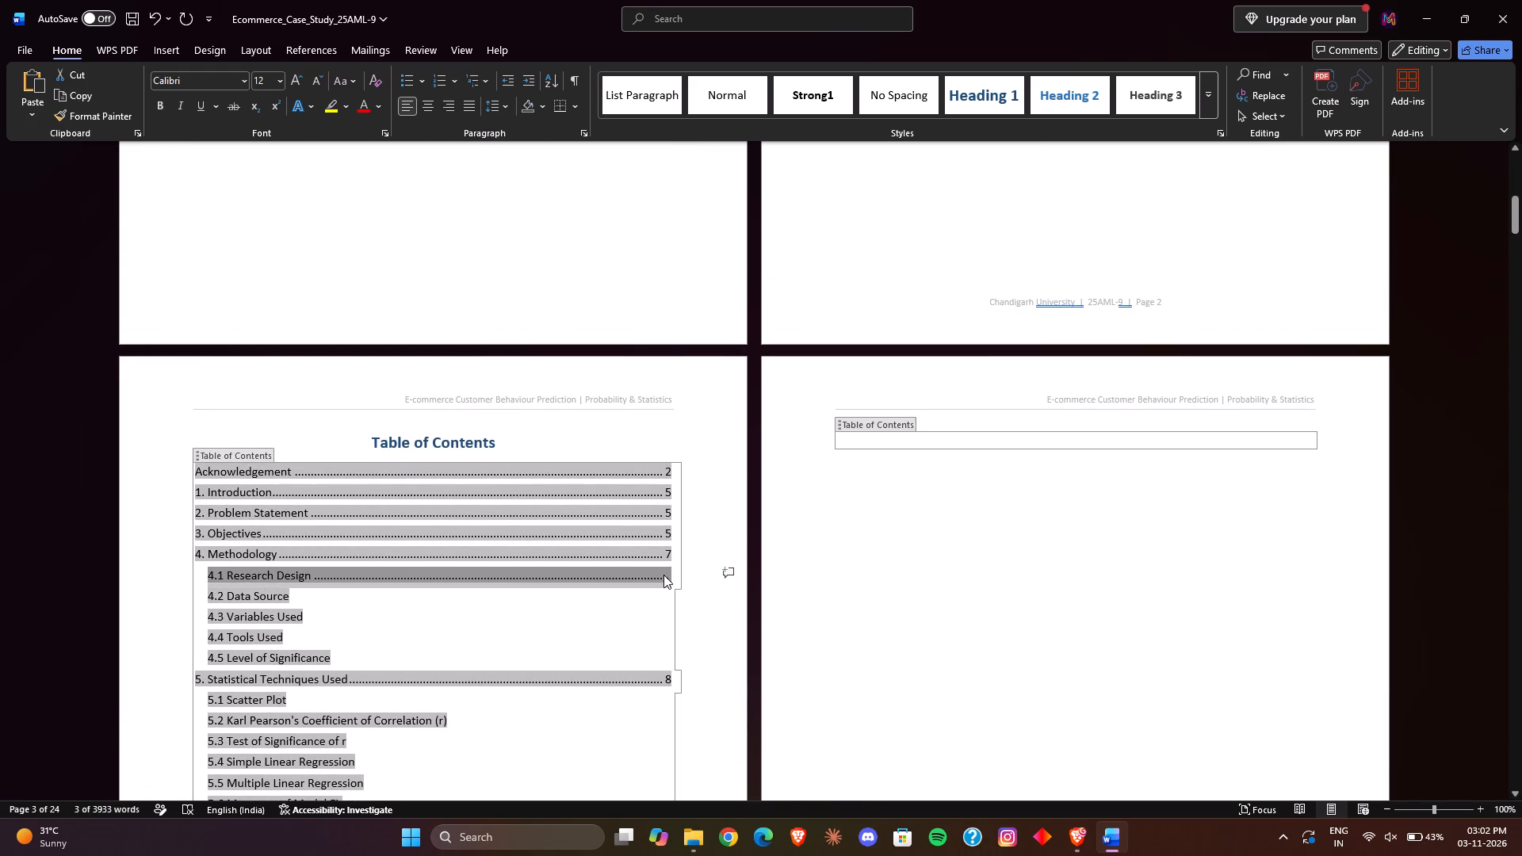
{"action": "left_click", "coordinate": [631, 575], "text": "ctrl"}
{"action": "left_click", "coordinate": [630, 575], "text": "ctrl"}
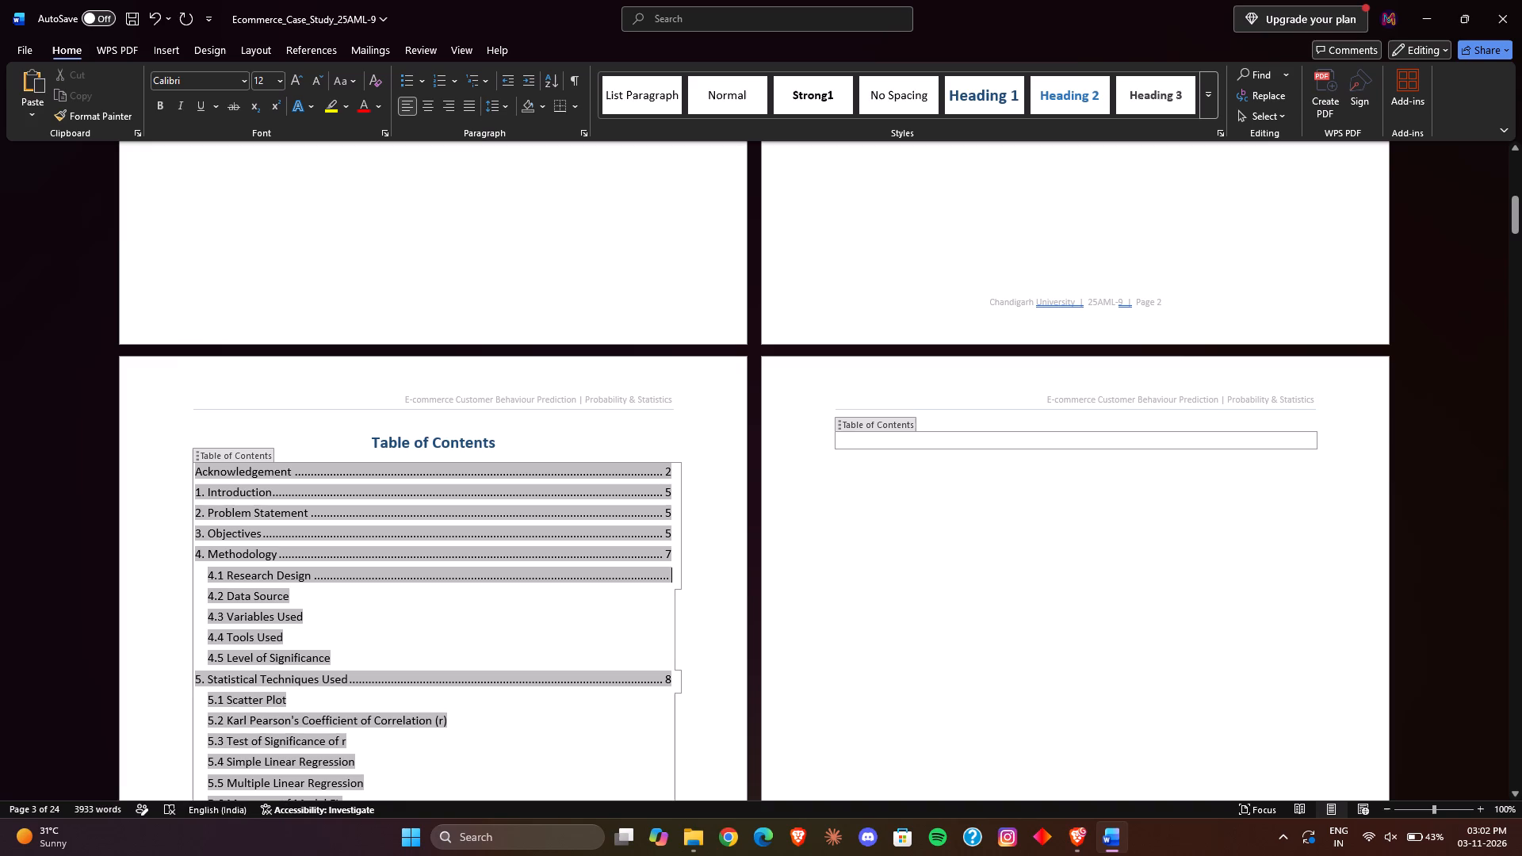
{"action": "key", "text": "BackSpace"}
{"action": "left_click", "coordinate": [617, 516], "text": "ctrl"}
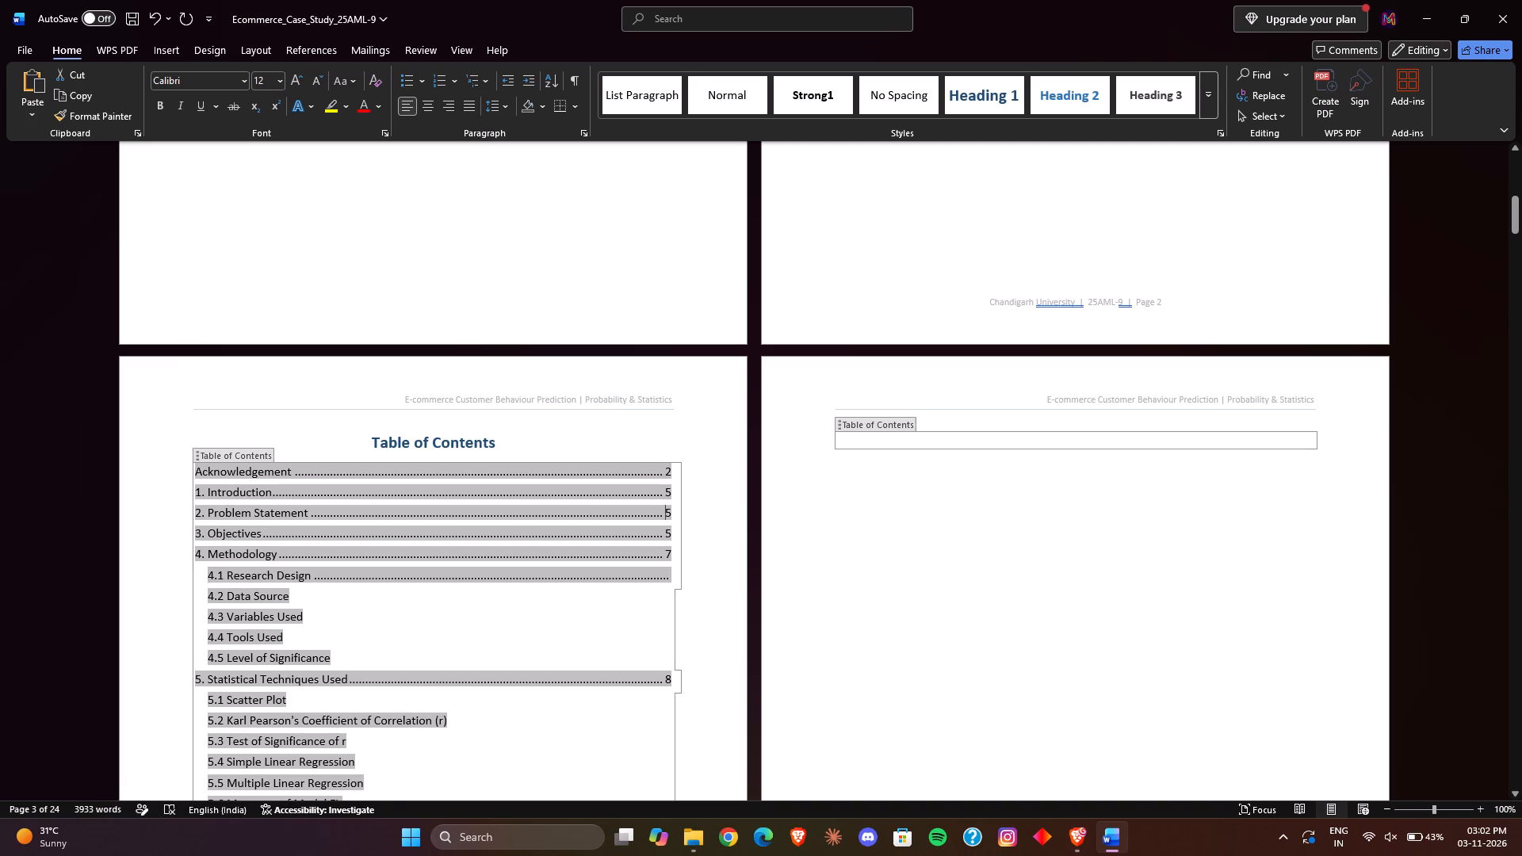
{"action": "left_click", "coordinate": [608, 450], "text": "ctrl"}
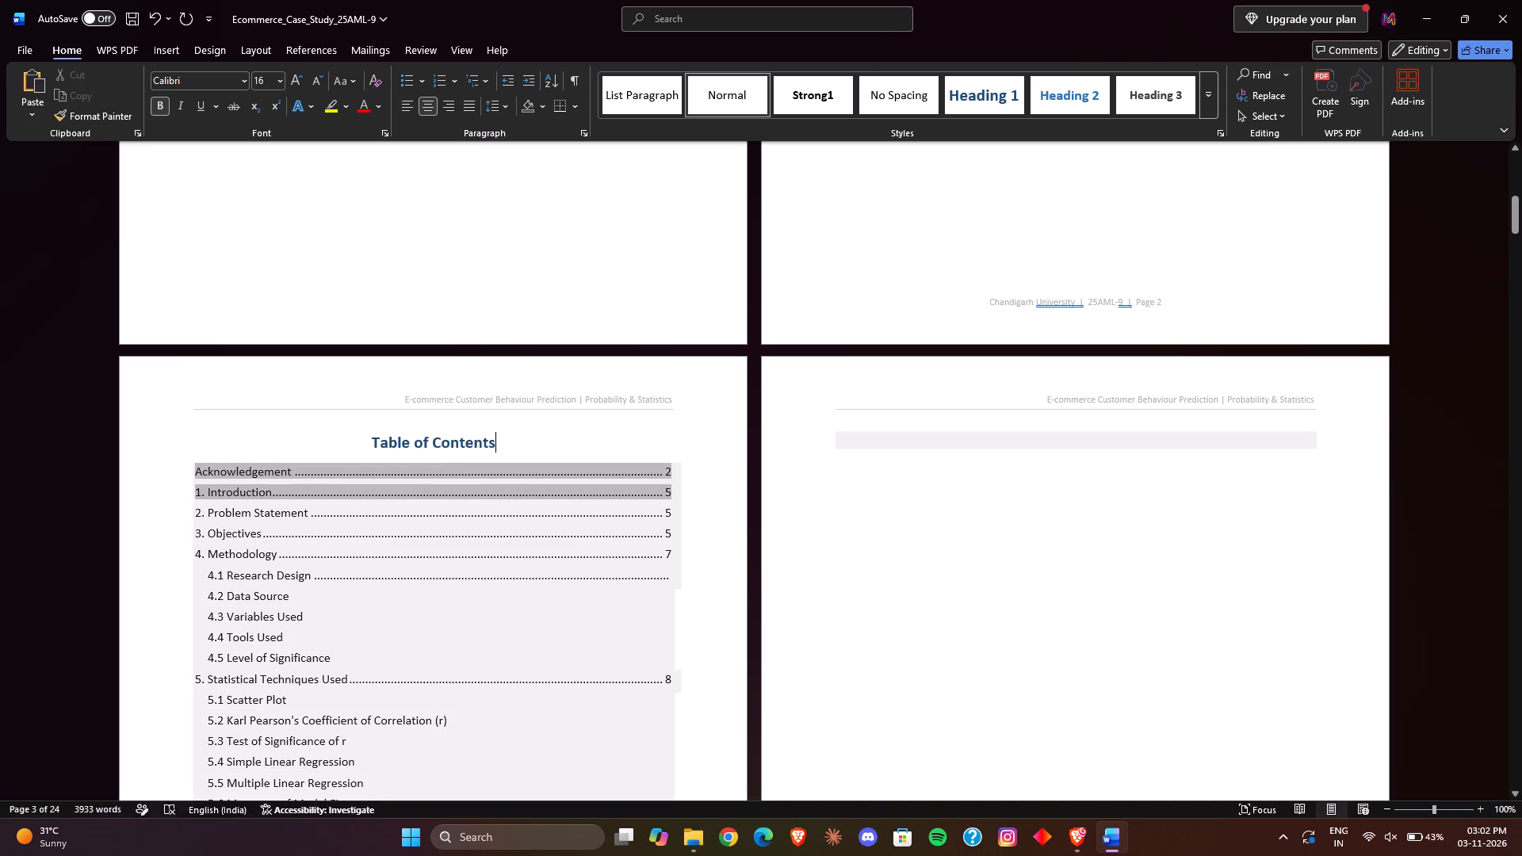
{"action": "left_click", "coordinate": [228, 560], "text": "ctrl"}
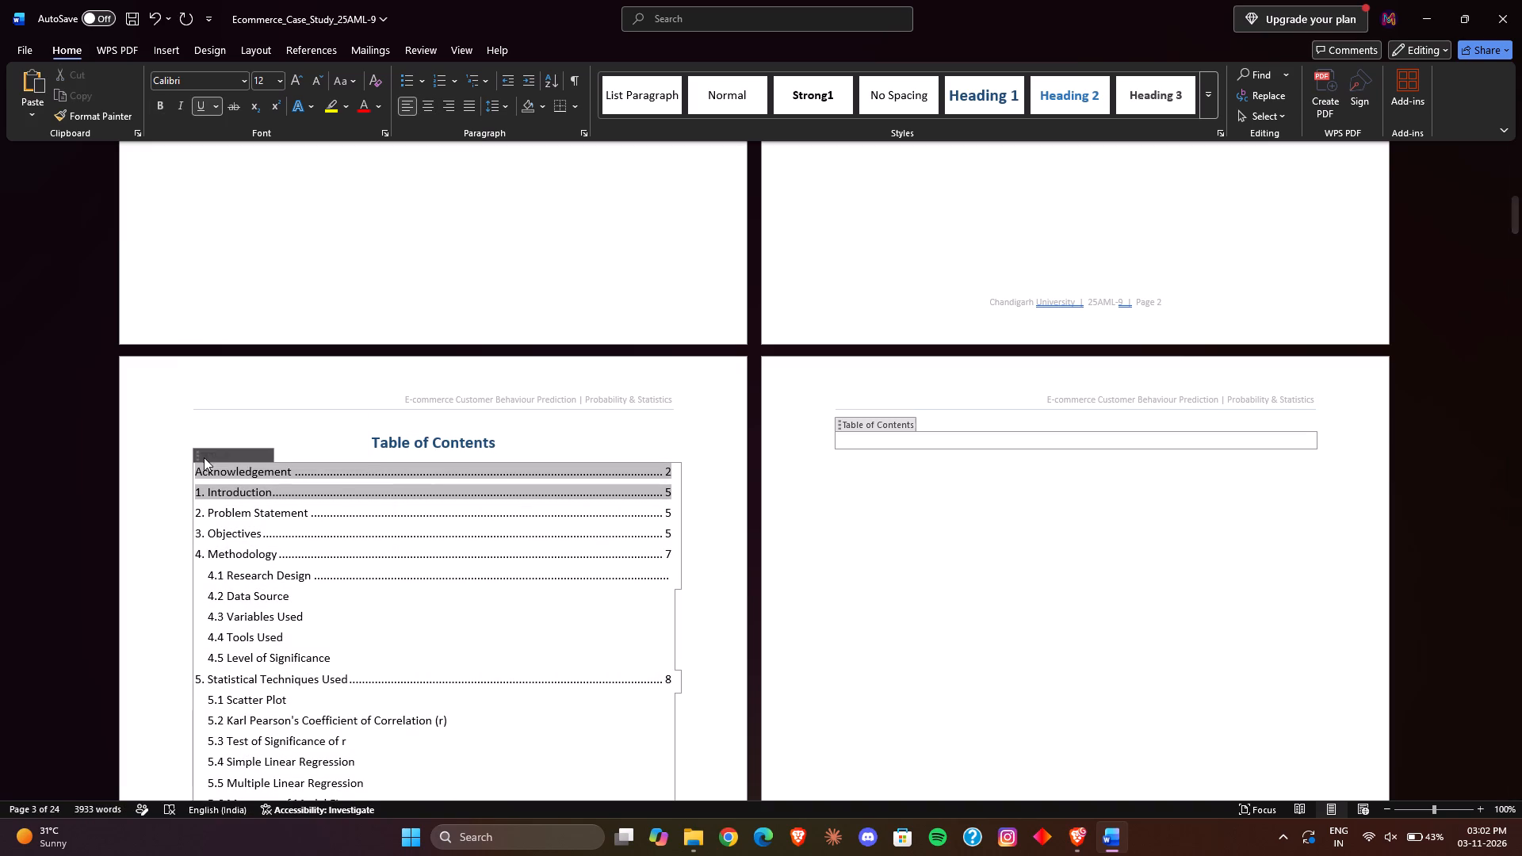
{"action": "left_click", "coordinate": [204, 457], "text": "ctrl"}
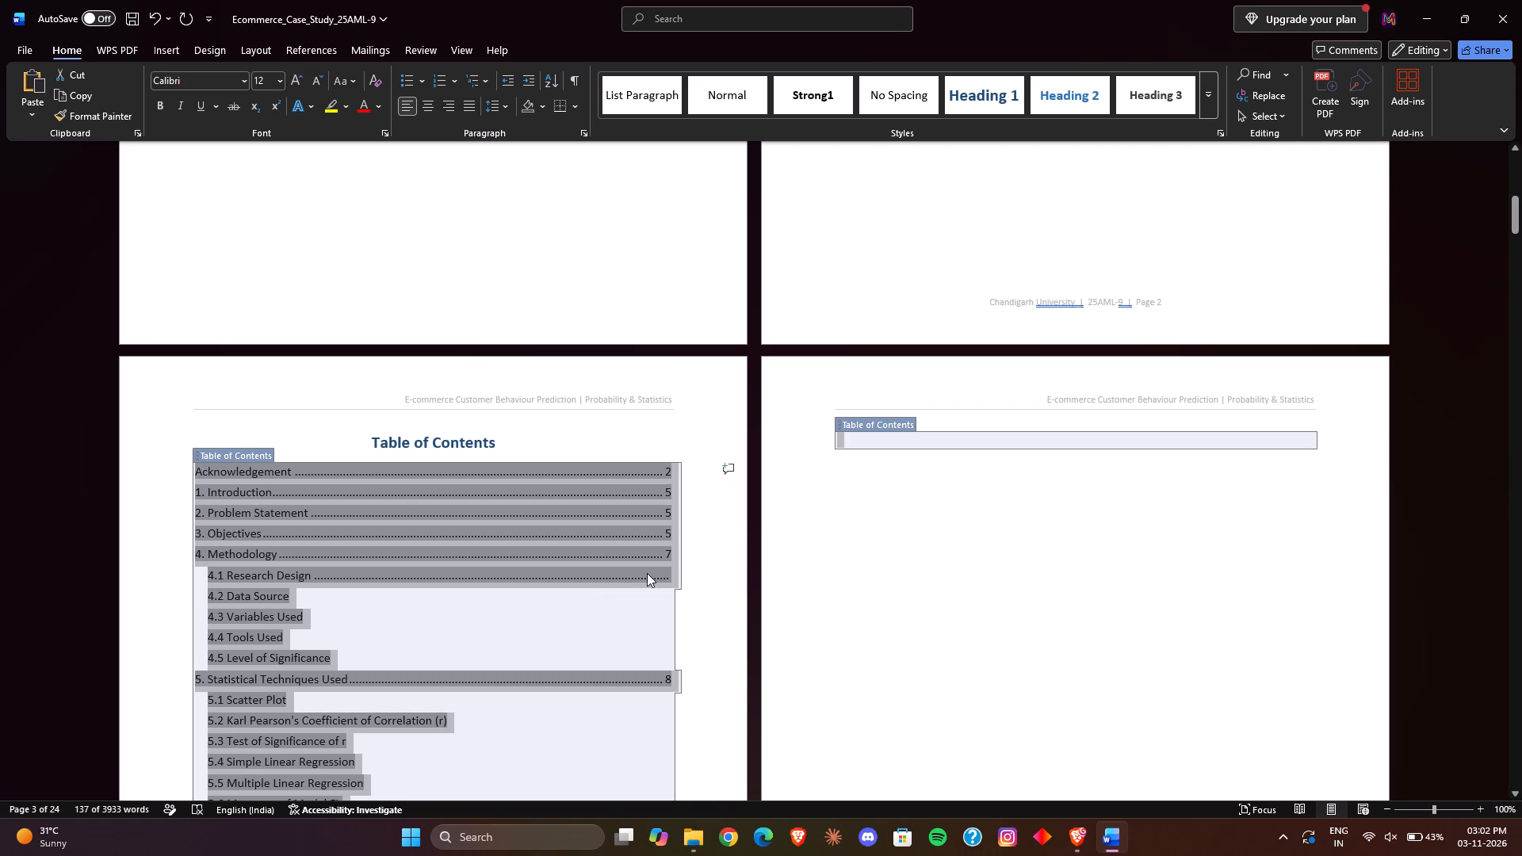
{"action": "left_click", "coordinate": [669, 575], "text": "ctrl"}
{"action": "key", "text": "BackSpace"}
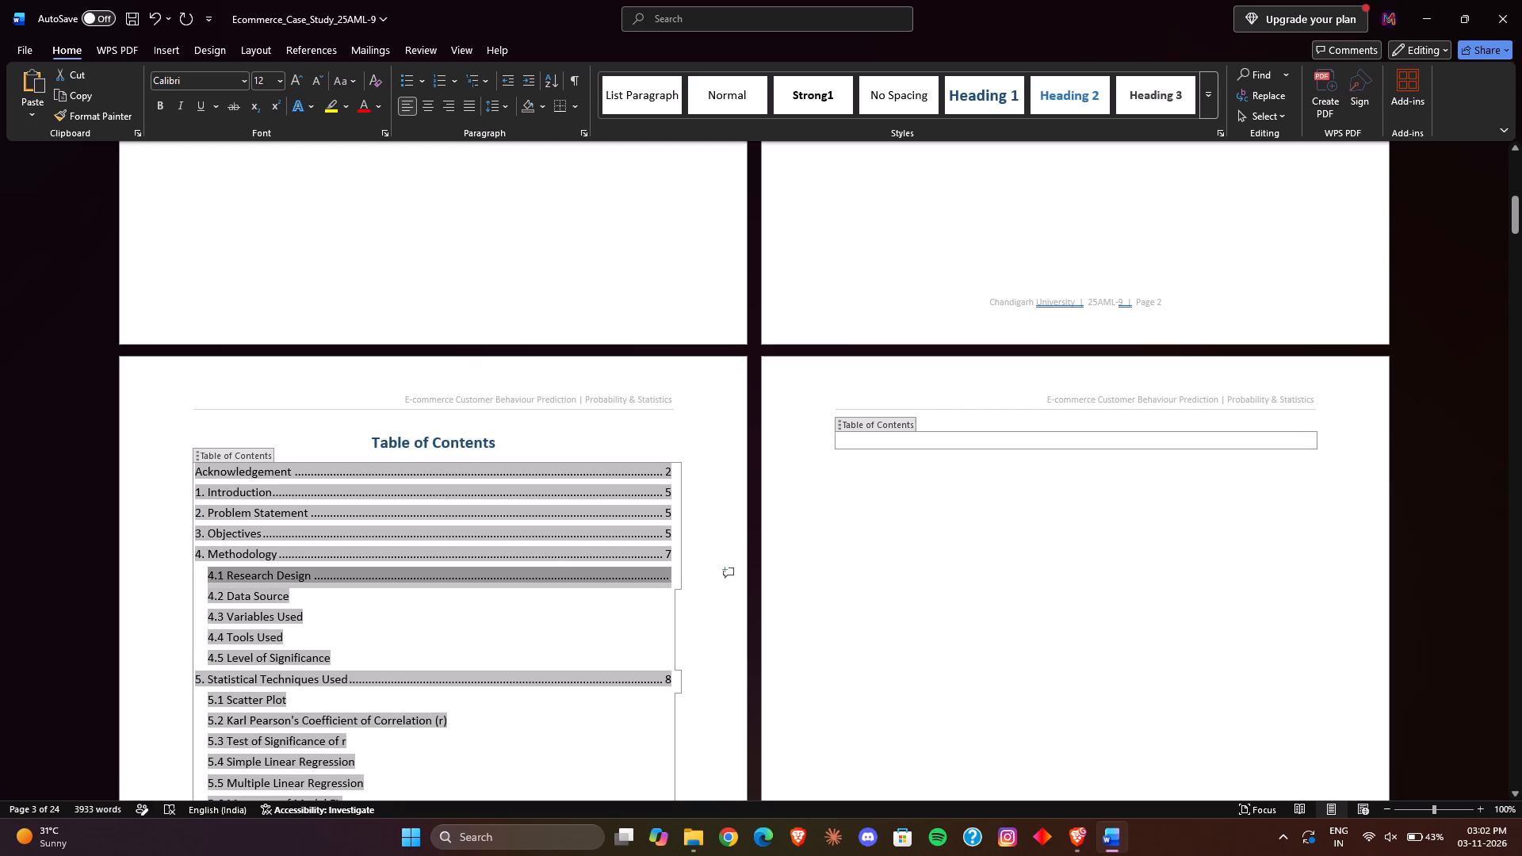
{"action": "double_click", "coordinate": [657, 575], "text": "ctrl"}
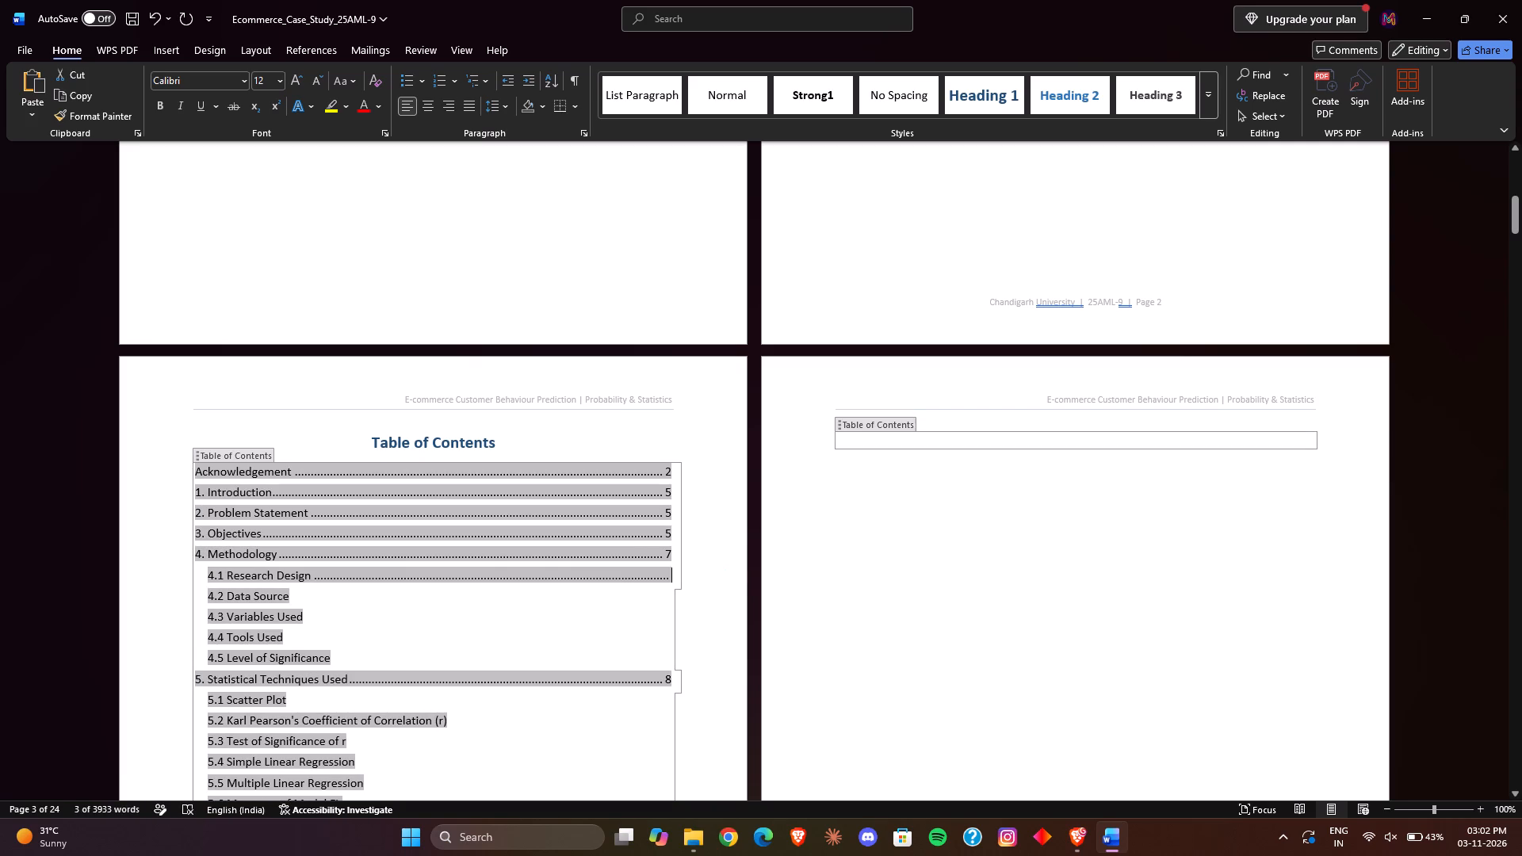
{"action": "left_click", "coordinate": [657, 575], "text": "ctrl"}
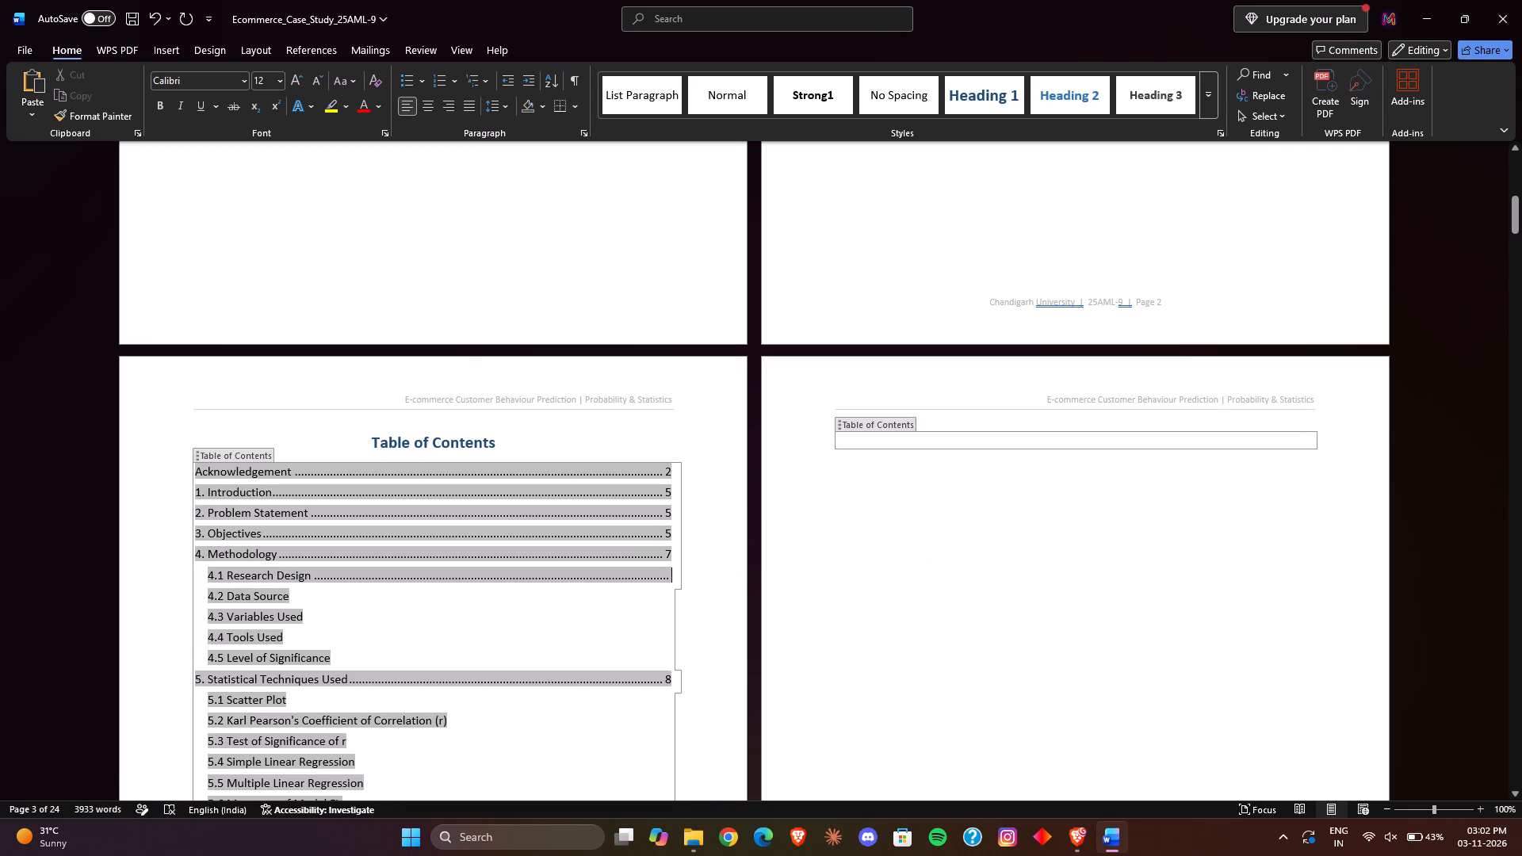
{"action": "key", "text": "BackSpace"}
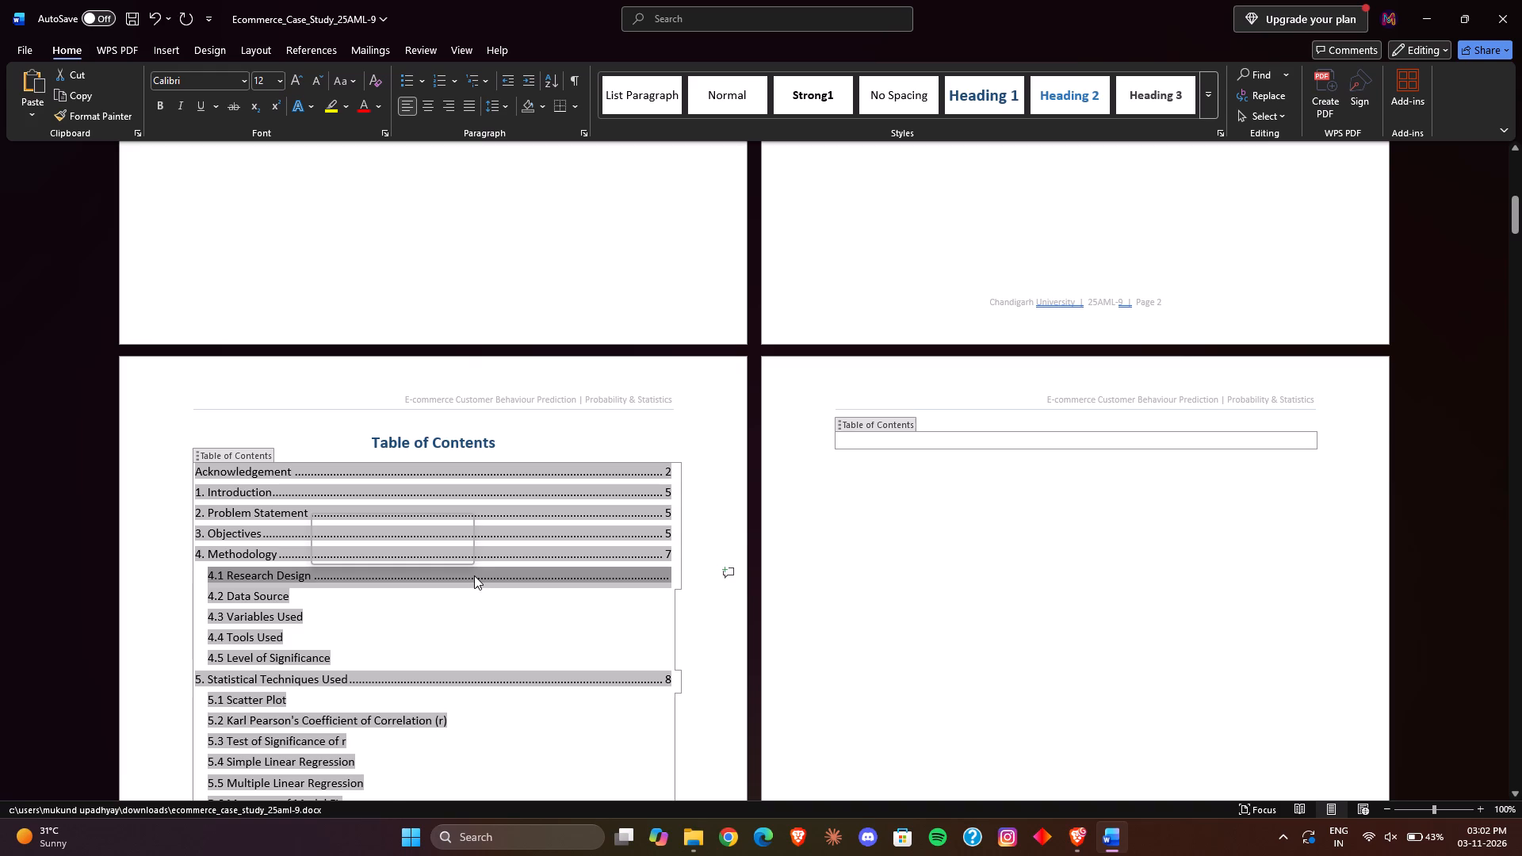
Select only the dot leader after 4.1 Research Design in the Table of Contents and delete it.
{"action": "double_click", "coordinate": [474, 575], "text": "ctrl"}
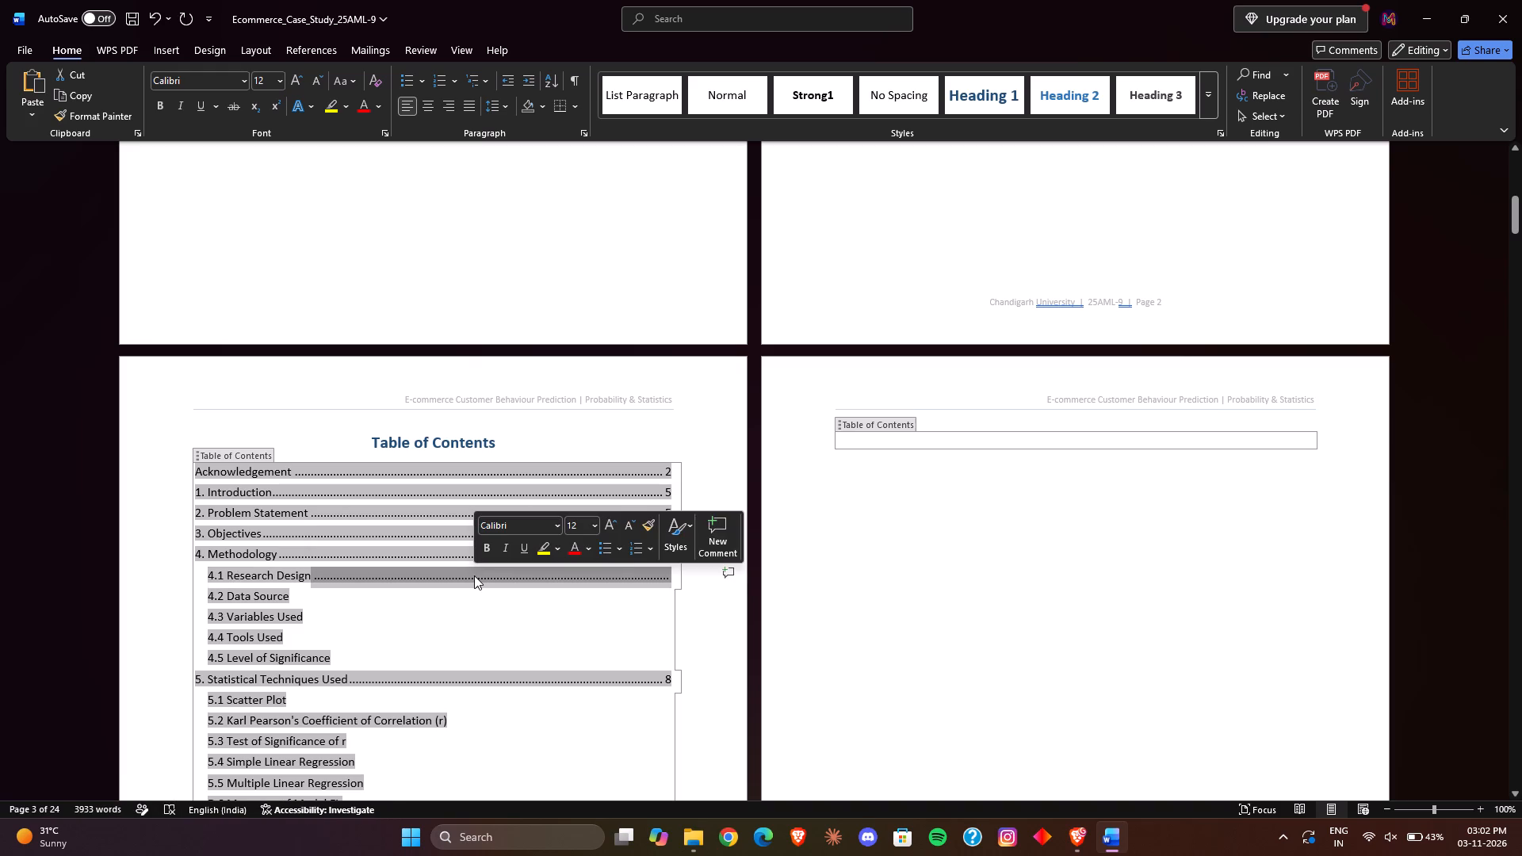
{"action": "key", "text": "BackSpace"}
{"action": "left_click", "coordinate": [477, 591], "text": "ctrl"}
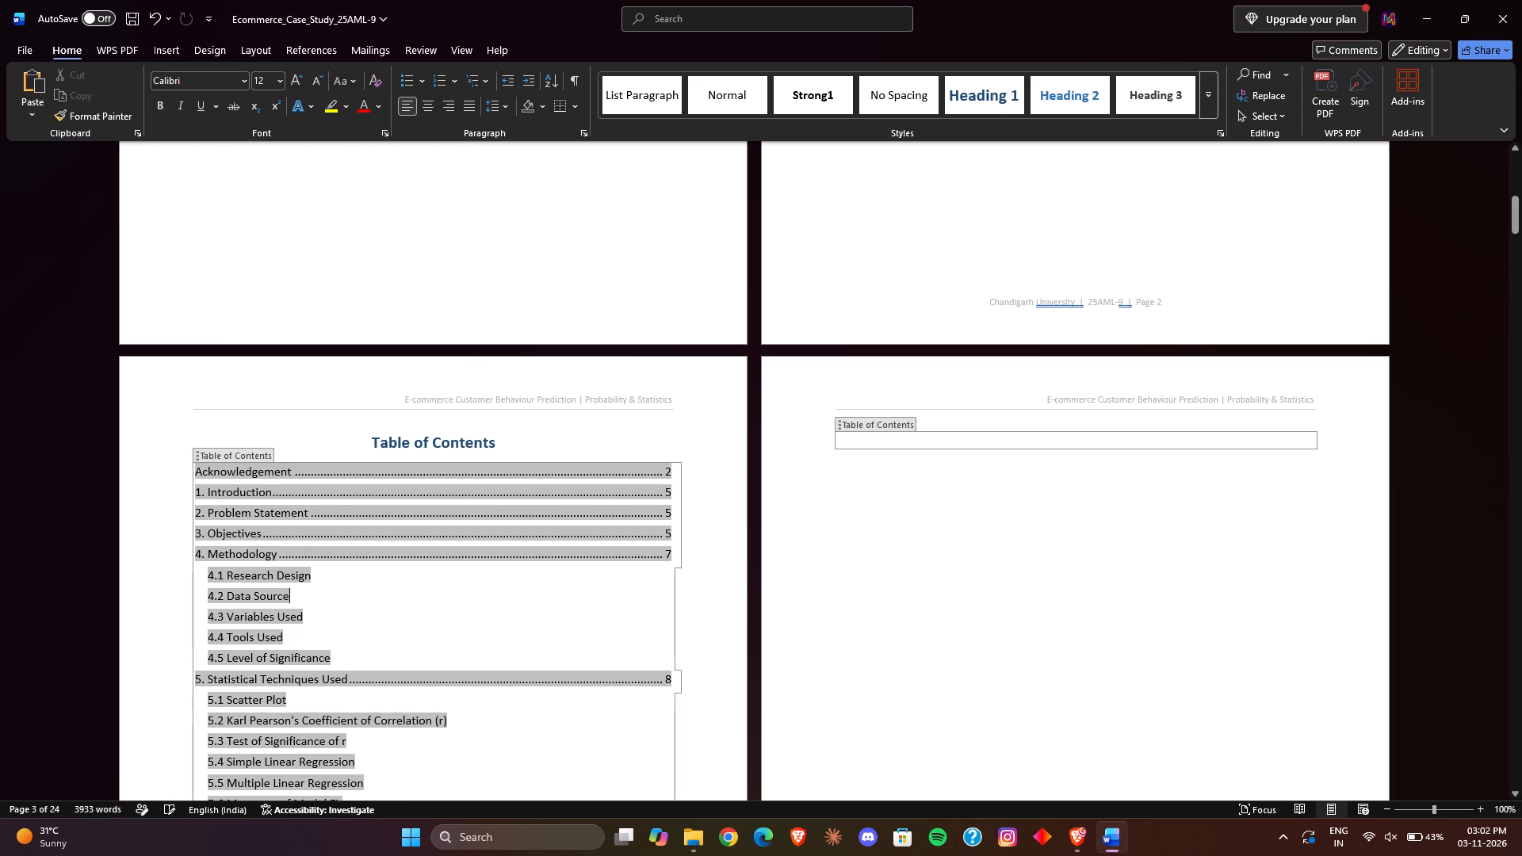
Review the cover page, the edited Table of Contents and the Introduction and Problem Statement pages.
{"action": "left_click", "coordinate": [813, 581], "text": "ctrl"}
{"action": "left_click", "coordinate": [495, 266], "text": "ctrl"}
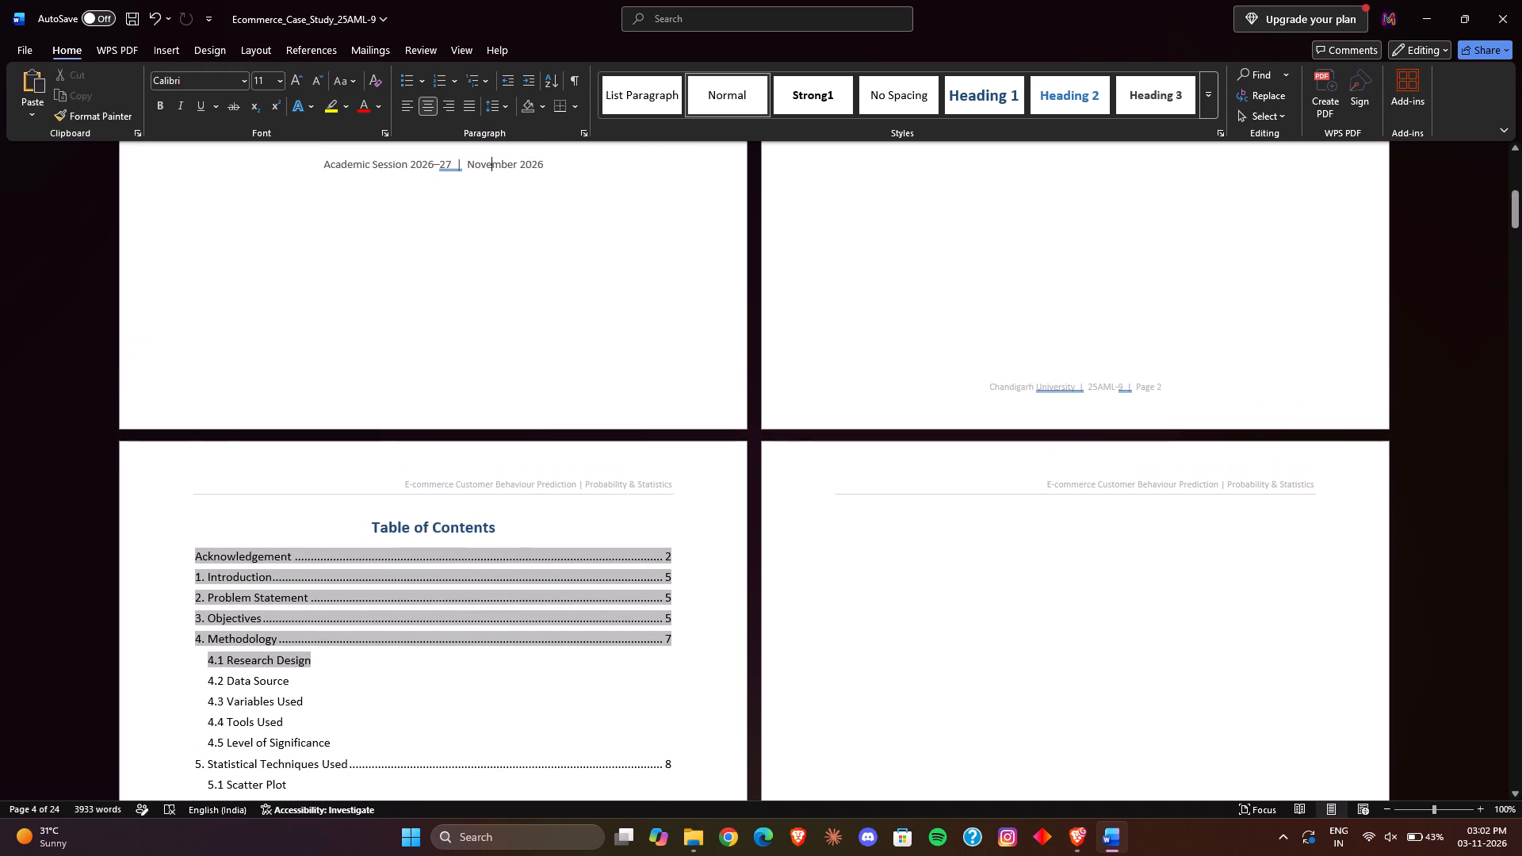
{"action": "left_click", "coordinate": [497, 267], "text": "ctrl"}
{"action": "scroll", "coordinate": [649, 283], "scroll_direction": "up", "scroll_amount": 1, "text": "ctrl"}
{"action": "left_click", "coordinate": [649, 283], "text": "ctrl"}
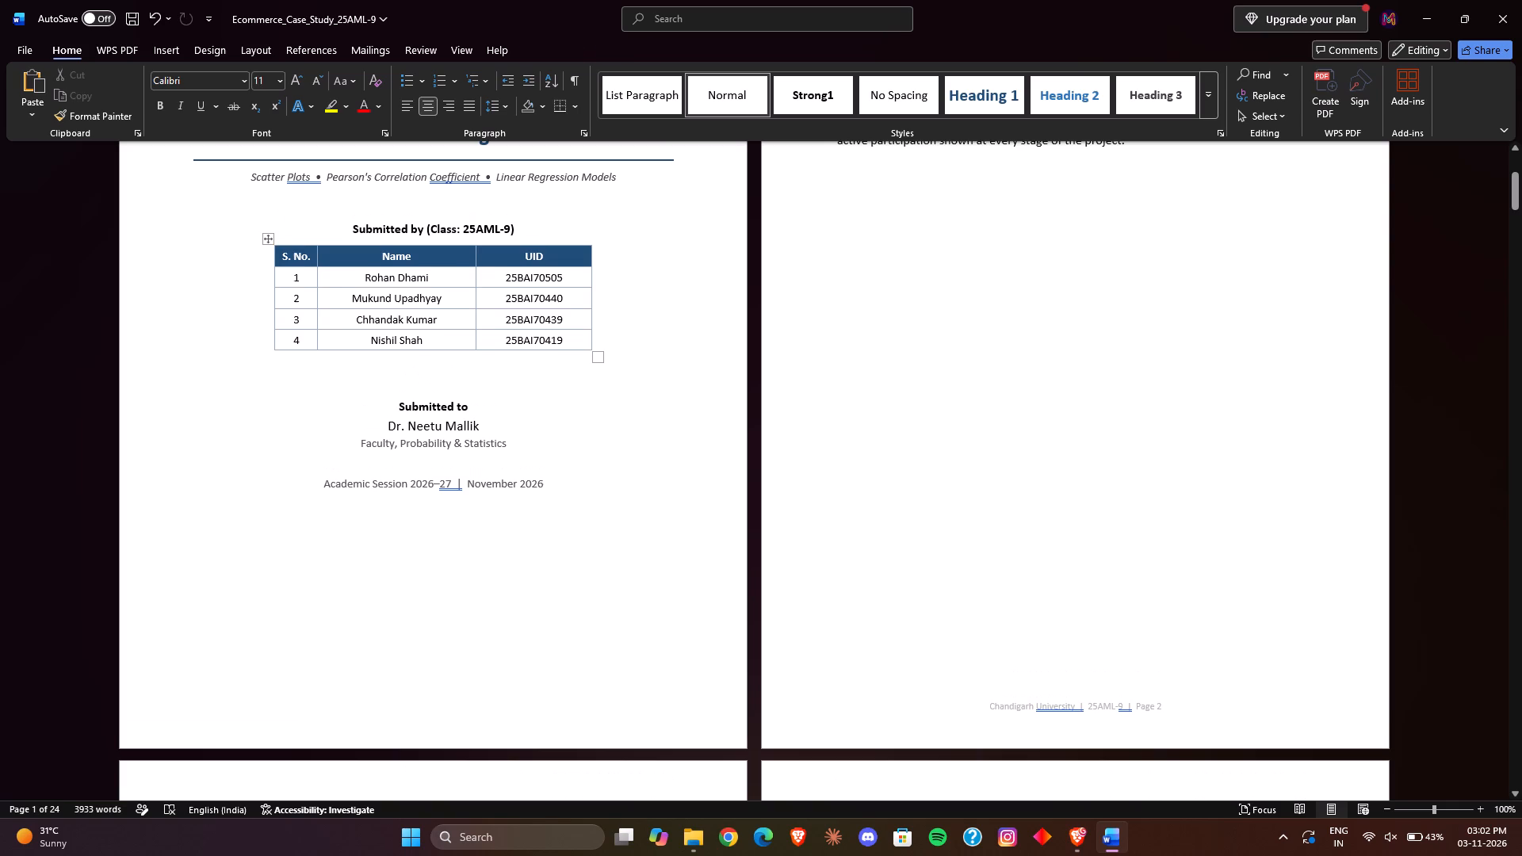
{"action": "left_click", "coordinate": [893, 310], "text": "ctrl"}
{"action": "scroll", "coordinate": [893, 310], "scroll_direction": "right", "scroll_amount": 1, "text": "ctrl"}
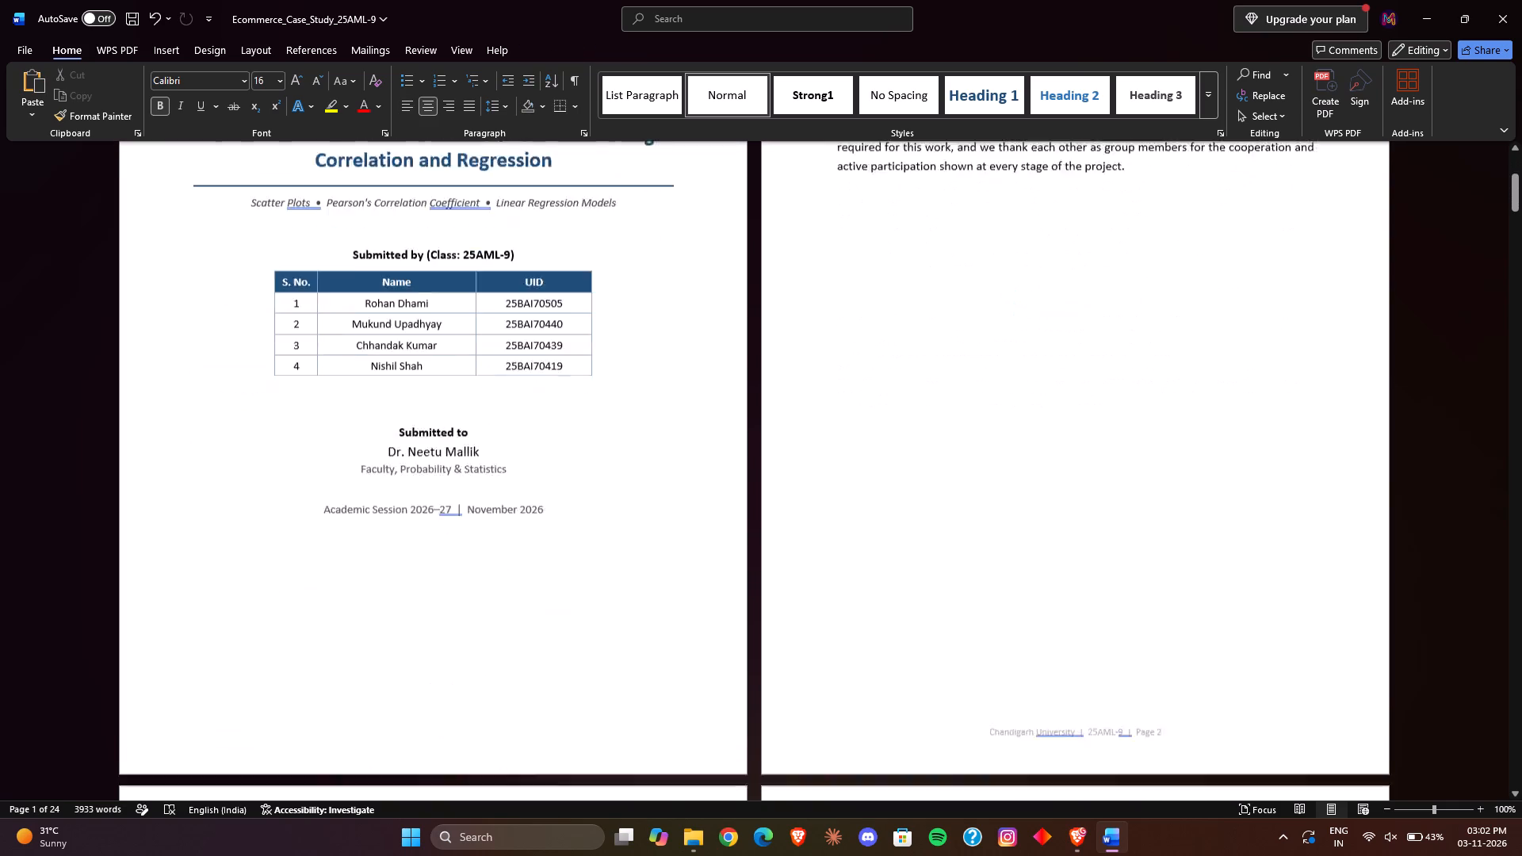
{"action": "scroll", "coordinate": [893, 310], "scroll_direction": "right", "scroll_amount": 1, "text": "ctrl"}
{"action": "scroll", "coordinate": [893, 310], "scroll_direction": "down", "scroll_amount": 3, "text": "ctrl"}
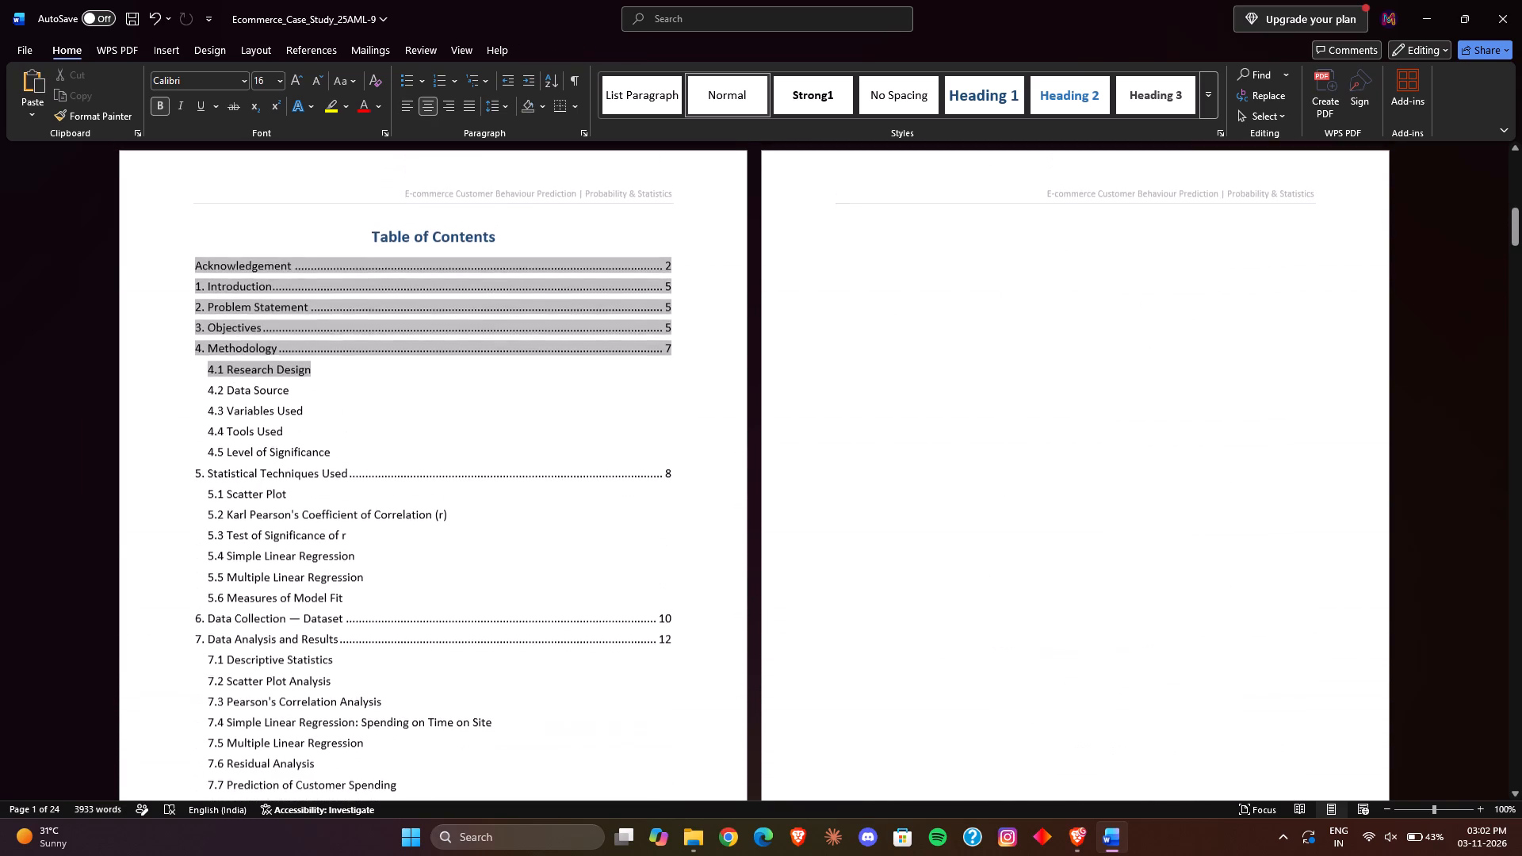
{"action": "scroll", "coordinate": [893, 310], "scroll_direction": "down", "scroll_amount": 1, "text": "ctrl"}
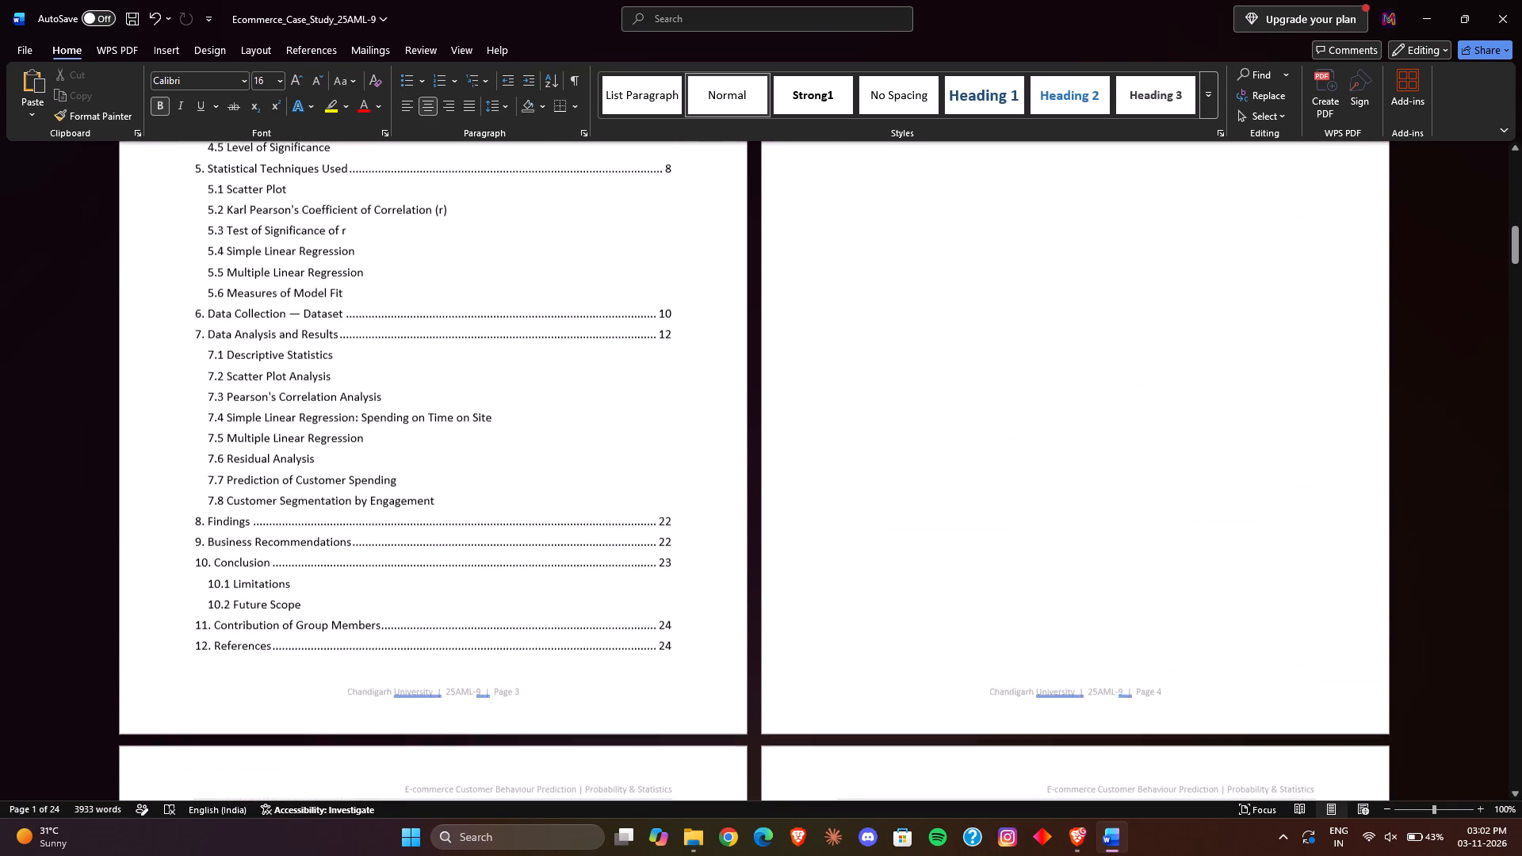
{"action": "scroll", "coordinate": [893, 310], "scroll_direction": "down", "scroll_amount": 4, "text": "ctrl"}
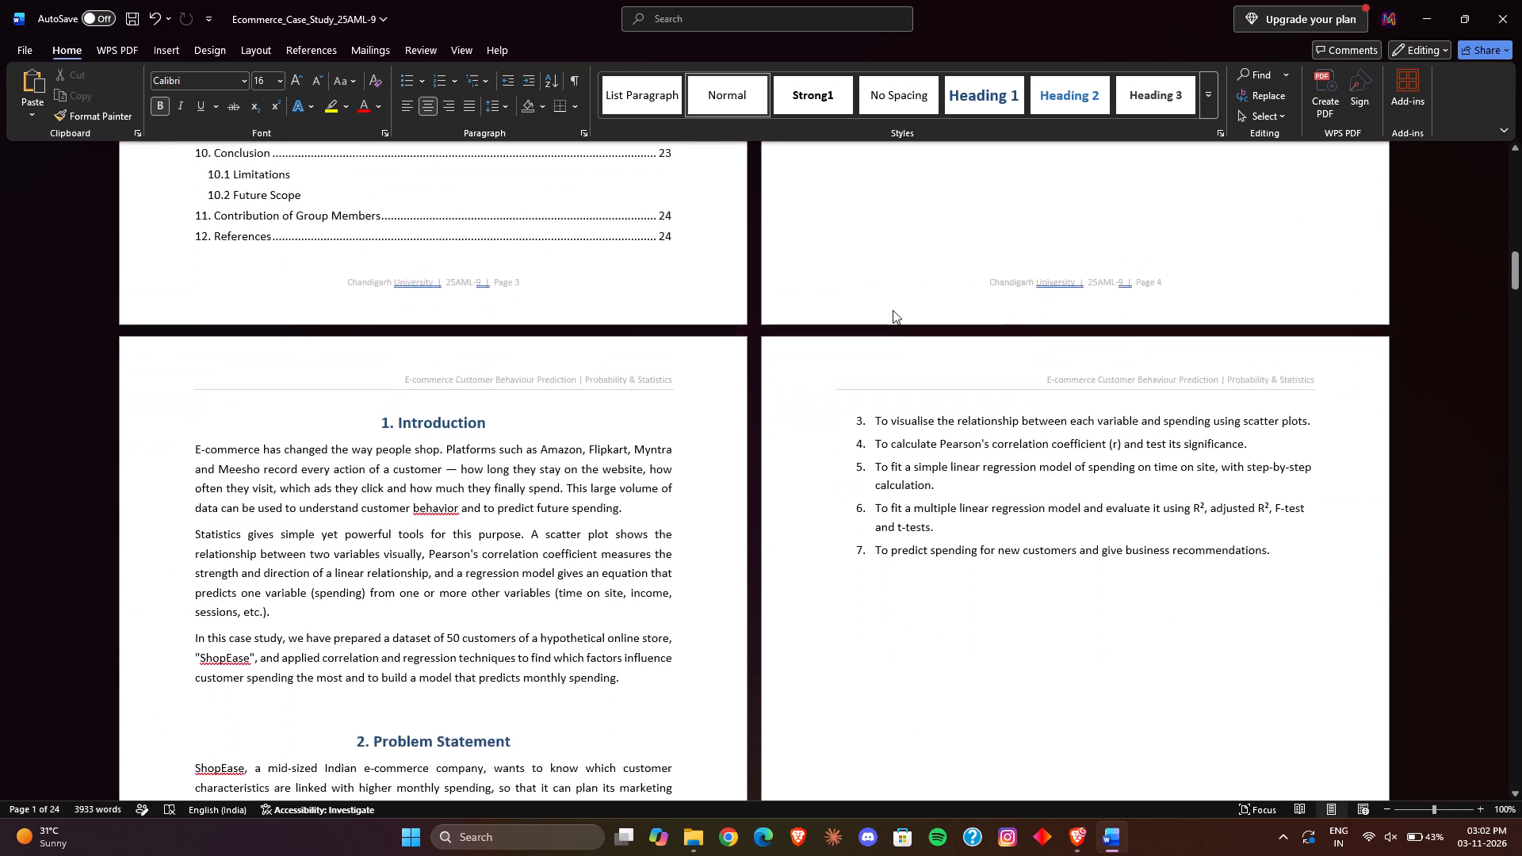
{"action": "scroll", "coordinate": [893, 310], "scroll_direction": "down", "scroll_amount": 2, "text": "ctrl"}
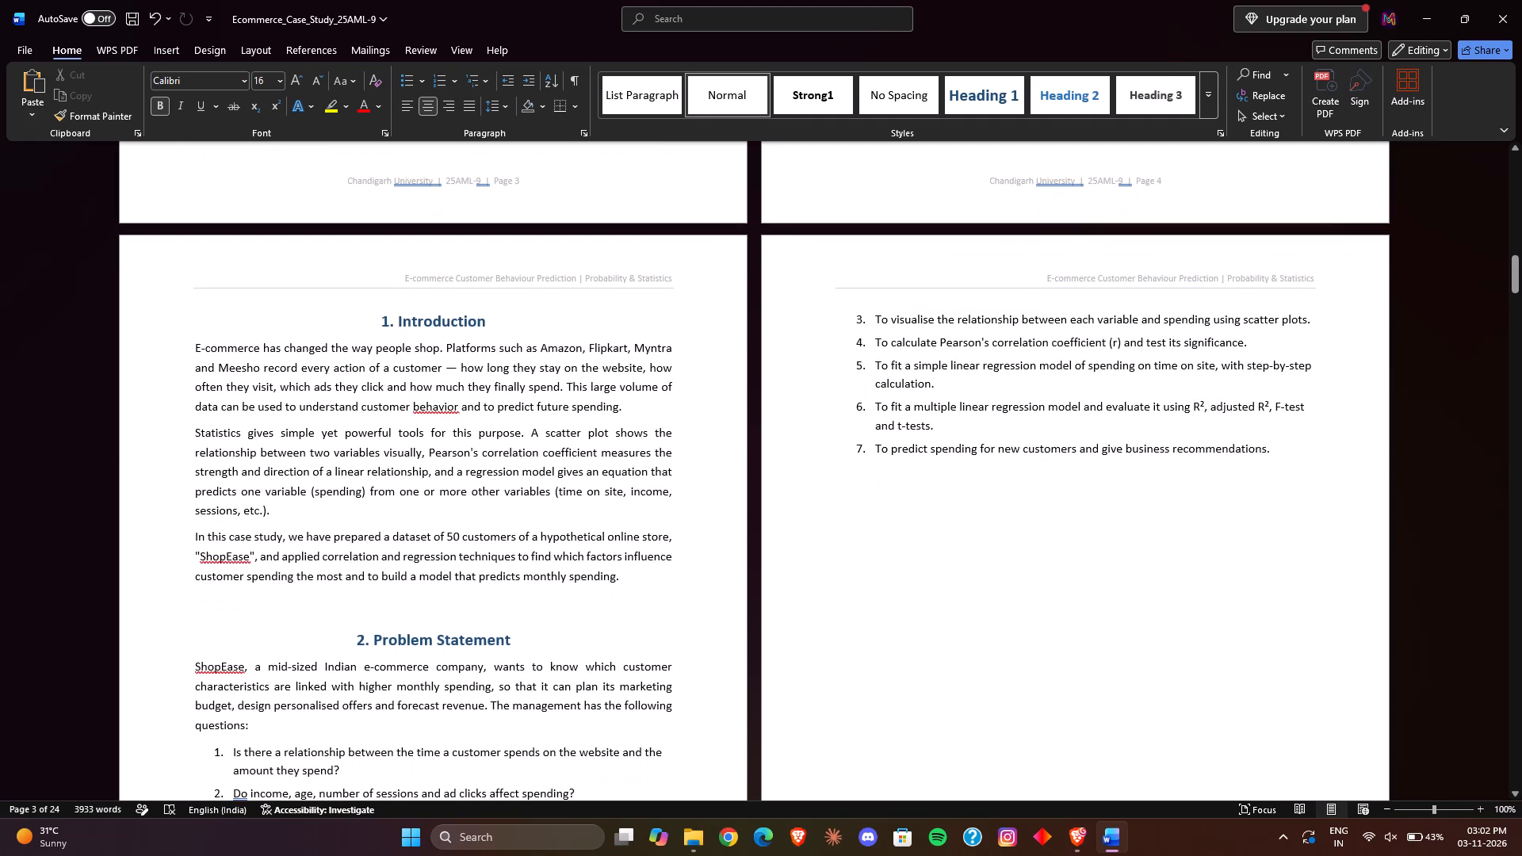
{"action": "scroll", "coordinate": [893, 310], "scroll_direction": "up", "scroll_amount": 1, "text": "ctrl"}
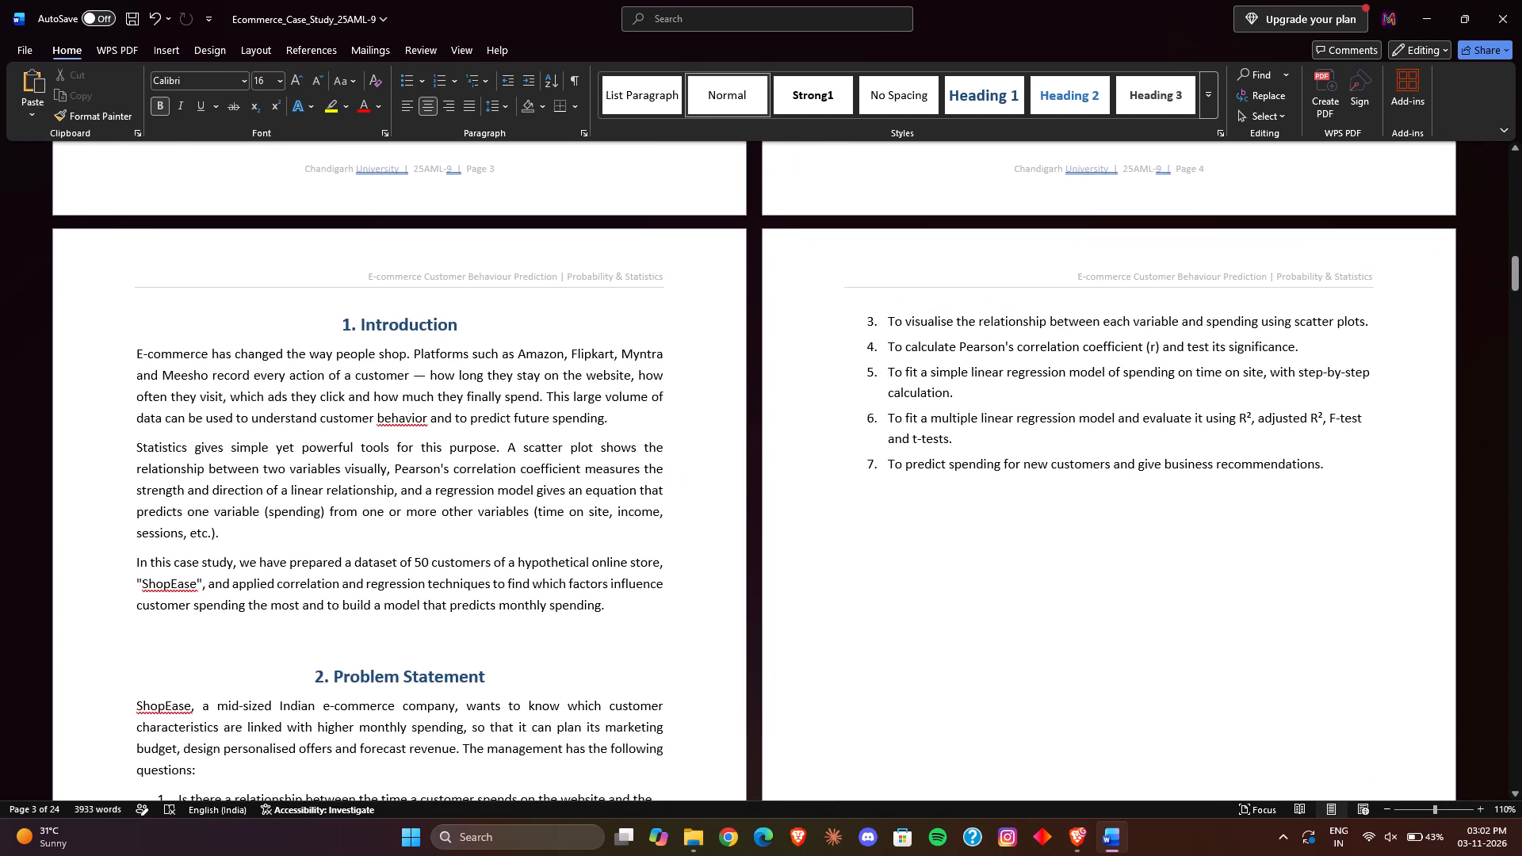
Review the Introduction, Problem Statement and Objectives pages at a larger zoom.
{"action": "scroll", "coordinate": [893, 310], "scroll_direction": "up", "scroll_amount": 1, "text": "ctrl"}
{"action": "right_click", "coordinate": [893, 310]}
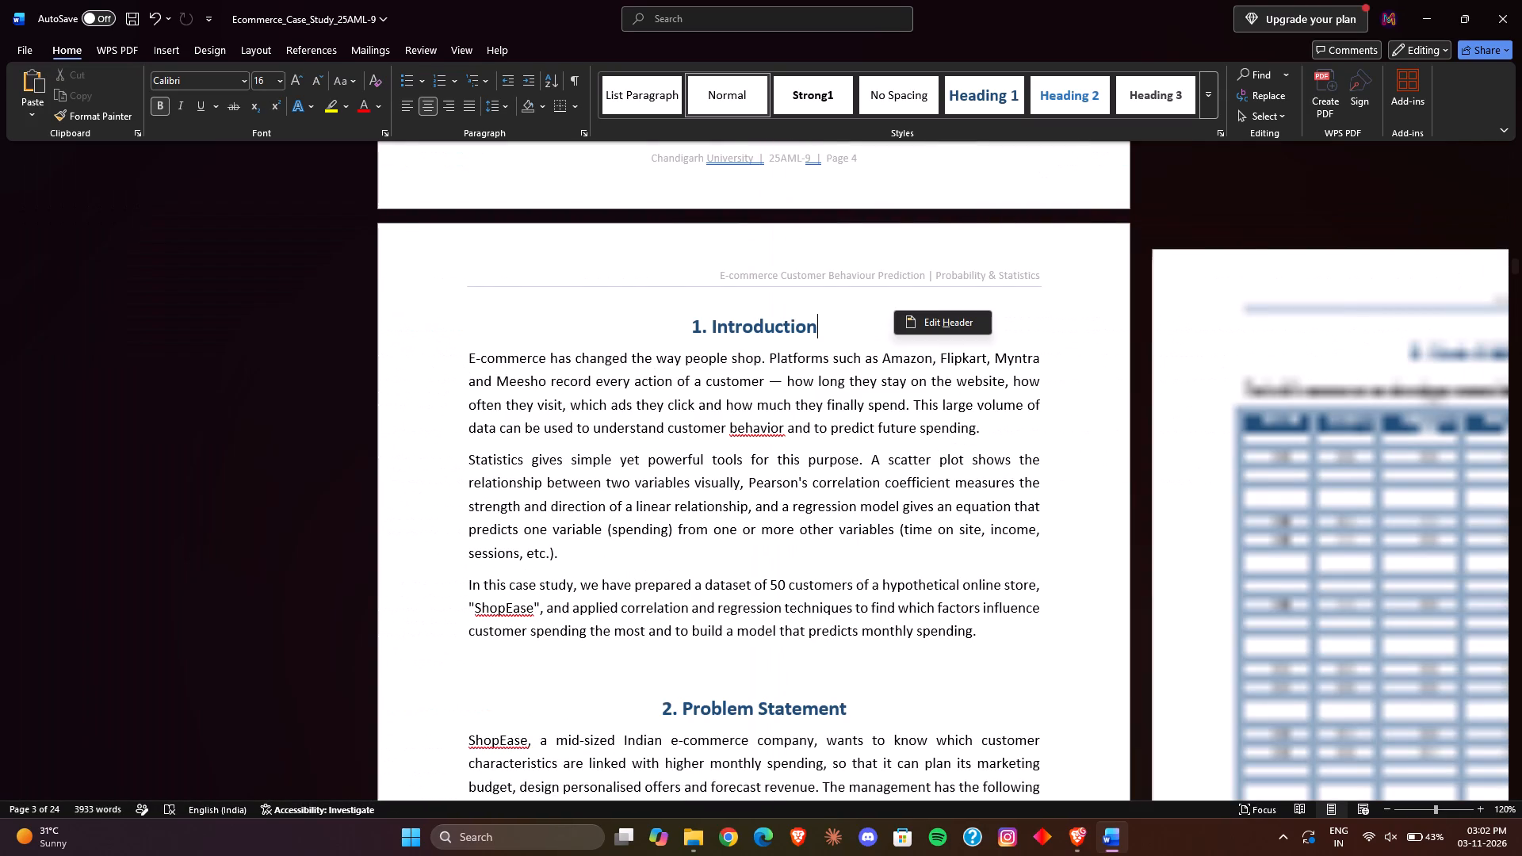
{"action": "scroll", "coordinate": [893, 310], "scroll_direction": "up", "scroll_amount": 1, "text": "ctrl"}
{"action": "scroll", "coordinate": [893, 310], "scroll_direction": "up", "scroll_amount": 4}
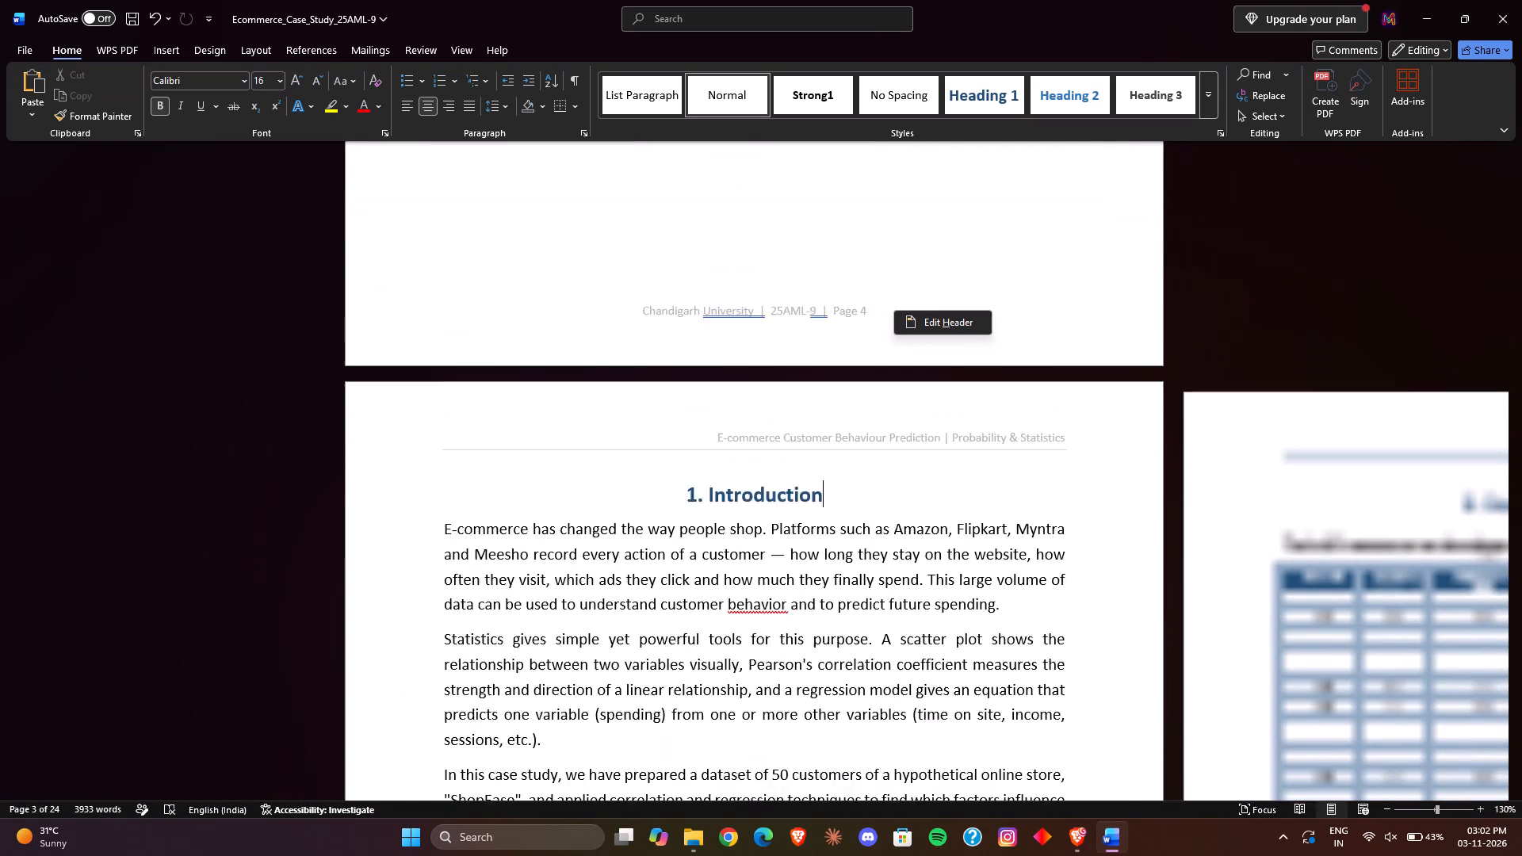
{"action": "scroll", "coordinate": [893, 310], "scroll_direction": "up", "scroll_amount": 2}
{"action": "key", "text": "Down"}
{"action": "key", "text": "Down"}
{"action": "key", "text": "Down"}
{"action": "scroll", "coordinate": [893, 310], "scroll_direction": "down", "scroll_amount": 1}
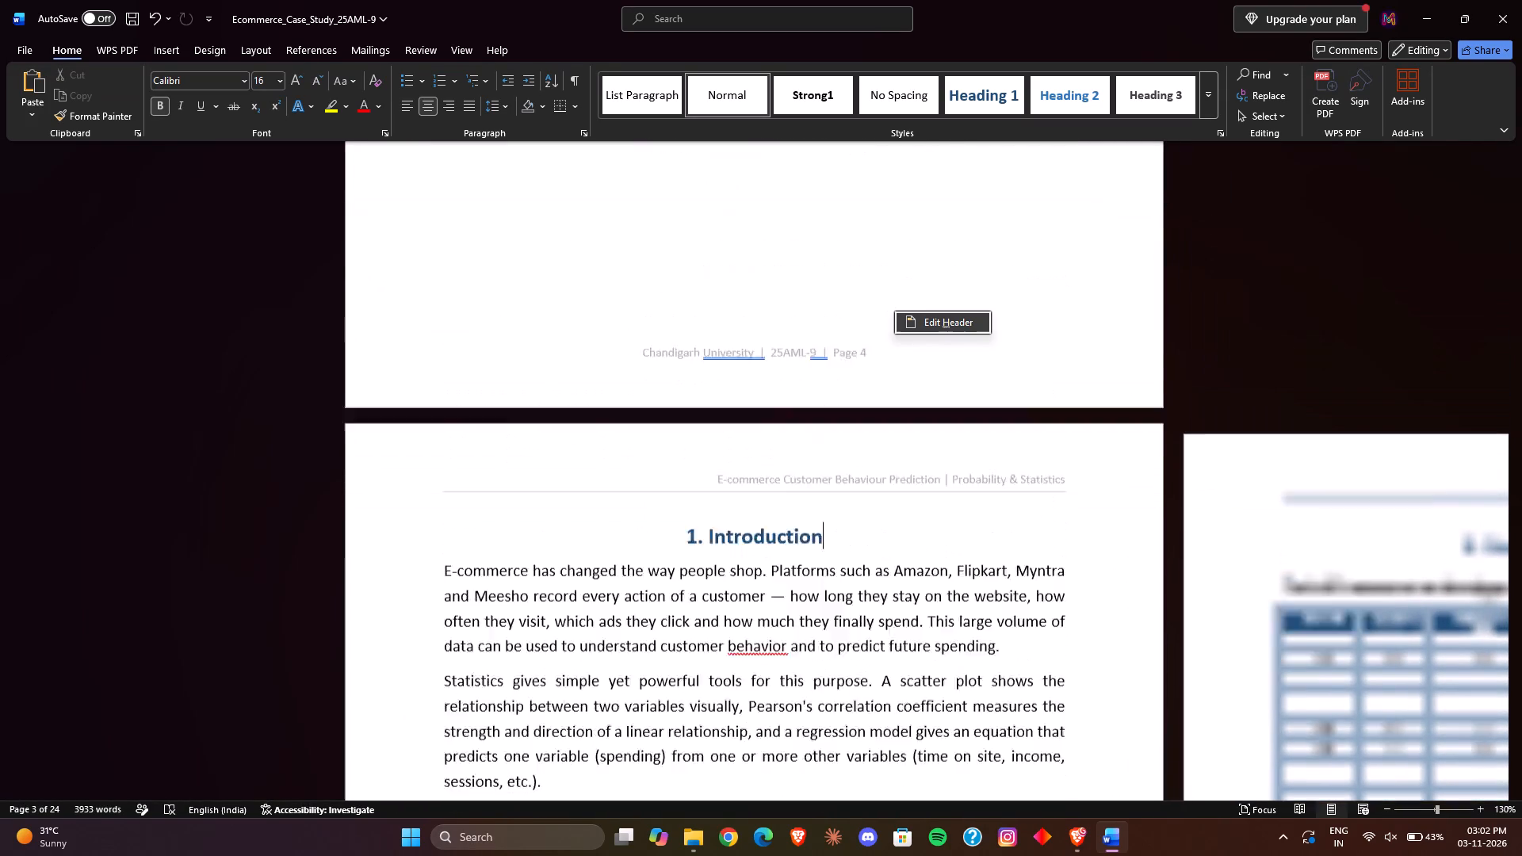
{"action": "scroll", "coordinate": [893, 310], "scroll_direction": "down", "scroll_amount": 4}
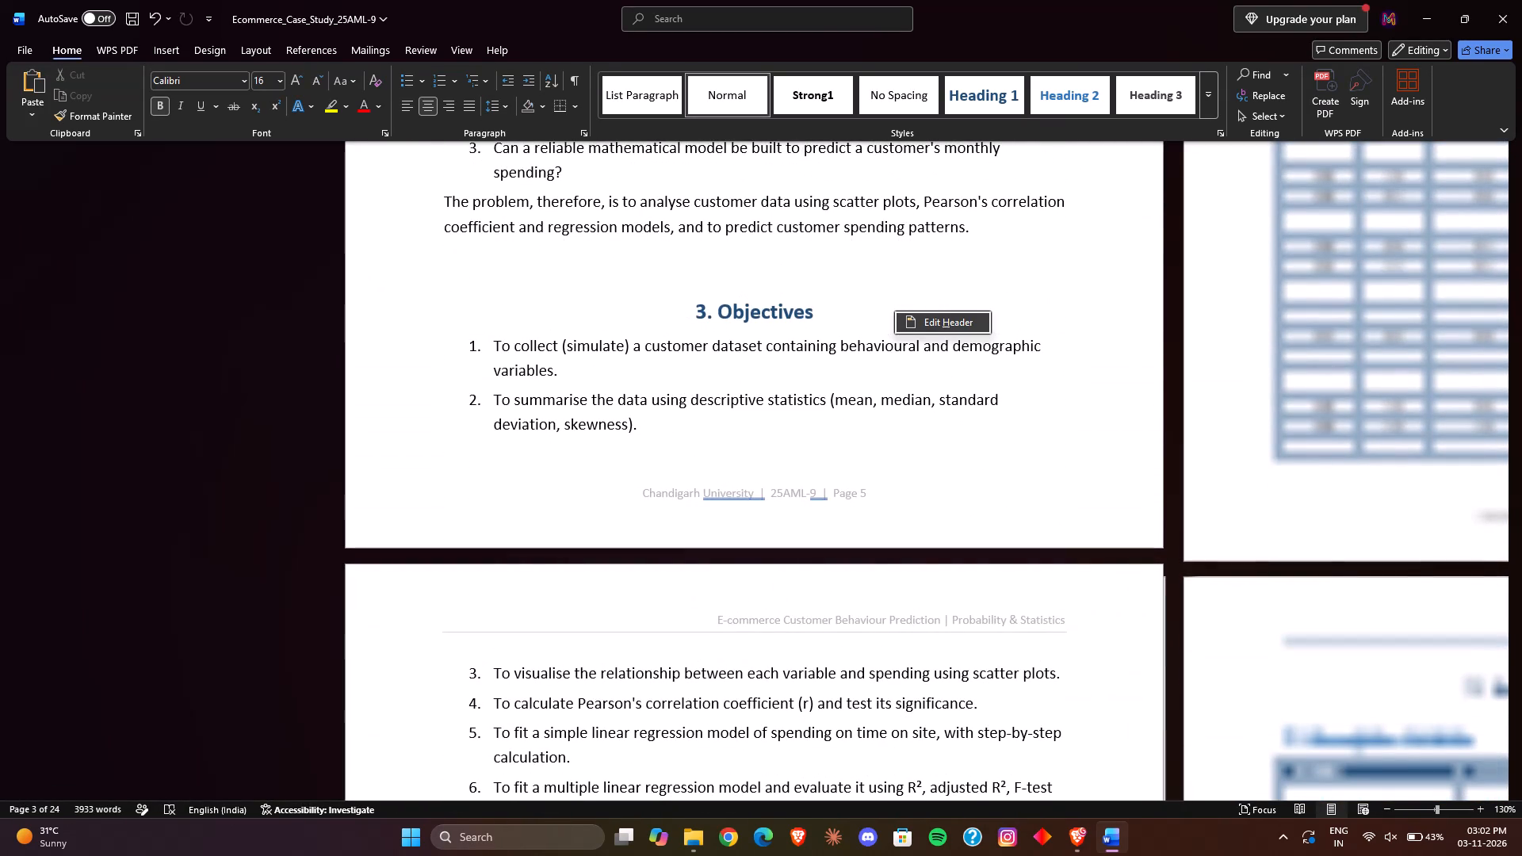
{"action": "key", "text": "Escape"}
{"action": "scroll", "coordinate": [893, 310], "scroll_direction": "up", "scroll_amount": 1}
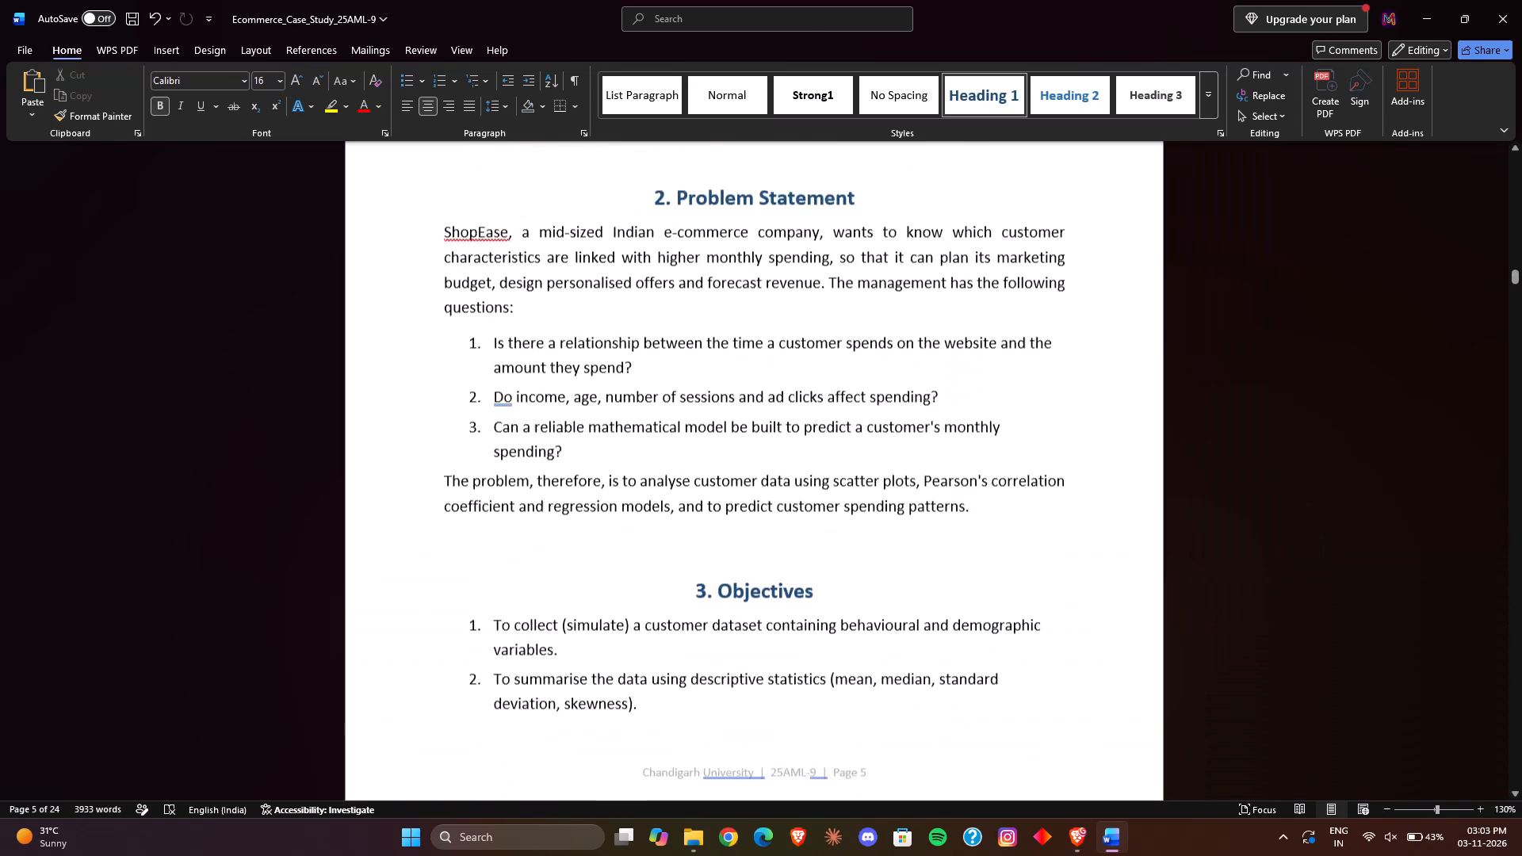
{"action": "scroll", "coordinate": [893, 310], "scroll_direction": "up", "scroll_amount": 2}
Review the rest of the Objectives and the Methodology section, from 4.1 Research Design to 4.4 Tools Used.
{"action": "key", "text": "Down"}
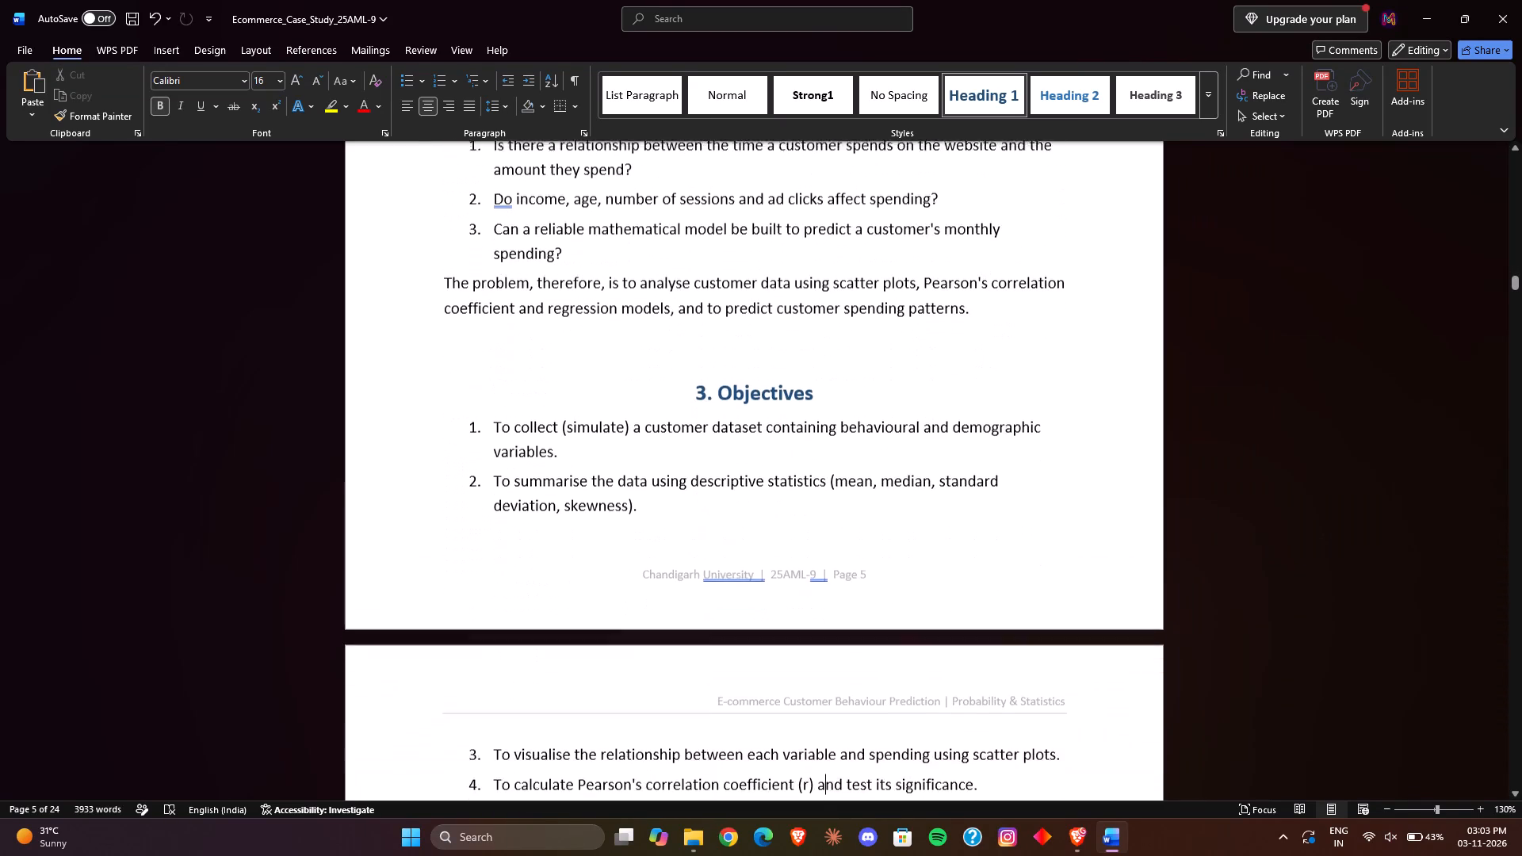
{"action": "key", "text": "Down"}
{"action": "key", "text": "Down"}
{"action": "key", "text": "Down"}
{"action": "key", "text": "Down"}
{"action": "key", "text": "Down"}
{"action": "key", "text": "Down"}
{"action": "key", "text": "Down"}
{"action": "key", "text": "Down"}
{"action": "key", "text": "Down"}
{"action": "key", "text": "Down"}
{"action": "key", "text": "Down"}
{"action": "key", "text": "Down"}
{"action": "key", "text": "Down"}
{"action": "key", "text": "Down"}
{"action": "key", "text": "Down"}
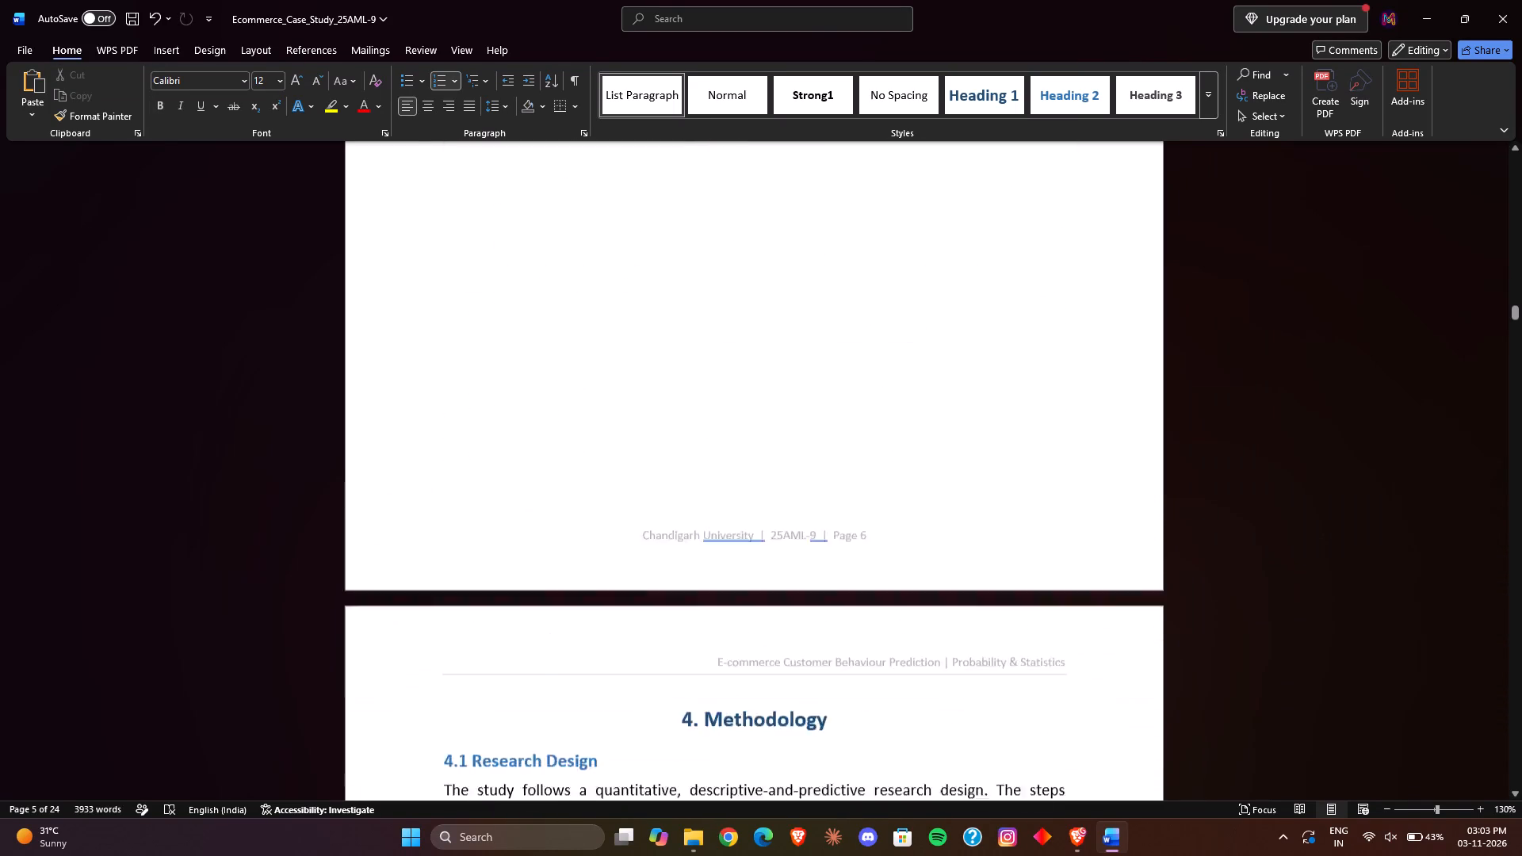
{"action": "key", "text": "Down"}
{"action": "key", "text": "Down"}
{"action": "key", "text": "Down"}
{"action": "key", "text": "Down"}
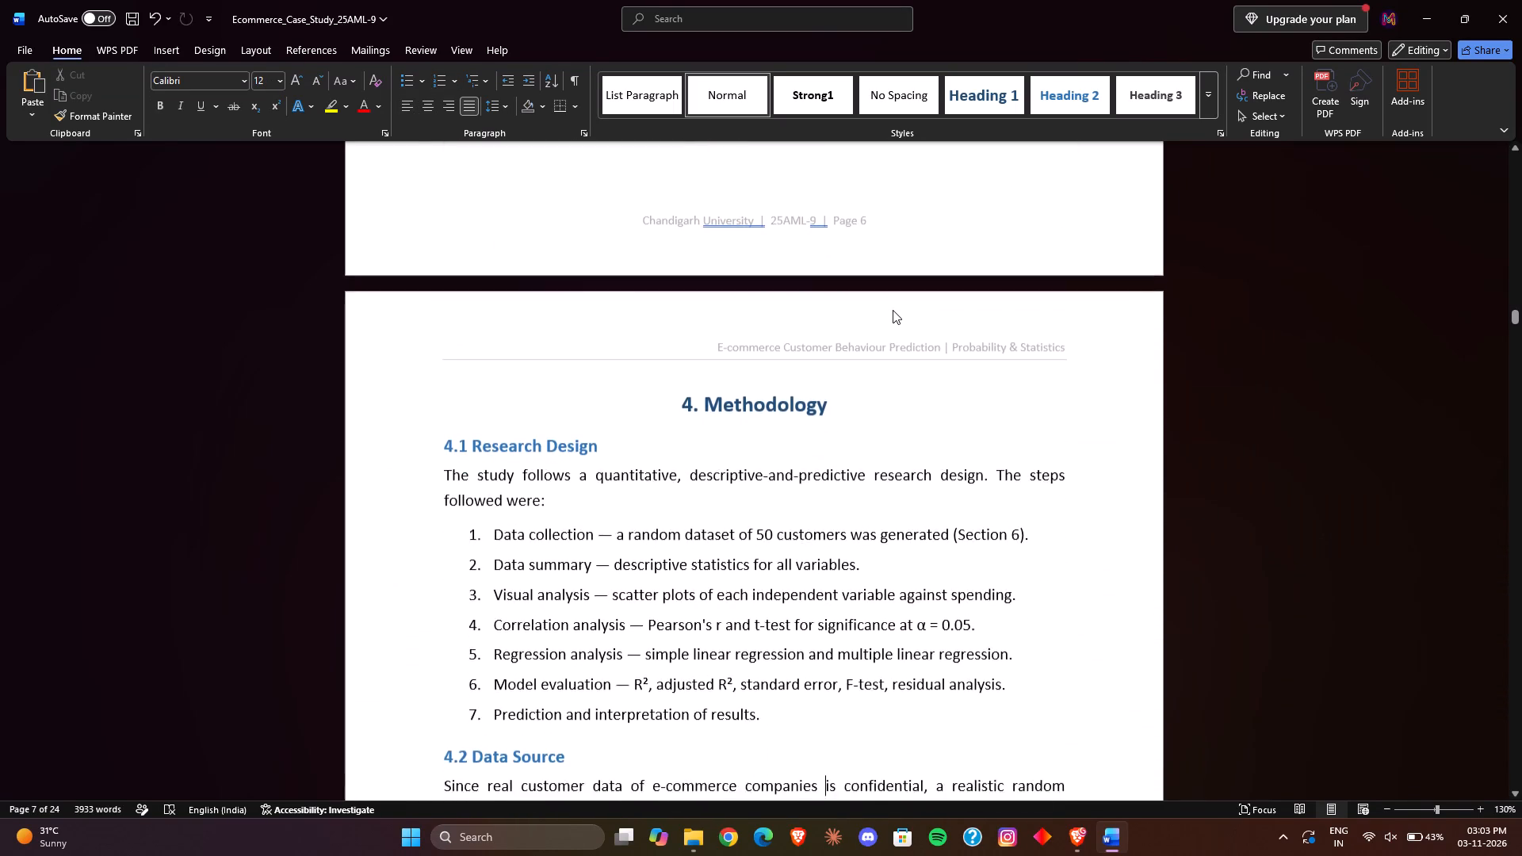
{"action": "key", "text": "Down"}
{"action": "key", "text": "Down"}
{"action": "key", "text": "Down"}
{"action": "key", "text": "Down"}
{"action": "key", "text": "Down"}
{"action": "key", "text": "Down"}
{"action": "key", "text": "Down"}
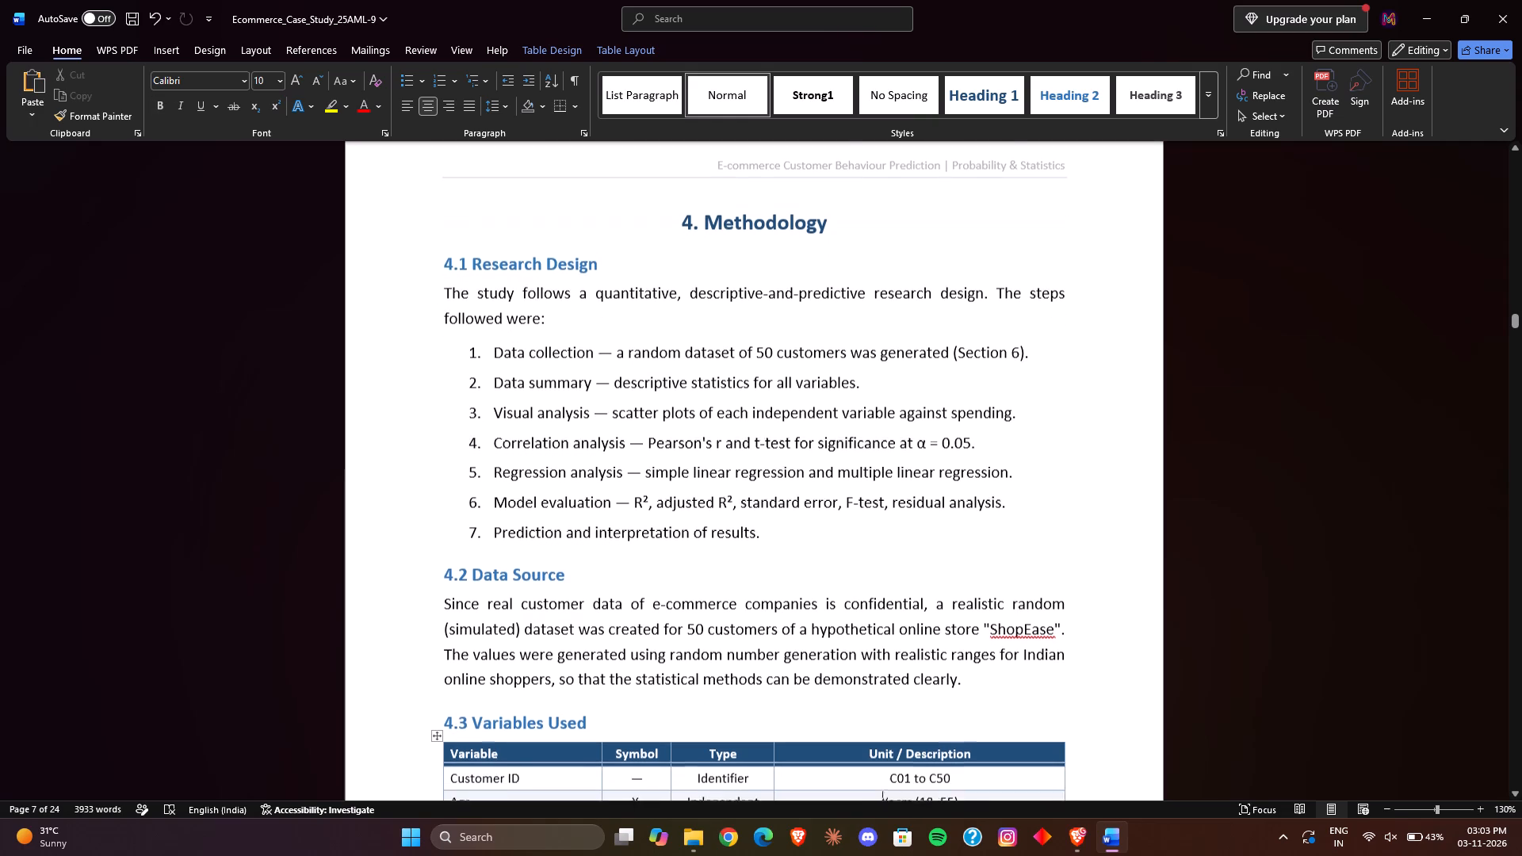
{"action": "key", "text": "Down"}
{"action": "key", "text": "Down"}
{"action": "key", "text": "Down"}
{"action": "key", "text": "Down"}
{"action": "key", "text": "Down"}
{"action": "key", "text": "Down"}
{"action": "key", "text": "Down"}
{"action": "key", "text": "Down"}
{"action": "key", "text": "Down"}
{"action": "key", "text": "Down"}
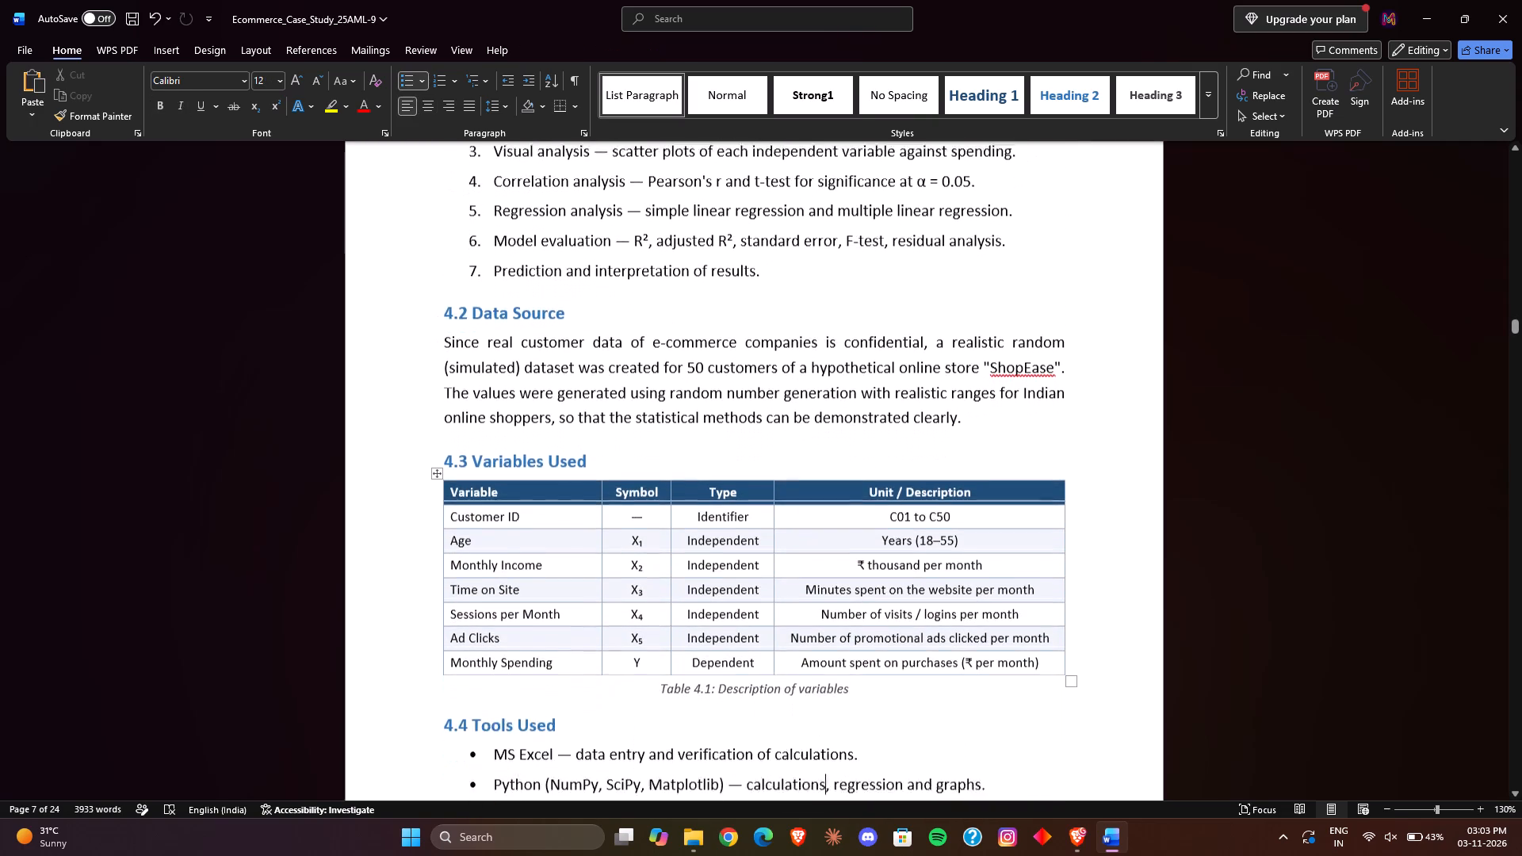
Review 4.5 Level of Significance and the Statistical Techniques Used section, including its formulas and page breaks.
{"action": "key", "text": "Down"}
{"action": "key", "text": "Down"}
{"action": "key", "text": "Down"}
{"action": "key", "text": "Down"}
{"action": "key", "text": "Down"}
{"action": "key", "text": "Down"}
{"action": "key", "text": "Down"}
{"action": "key", "text": "Down"}
{"action": "key", "text": "Down"}
{"action": "key", "text": "Down"}
{"action": "key", "text": "Down"}
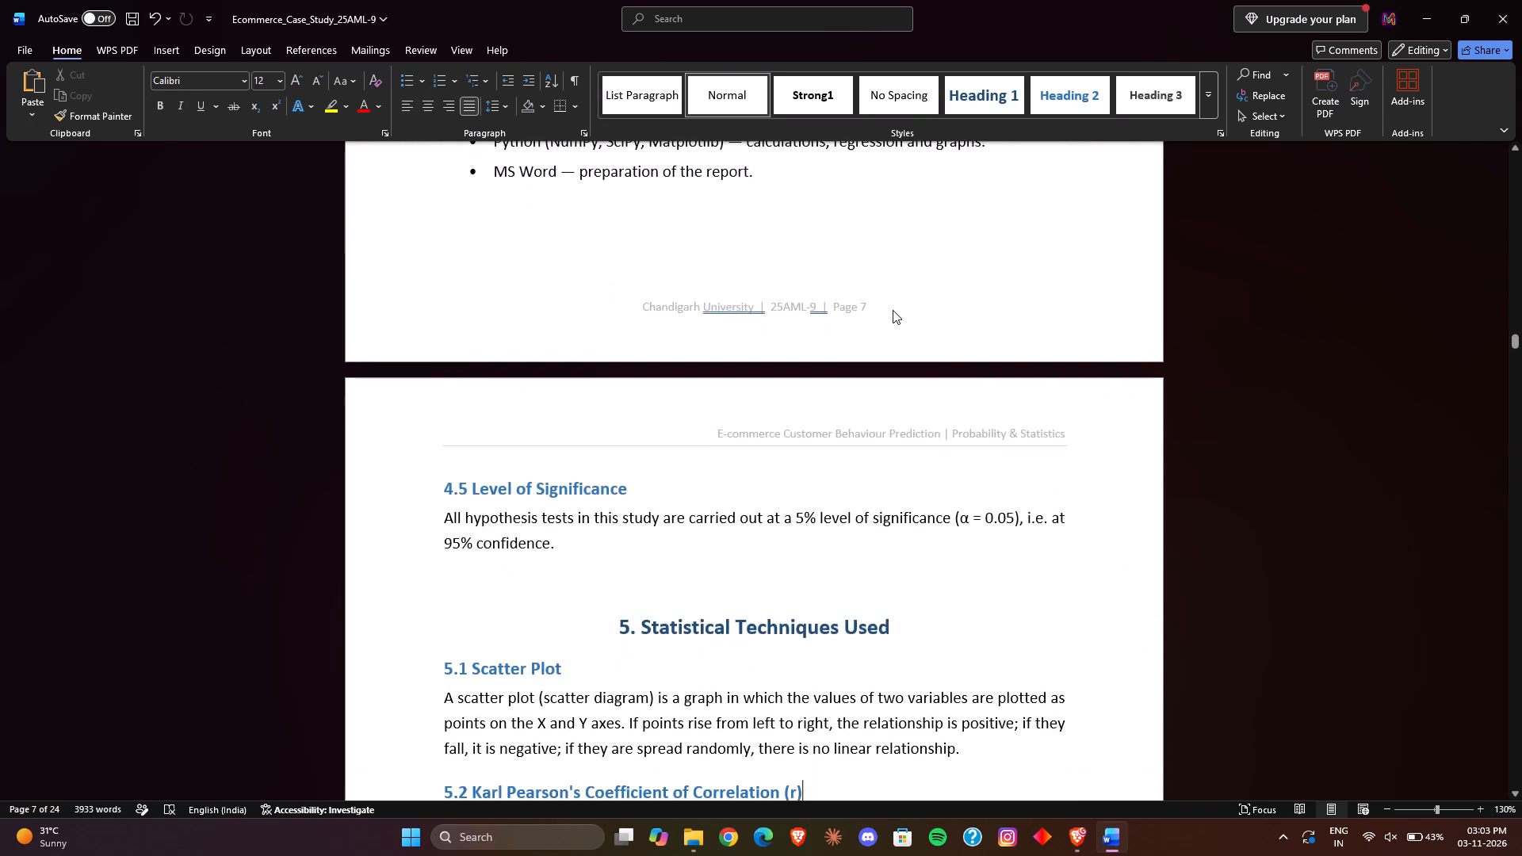
{"action": "key", "text": "Down"}
{"action": "key", "text": "Down"}
{"action": "key", "text": "Down"}
{"action": "key", "text": "Down"}
{"action": "key", "text": "Down"}
{"action": "key", "text": "Down"}
{"action": "key", "text": "Down"}
{"action": "key", "text": "Down"}
{"action": "key", "text": "Down"}
{"action": "key", "text": "Down"}
{"action": "key", "text": "Down"}
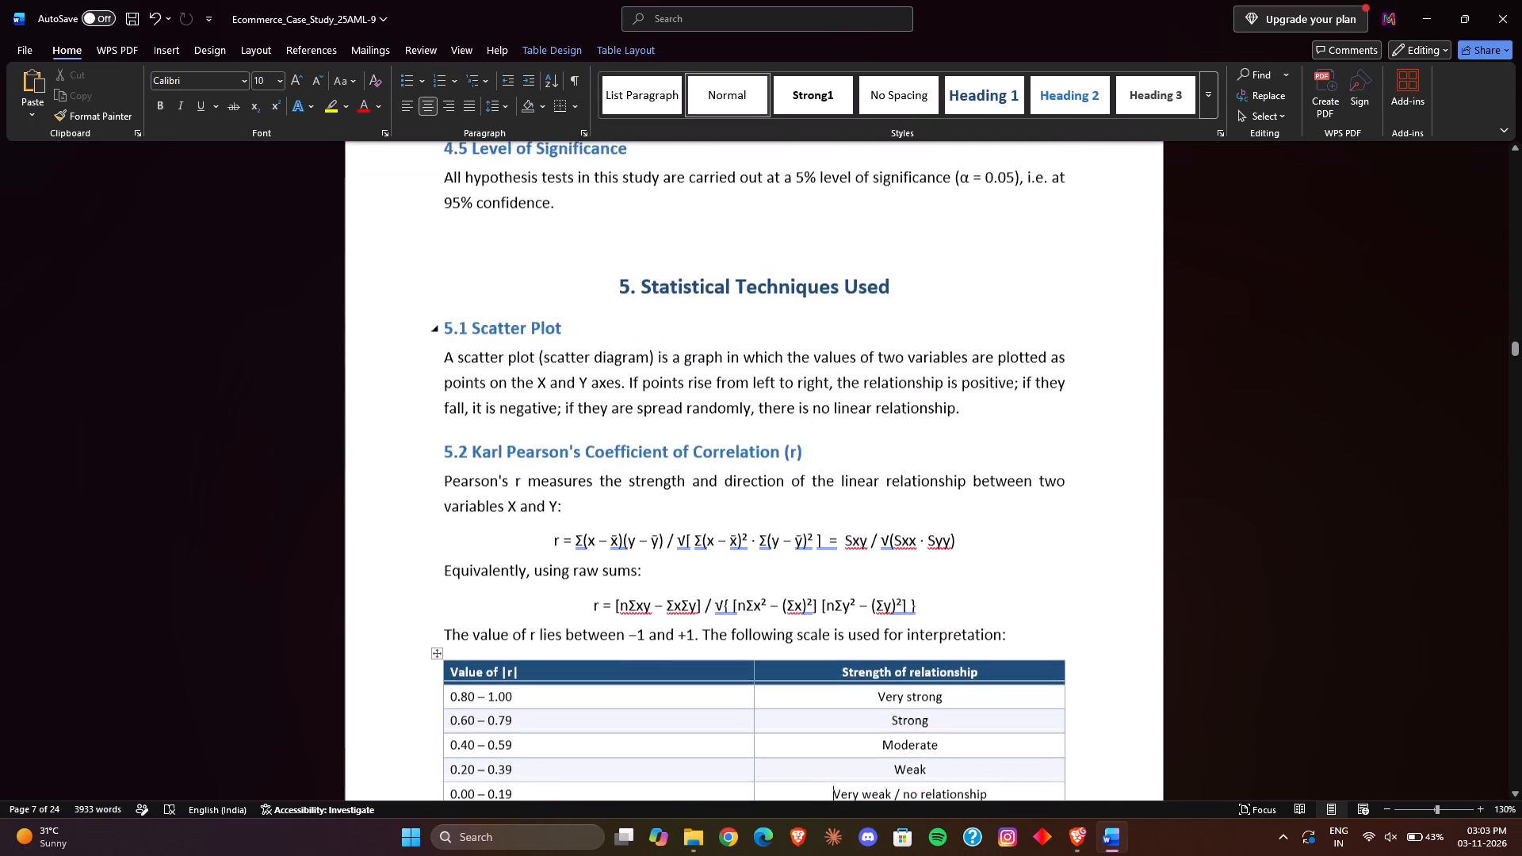
{"action": "key", "text": "Down"}
{"action": "scroll", "coordinate": [893, 310], "scroll_direction": "down", "scroll_amount": 3}
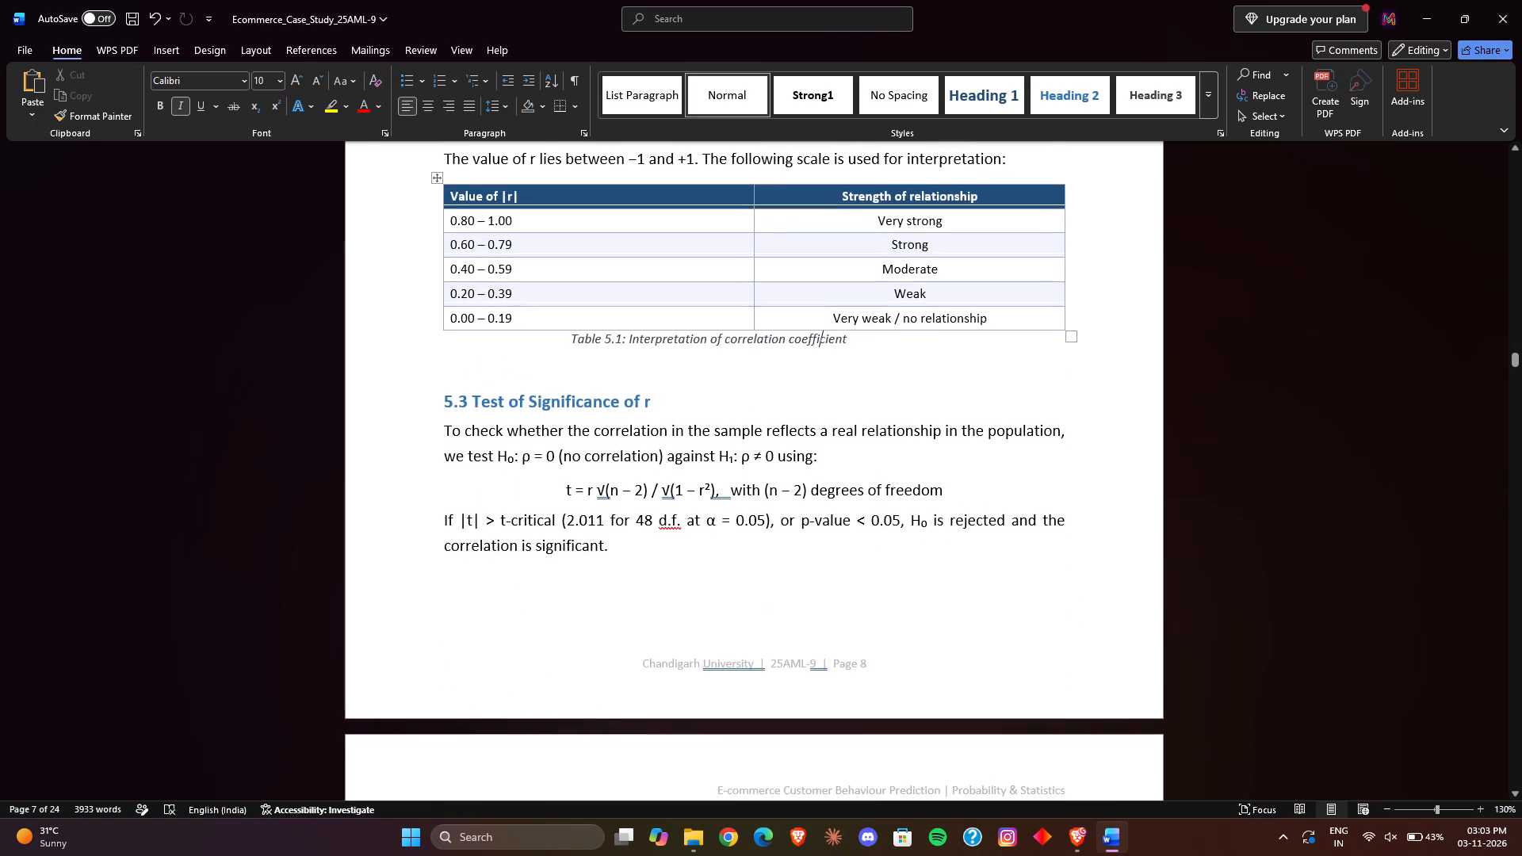
{"action": "scroll", "coordinate": [893, 310], "scroll_direction": "down", "scroll_amount": 3}
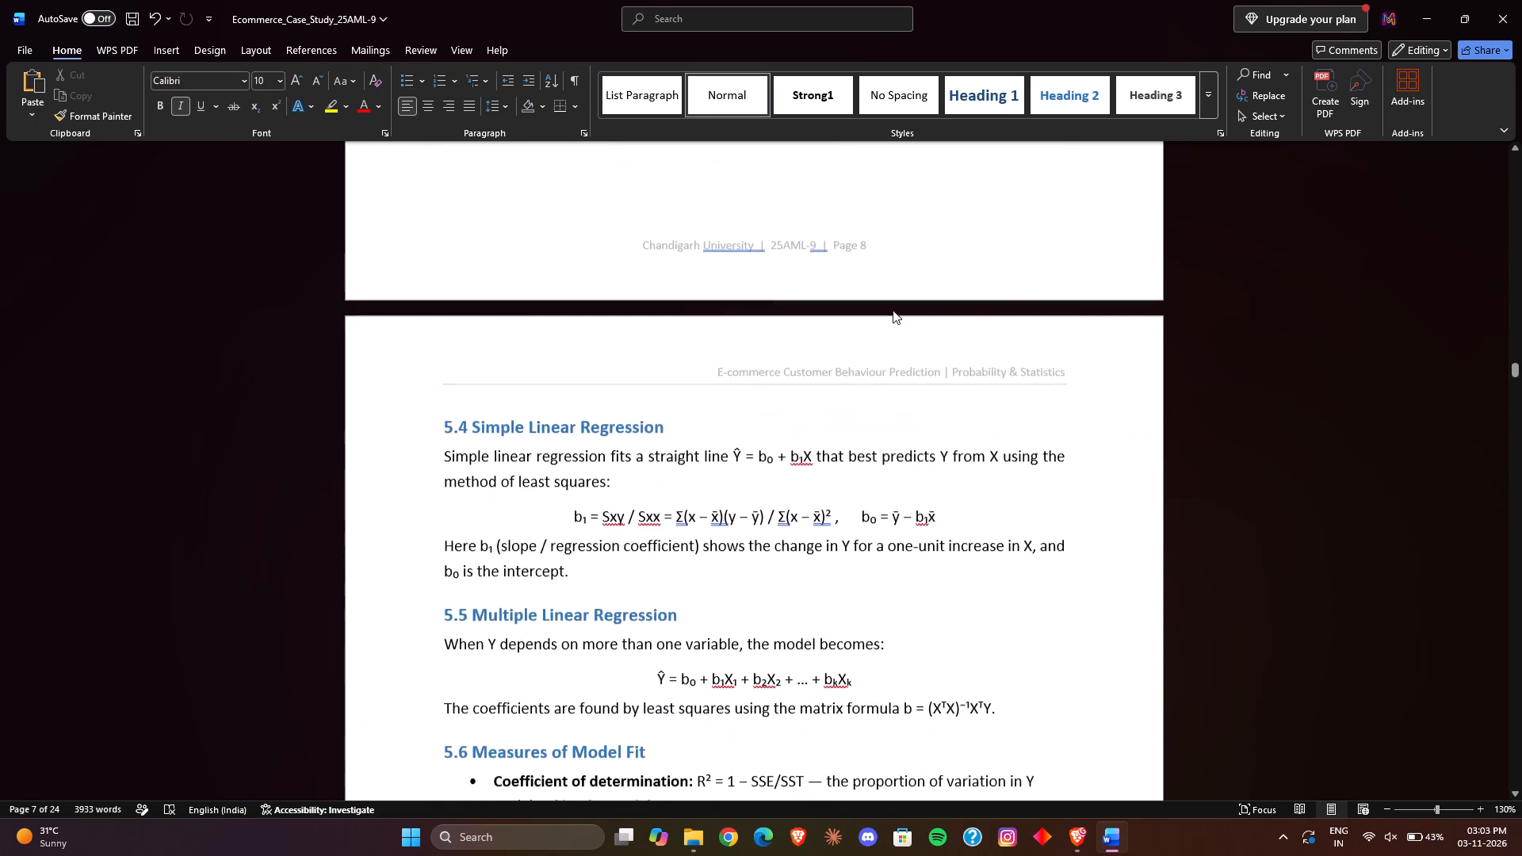
{"action": "scroll", "coordinate": [893, 310], "scroll_direction": "down", "scroll_amount": 4}
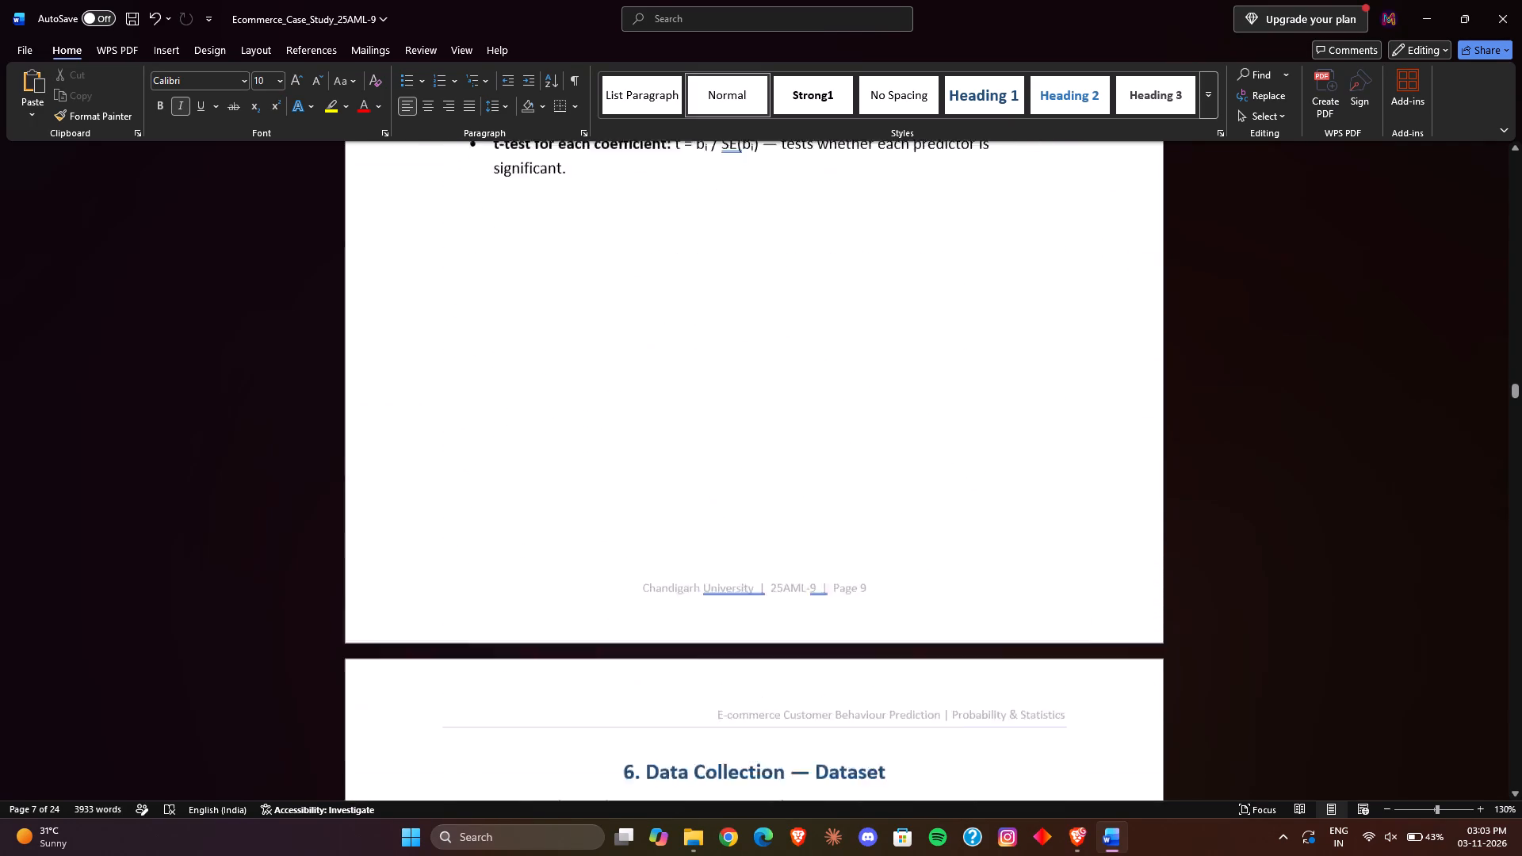
Examine the Data Collection dataset table, the descriptive statistics and the monthly spending histogram.
{"action": "scroll", "coordinate": [893, 310], "scroll_direction": "down", "scroll_amount": 4}
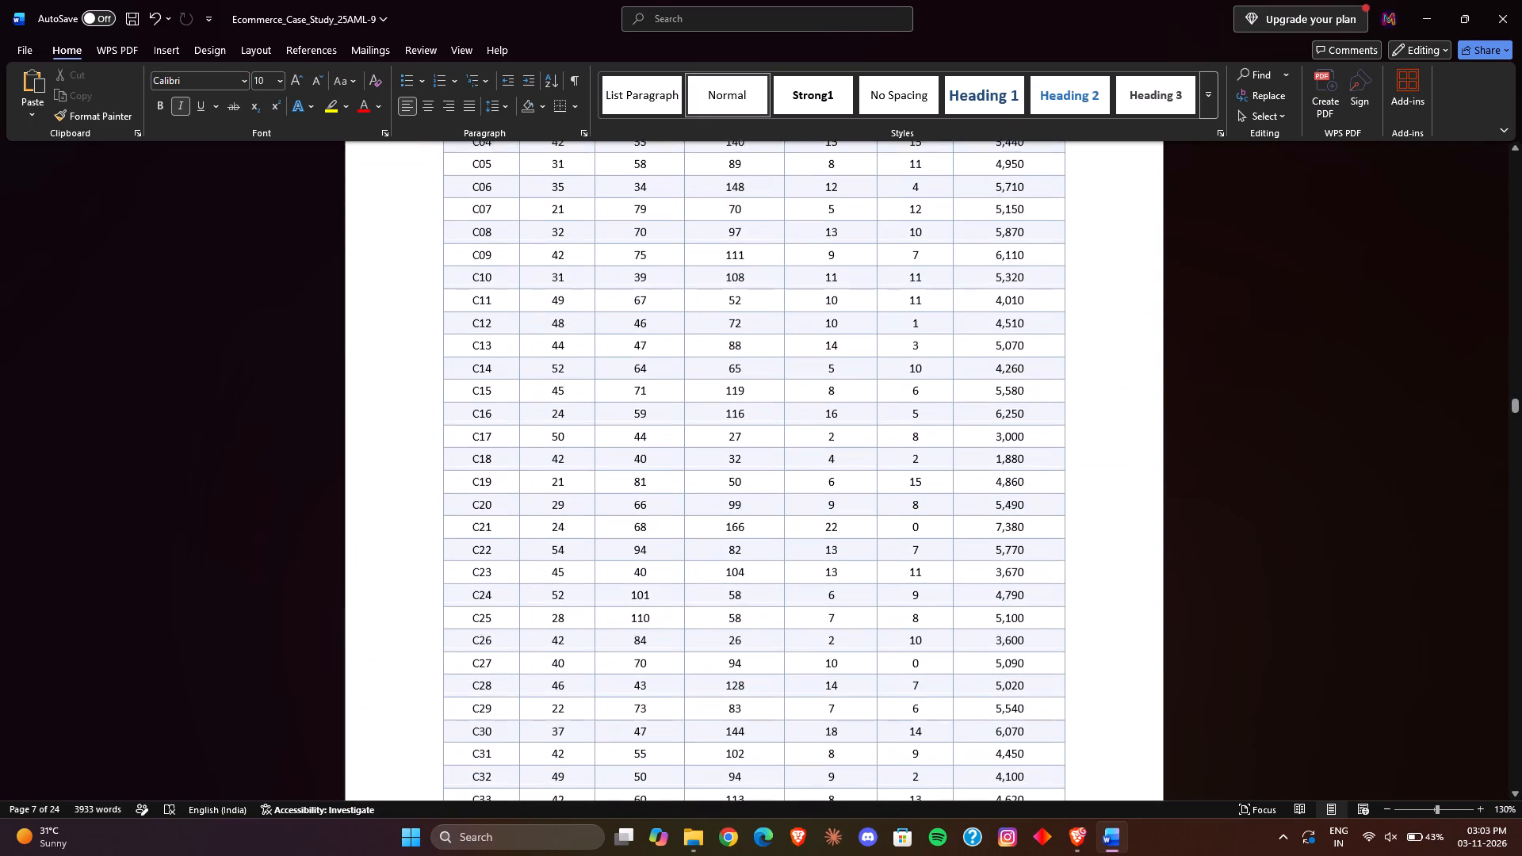
{"action": "scroll", "coordinate": [893, 310], "scroll_direction": "down", "scroll_amount": 1}
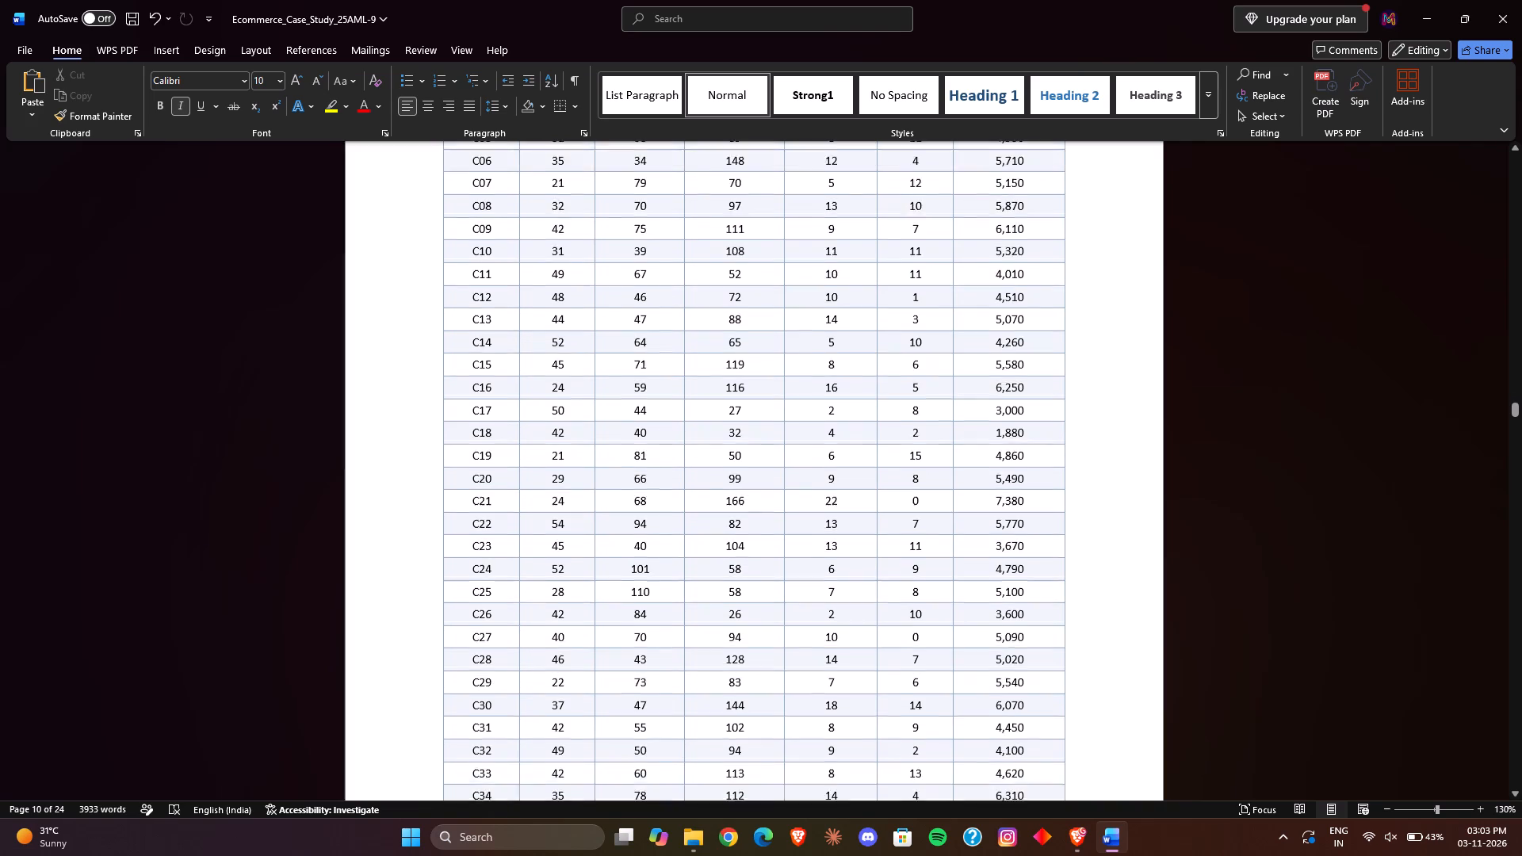
{"action": "scroll", "coordinate": [893, 310], "scroll_direction": "down", "scroll_amount": 5}
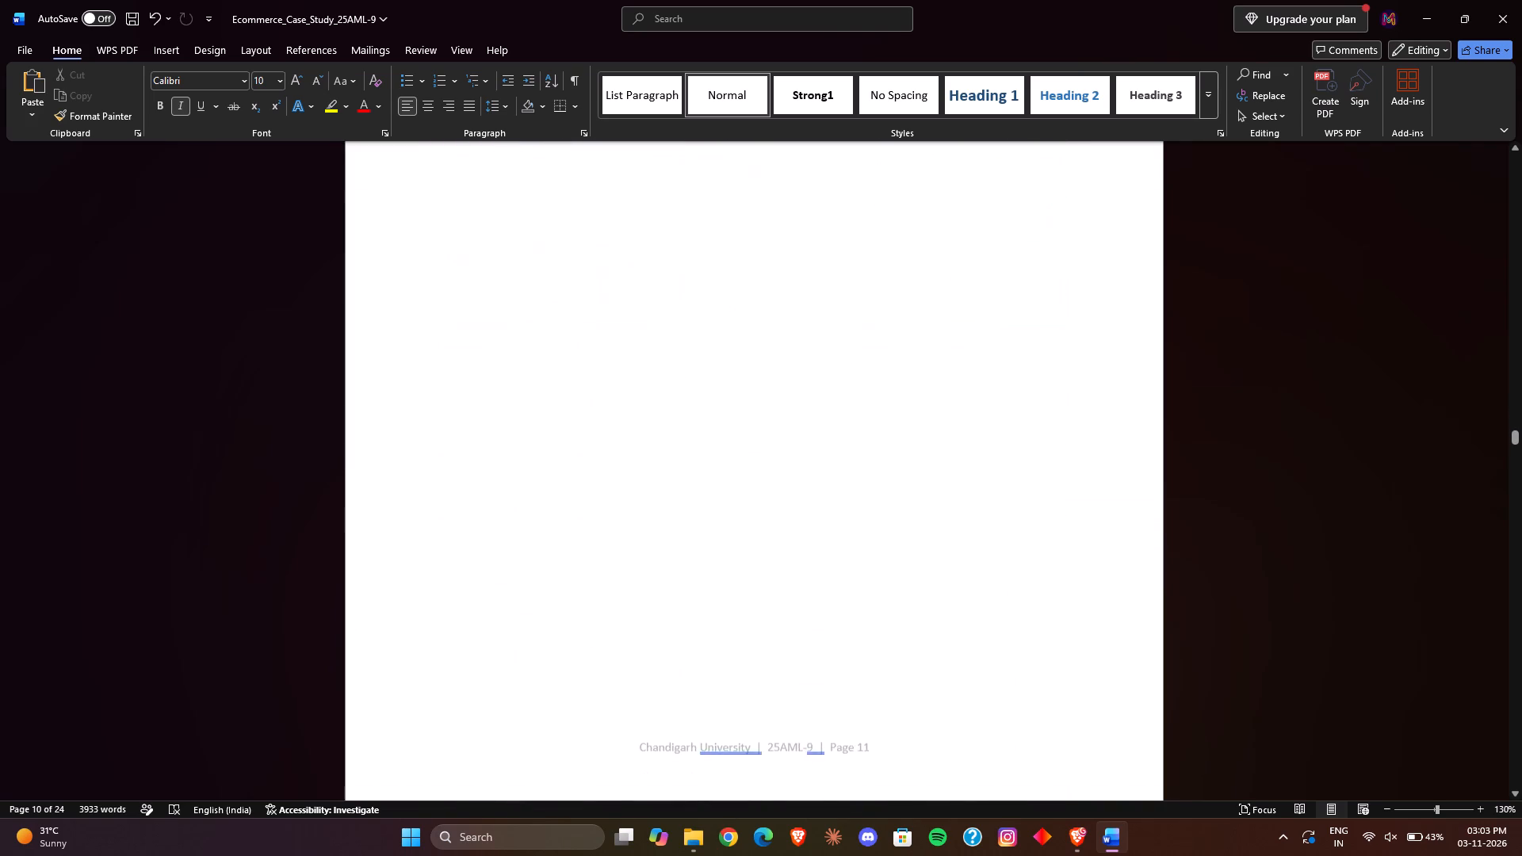
{"action": "scroll", "coordinate": [893, 310], "scroll_direction": "down", "scroll_amount": 4}
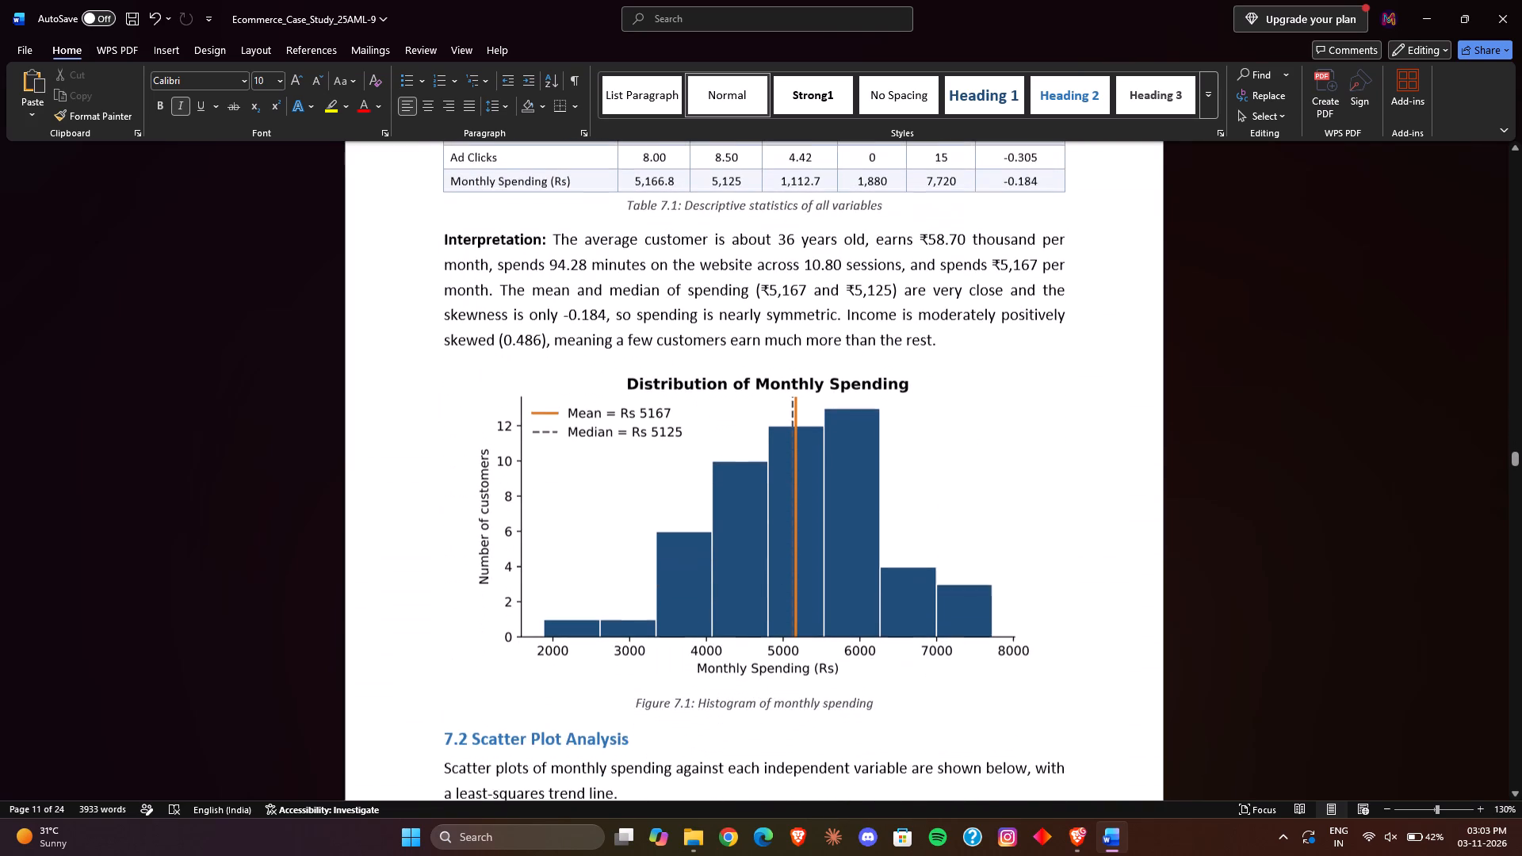
Examine the 7.2 Scatter Plot Analysis charts and the start of 7.3 Pearson's Correlation Analysis.
{"action": "scroll", "coordinate": [816, 417], "scroll_direction": "down", "scroll_amount": 1}
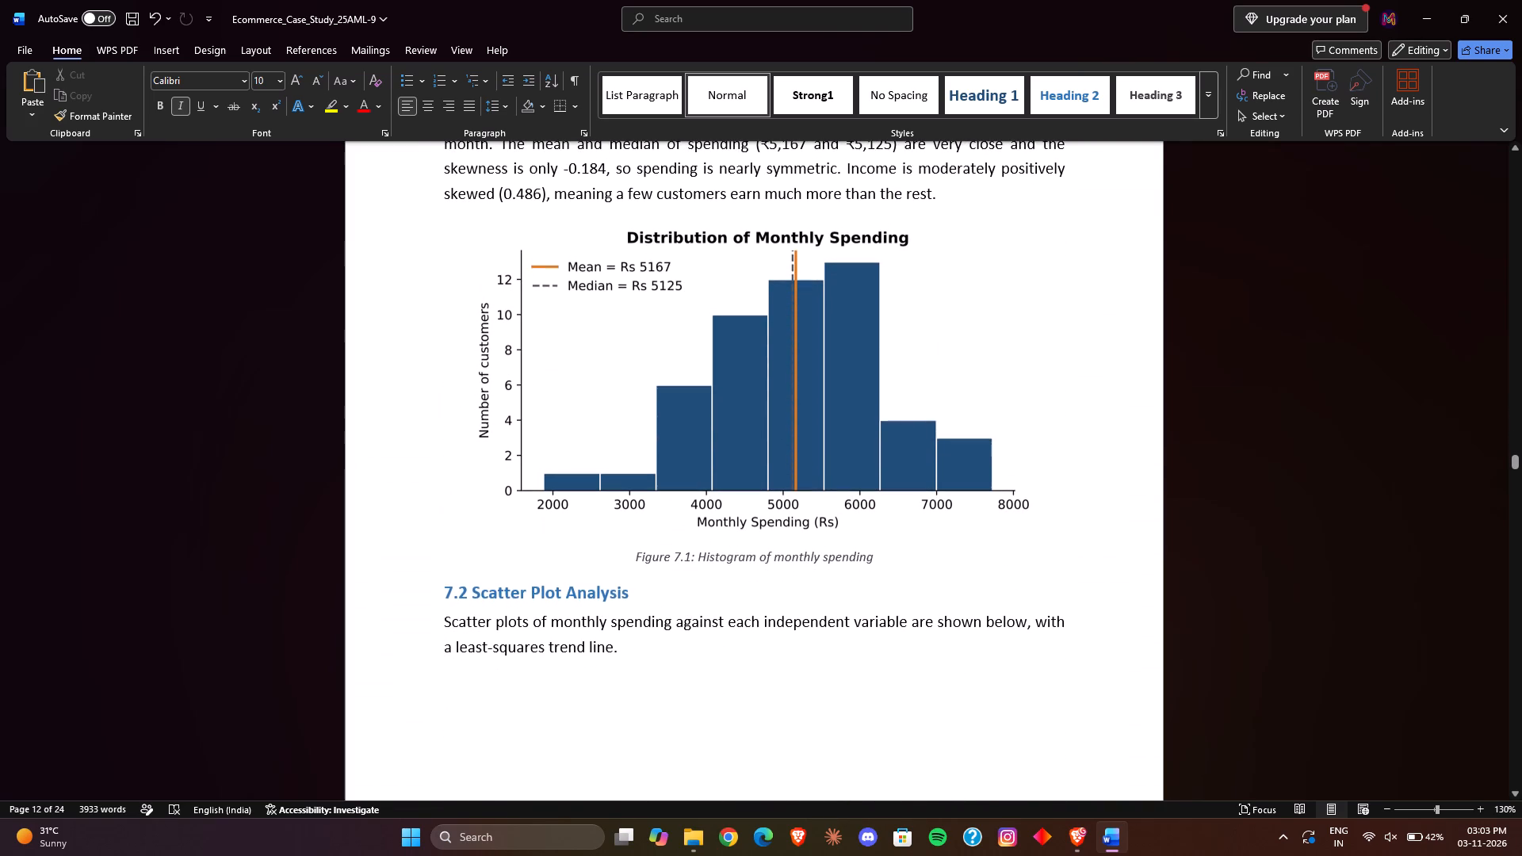
{"action": "scroll", "coordinate": [816, 417], "scroll_direction": "down", "scroll_amount": 4}
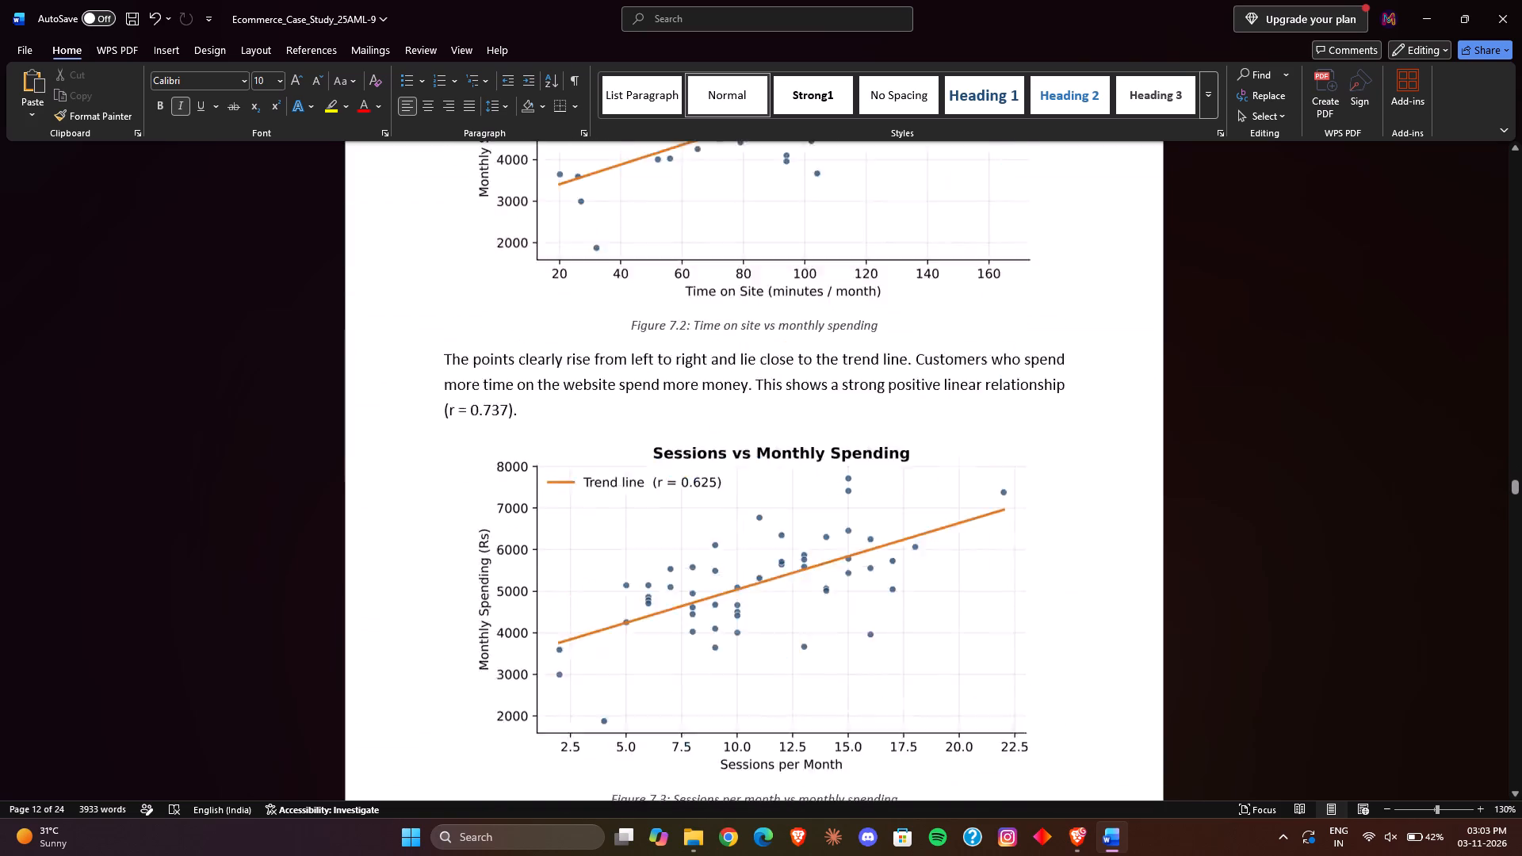
{"action": "scroll", "coordinate": [816, 417], "scroll_direction": "down", "scroll_amount": 3}
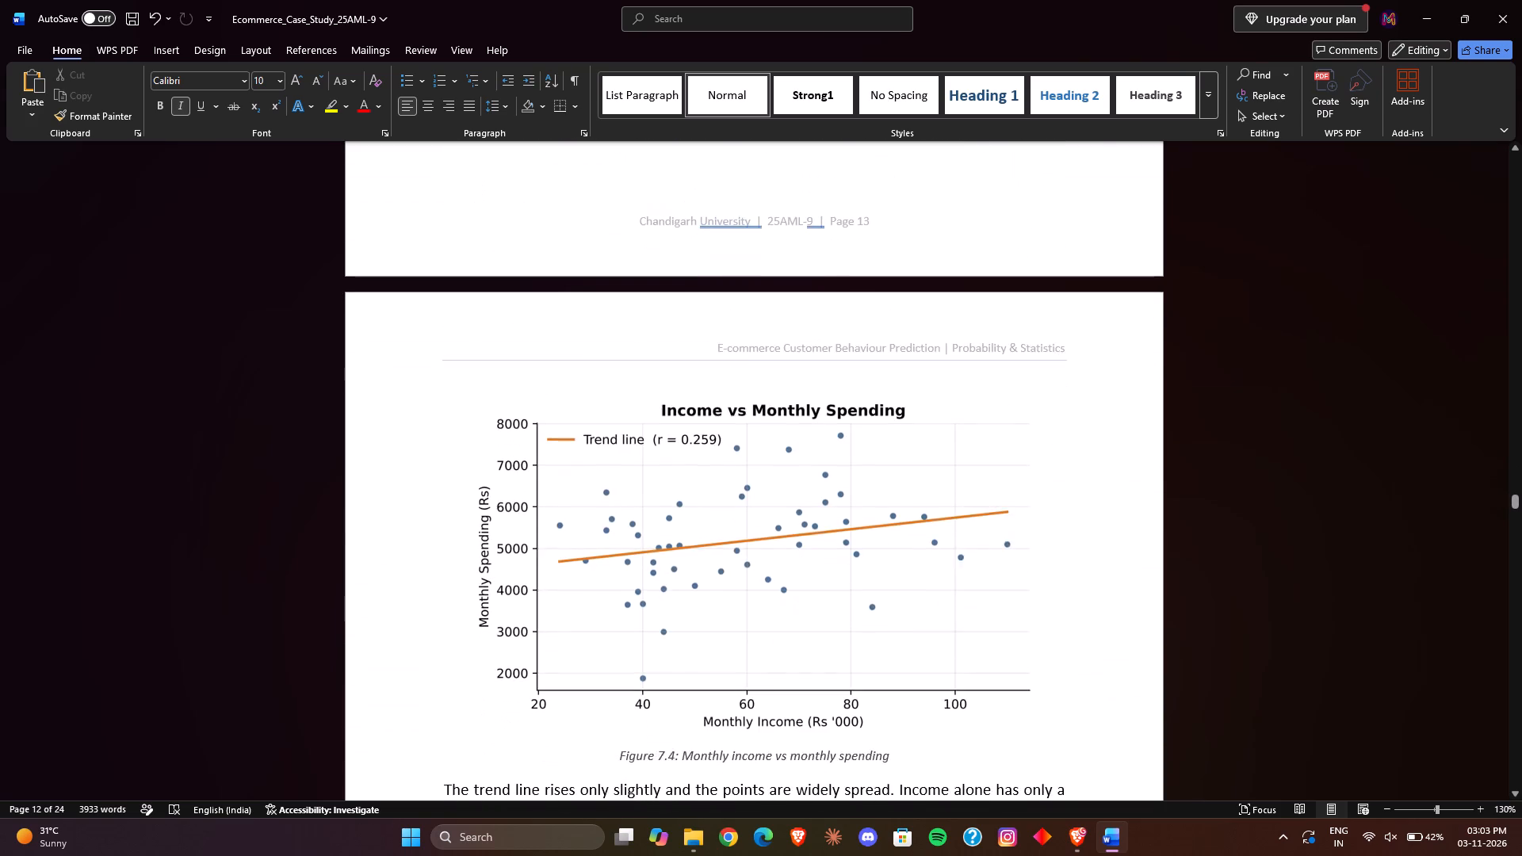
{"action": "scroll", "coordinate": [816, 417], "scroll_direction": "down", "scroll_amount": 6}
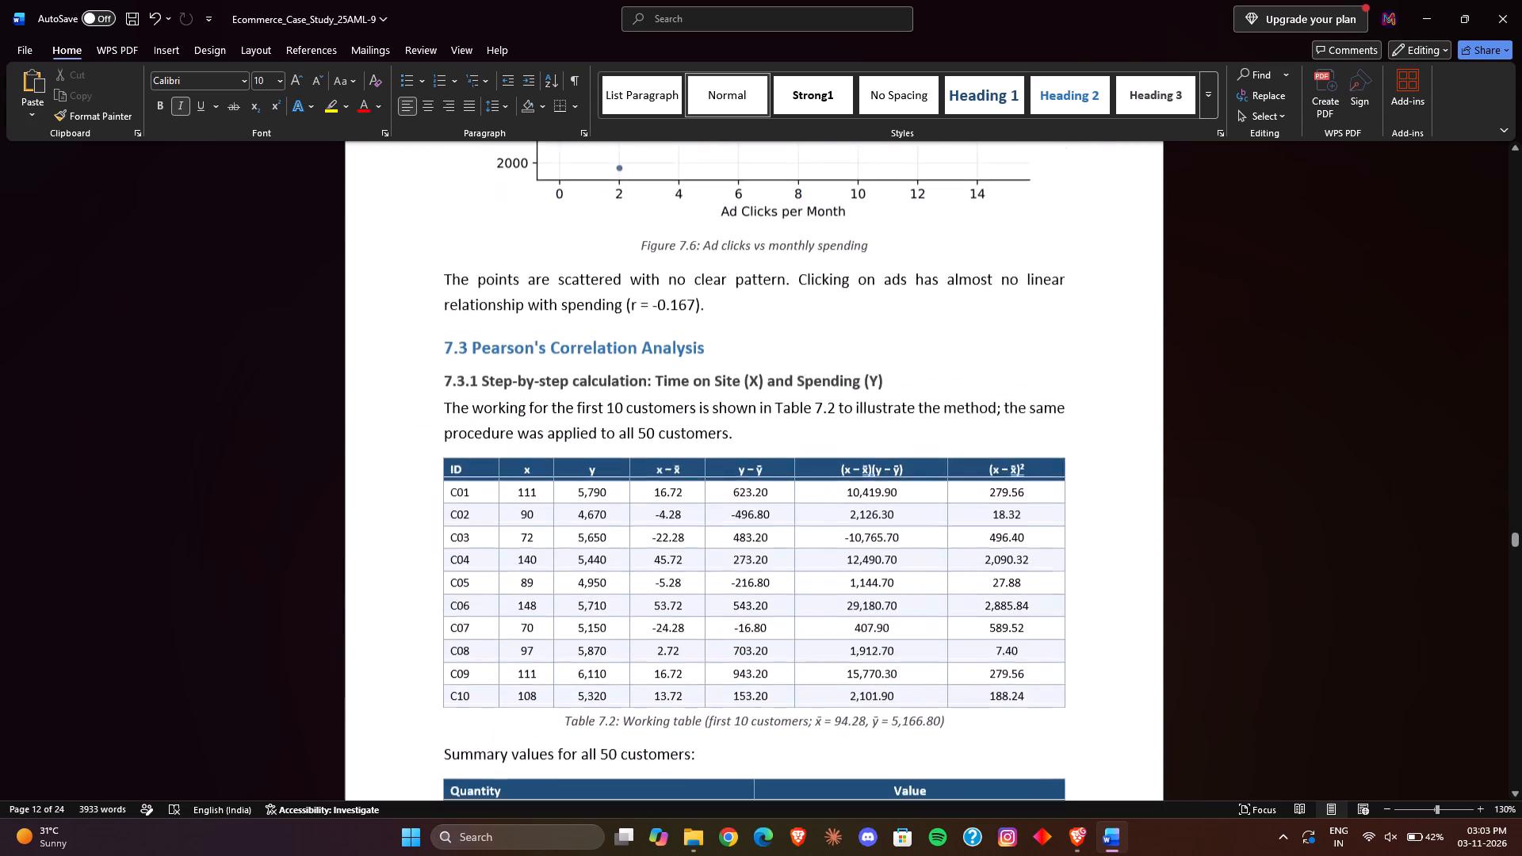
Review the correlation tables, heatmap, regression results and customer spending predictions through the end of section 7.
{"action": "scroll", "coordinate": [816, 417], "scroll_direction": "down", "scroll_amount": 3}
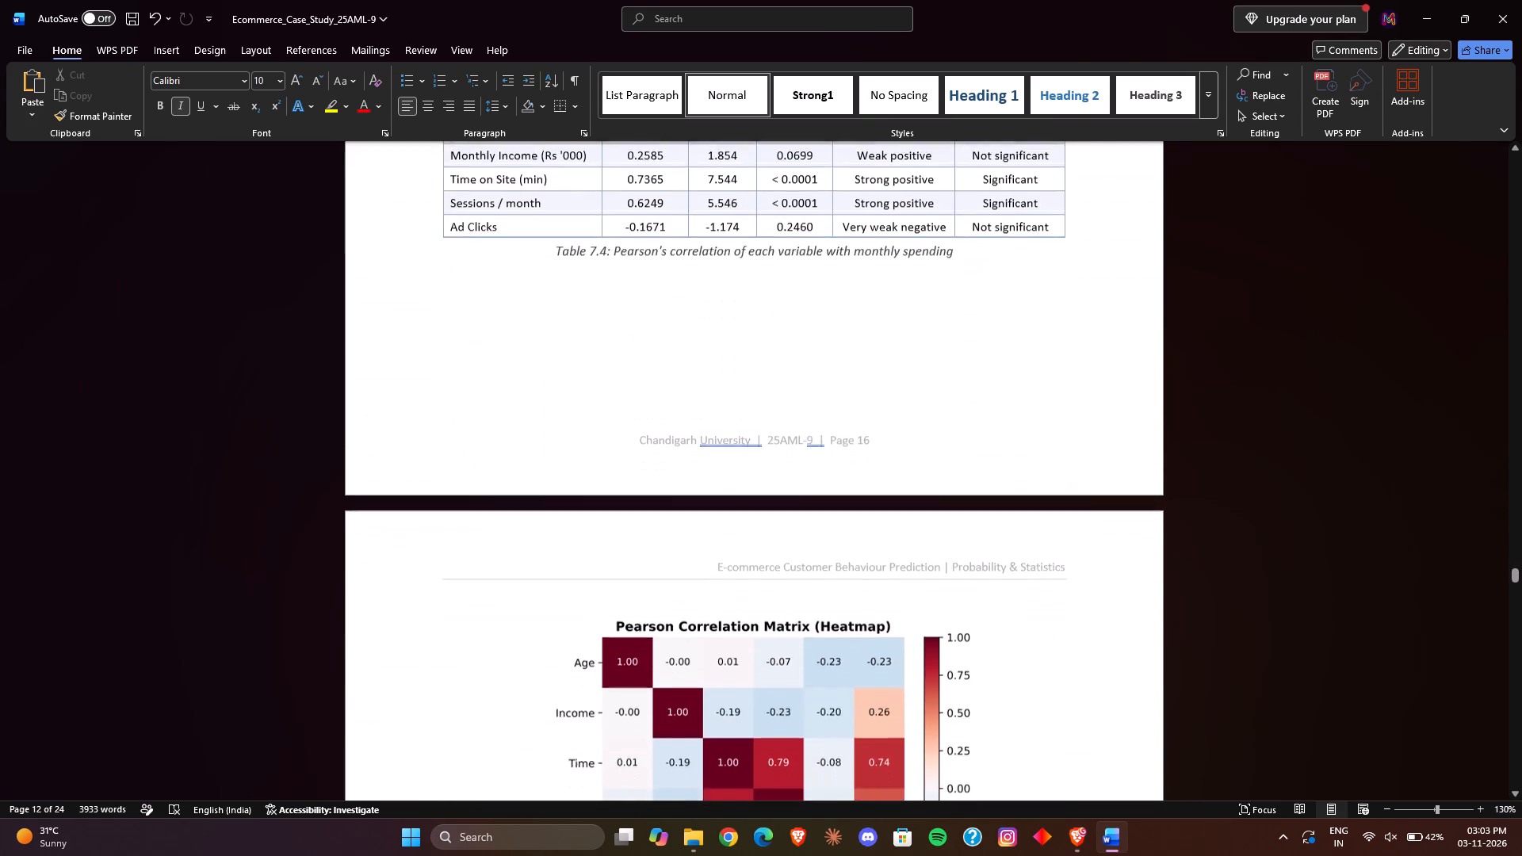
{"action": "scroll", "coordinate": [816, 417], "scroll_direction": "down", "scroll_amount": 2}
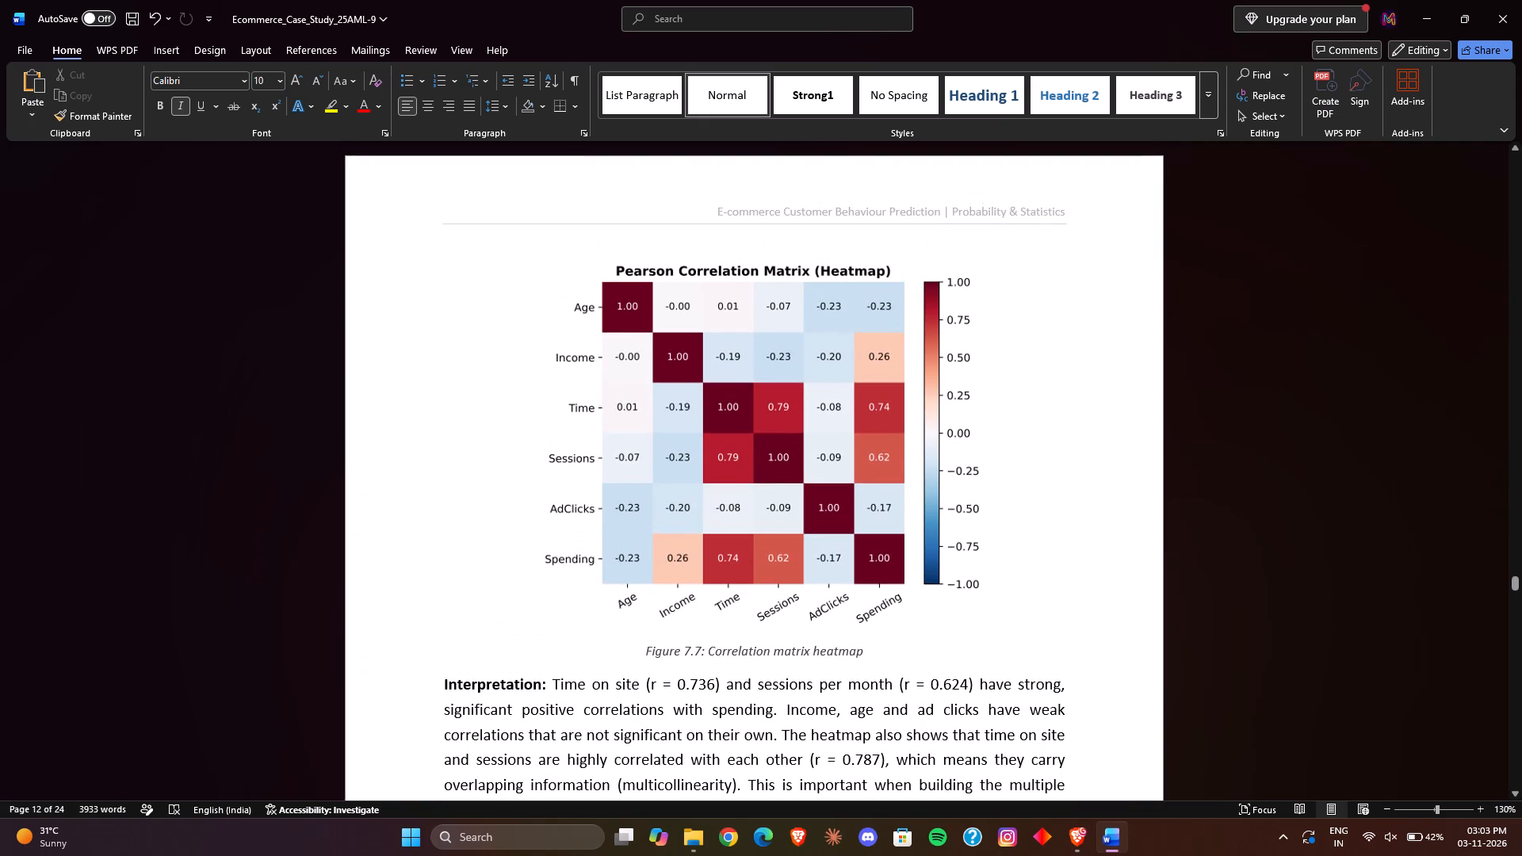
{"action": "scroll", "coordinate": [816, 417], "scroll_direction": "down", "scroll_amount": 5}
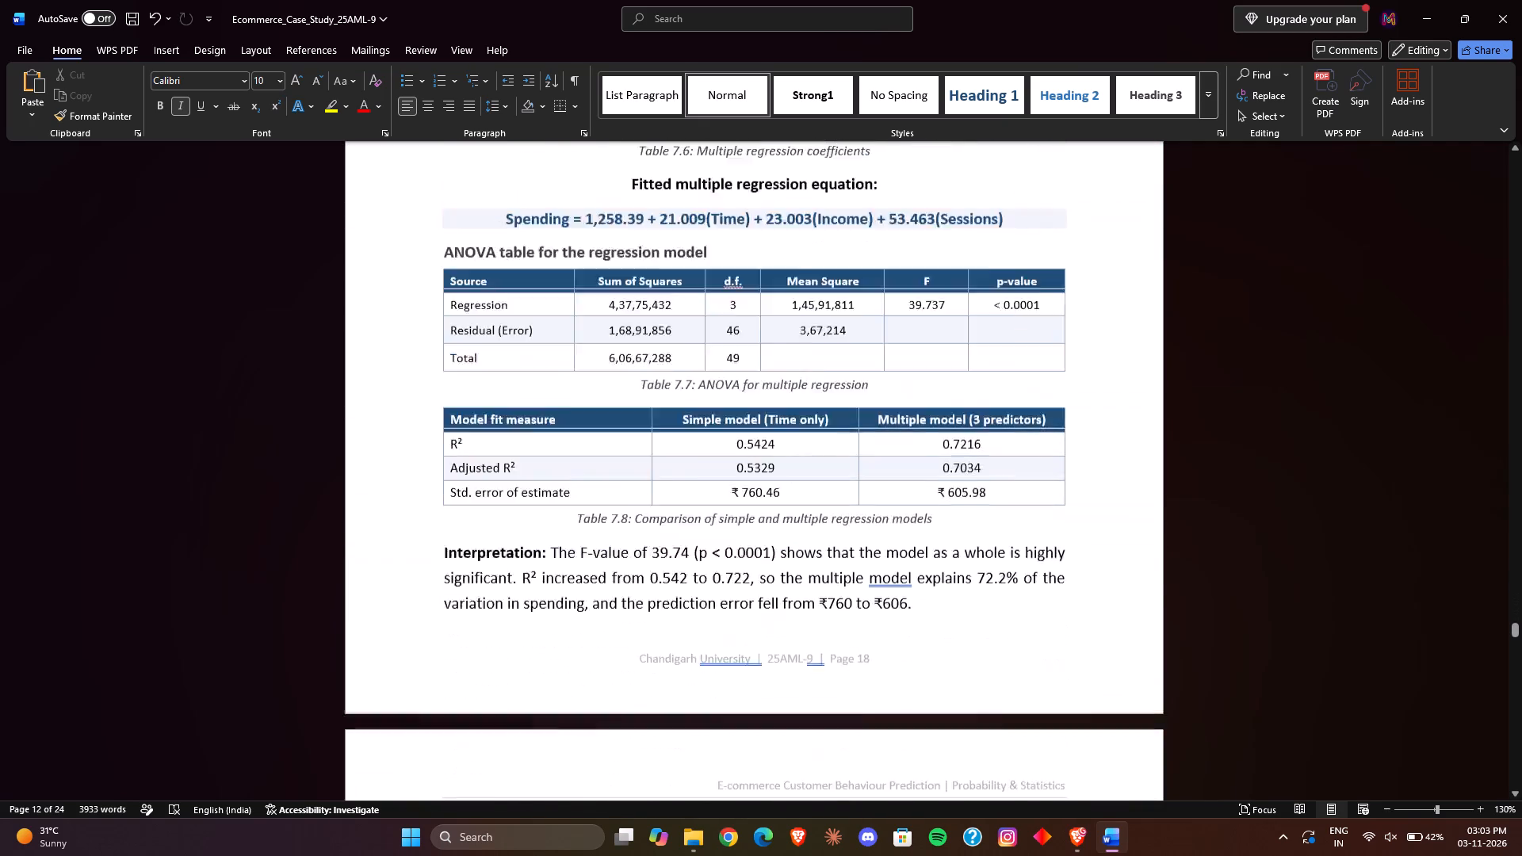
{"action": "scroll", "coordinate": [816, 417], "scroll_direction": "down", "scroll_amount": 7}
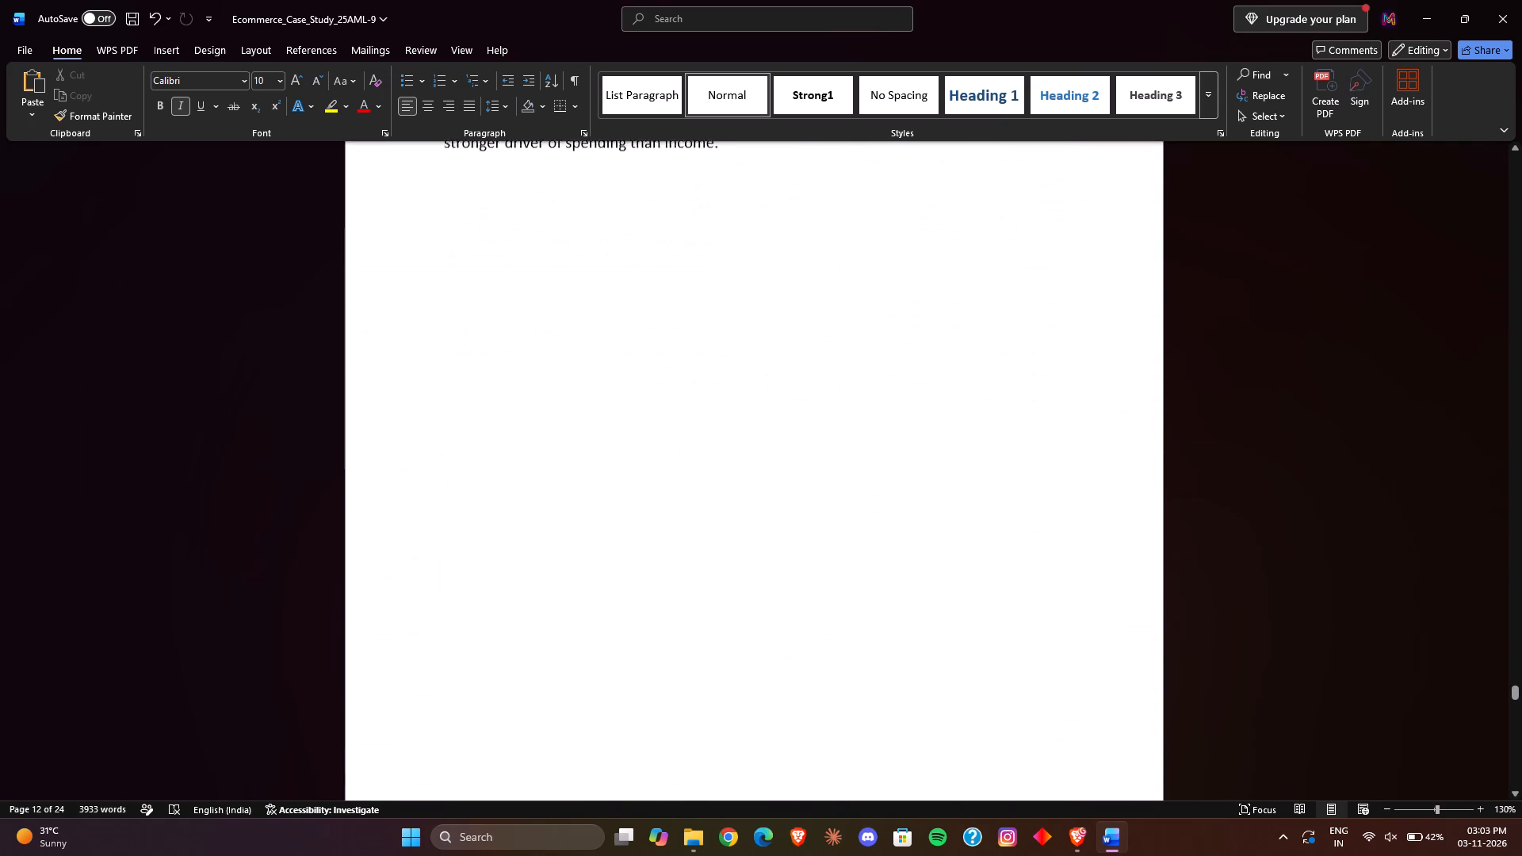
{"action": "scroll", "coordinate": [816, 417], "scroll_direction": "down", "scroll_amount": 4}
Insert three blank lines before the 7.8 Customer Segmentation by Engagement heading to push it and its table onto the next page.
{"action": "scroll", "coordinate": [816, 417], "scroll_direction": "up", "scroll_amount": 3}
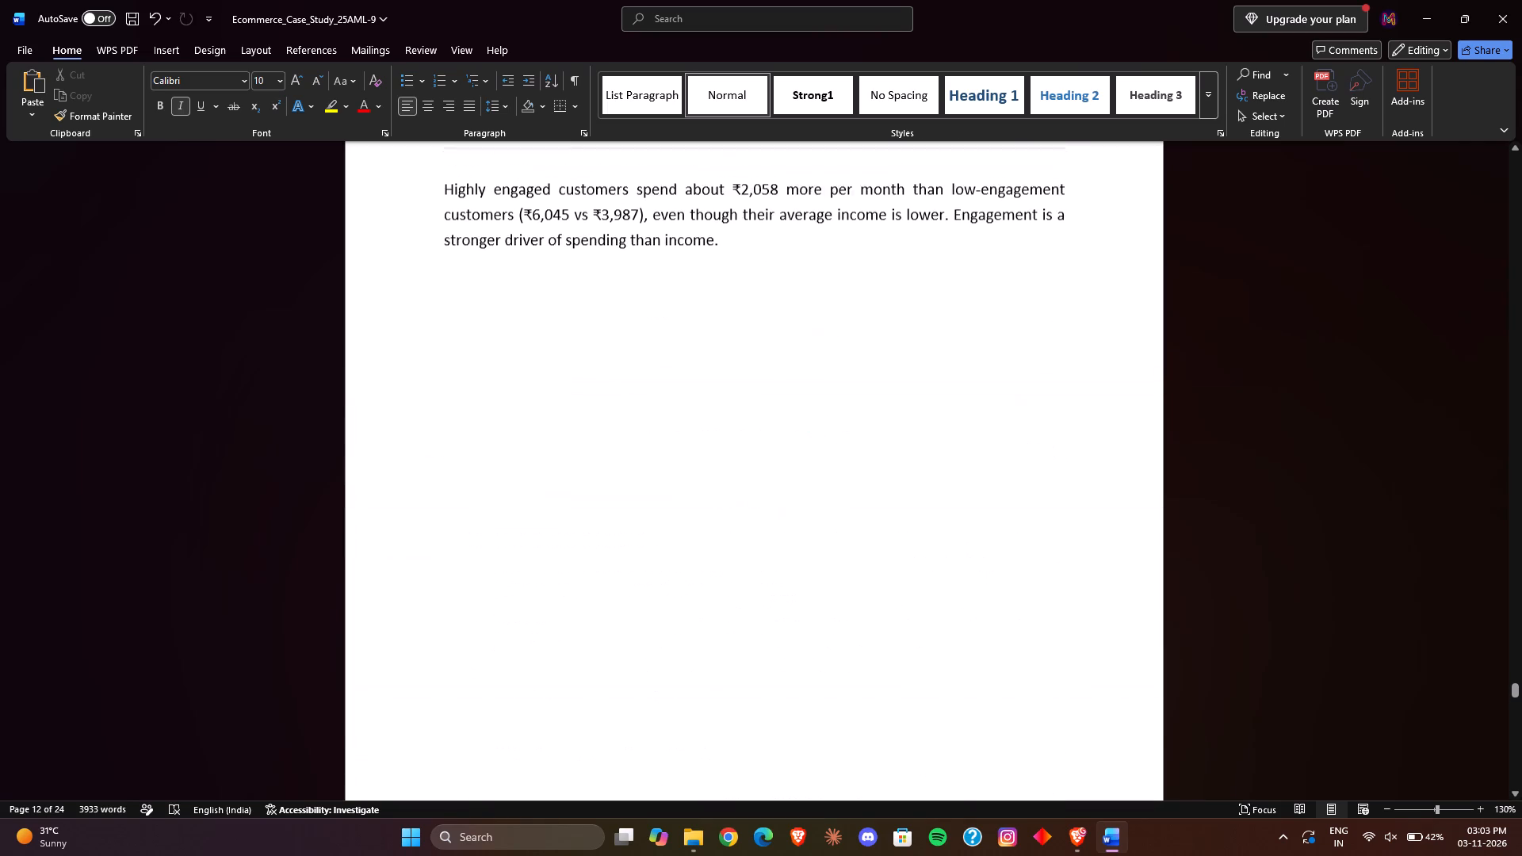
{"action": "scroll", "coordinate": [816, 417], "scroll_direction": "up", "scroll_amount": 3}
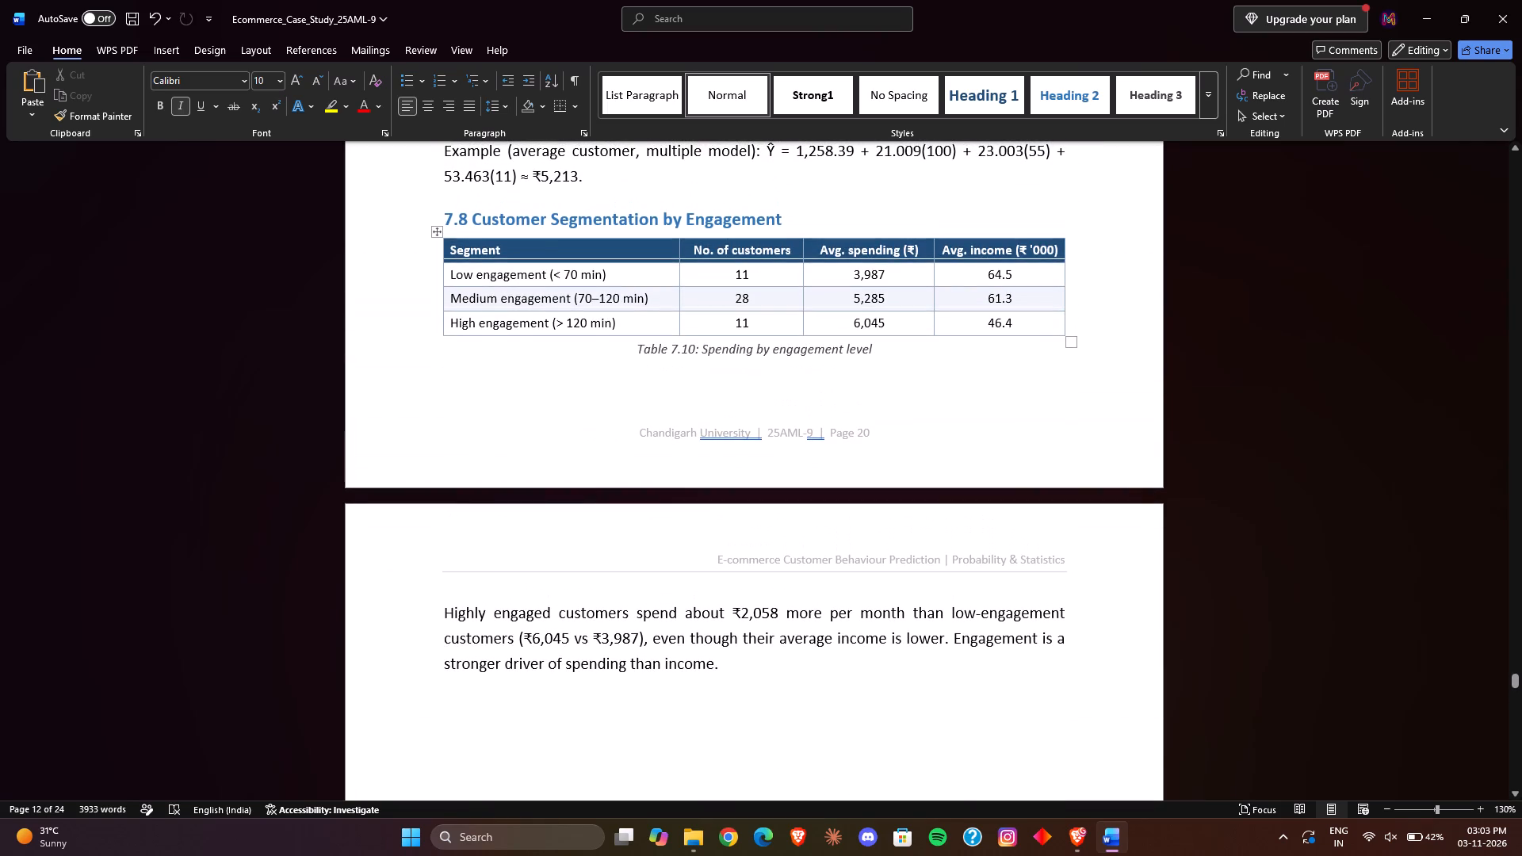
{"action": "scroll", "coordinate": [816, 417], "scroll_direction": "up", "scroll_amount": 1}
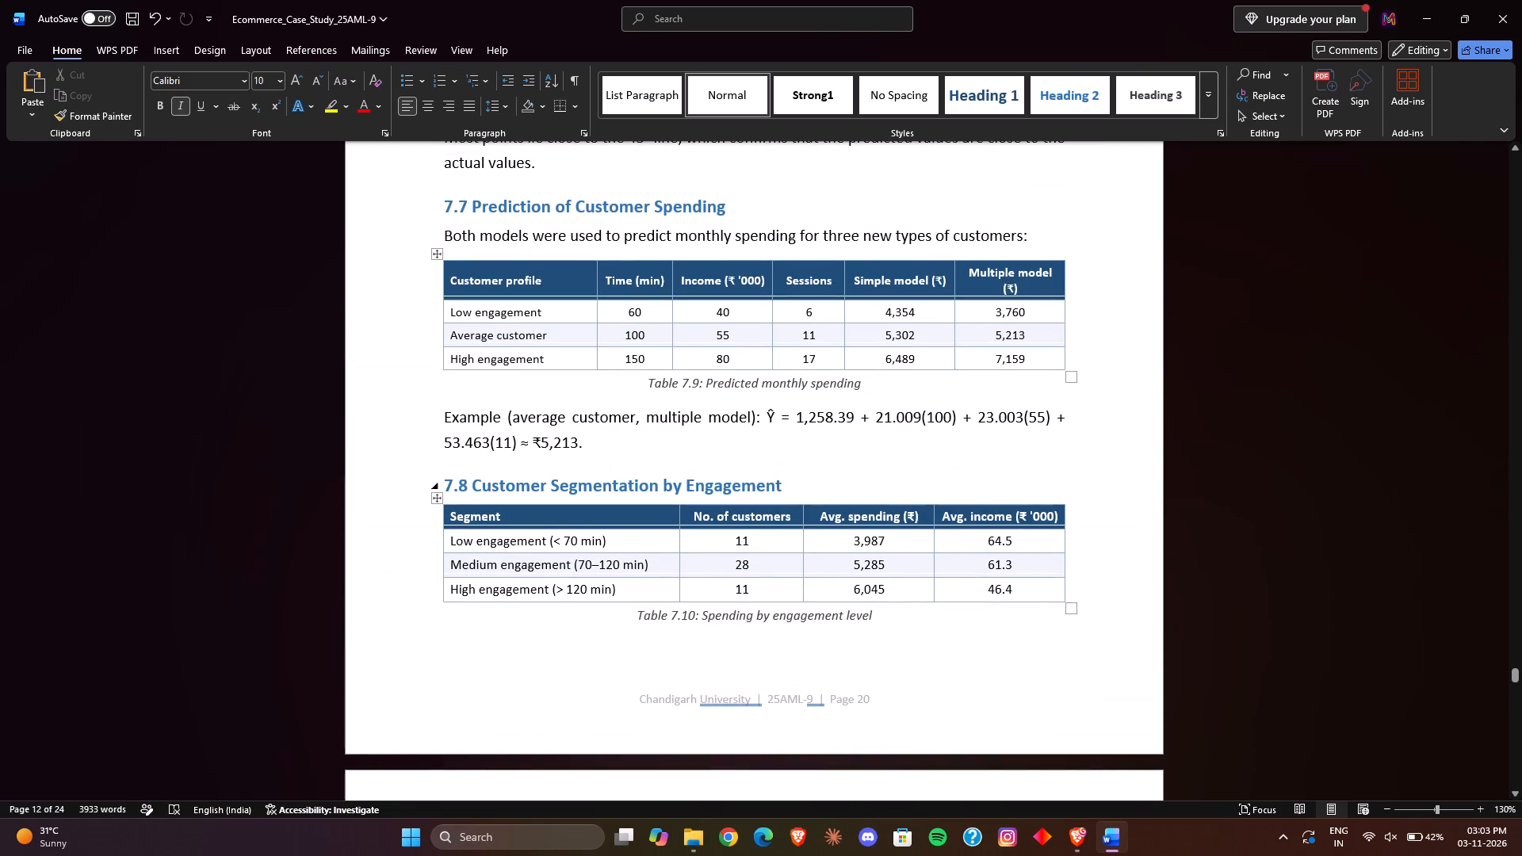
{"action": "left_click", "coordinate": [442, 482]}
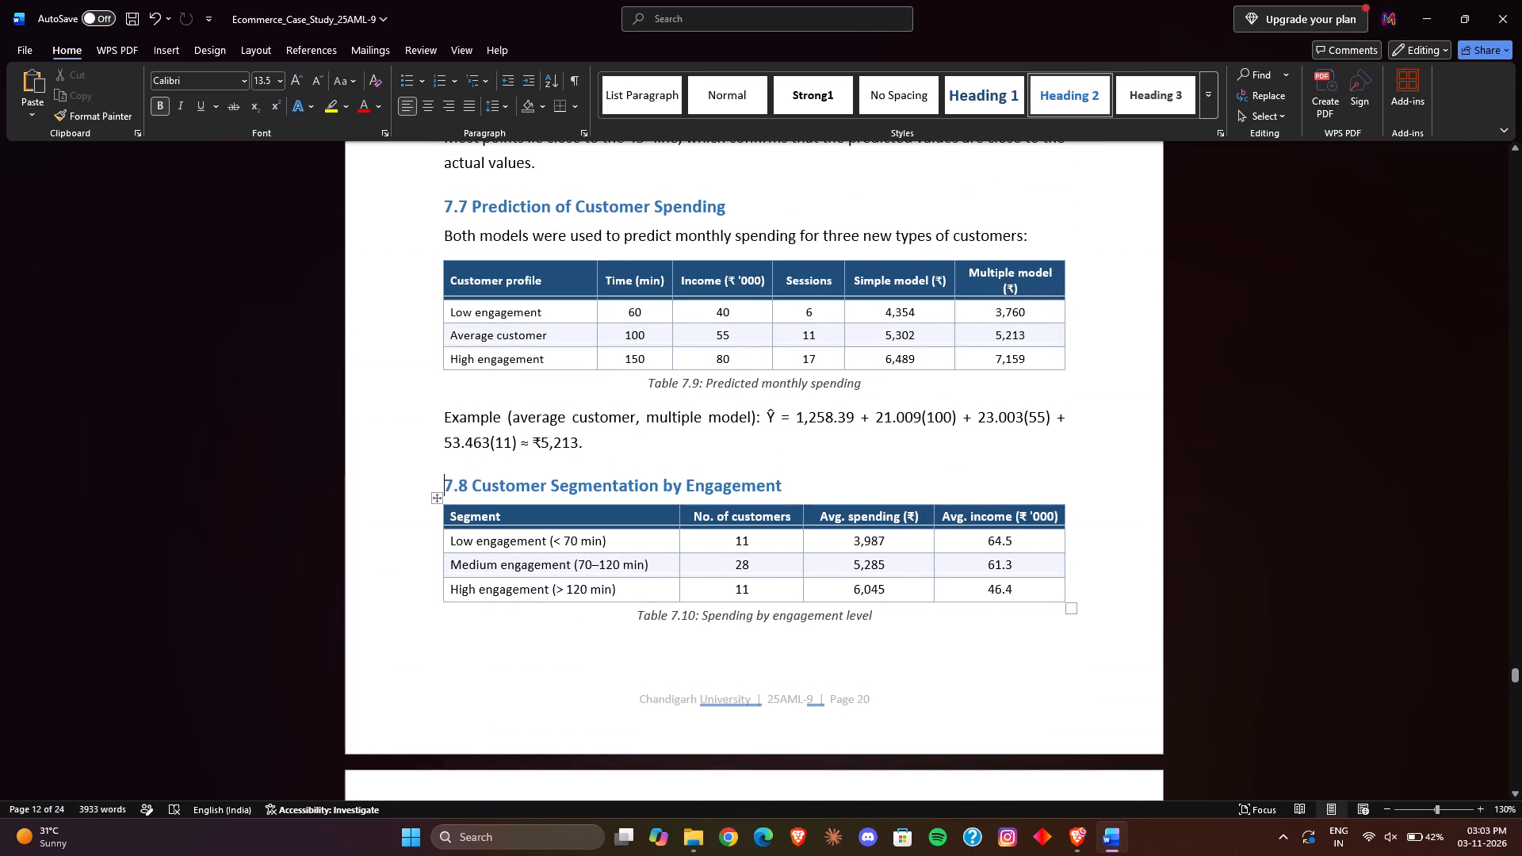
{"action": "key", "text": "Return"}
{"action": "key", "text": "Return"}
{"action": "key", "text": "Return"}
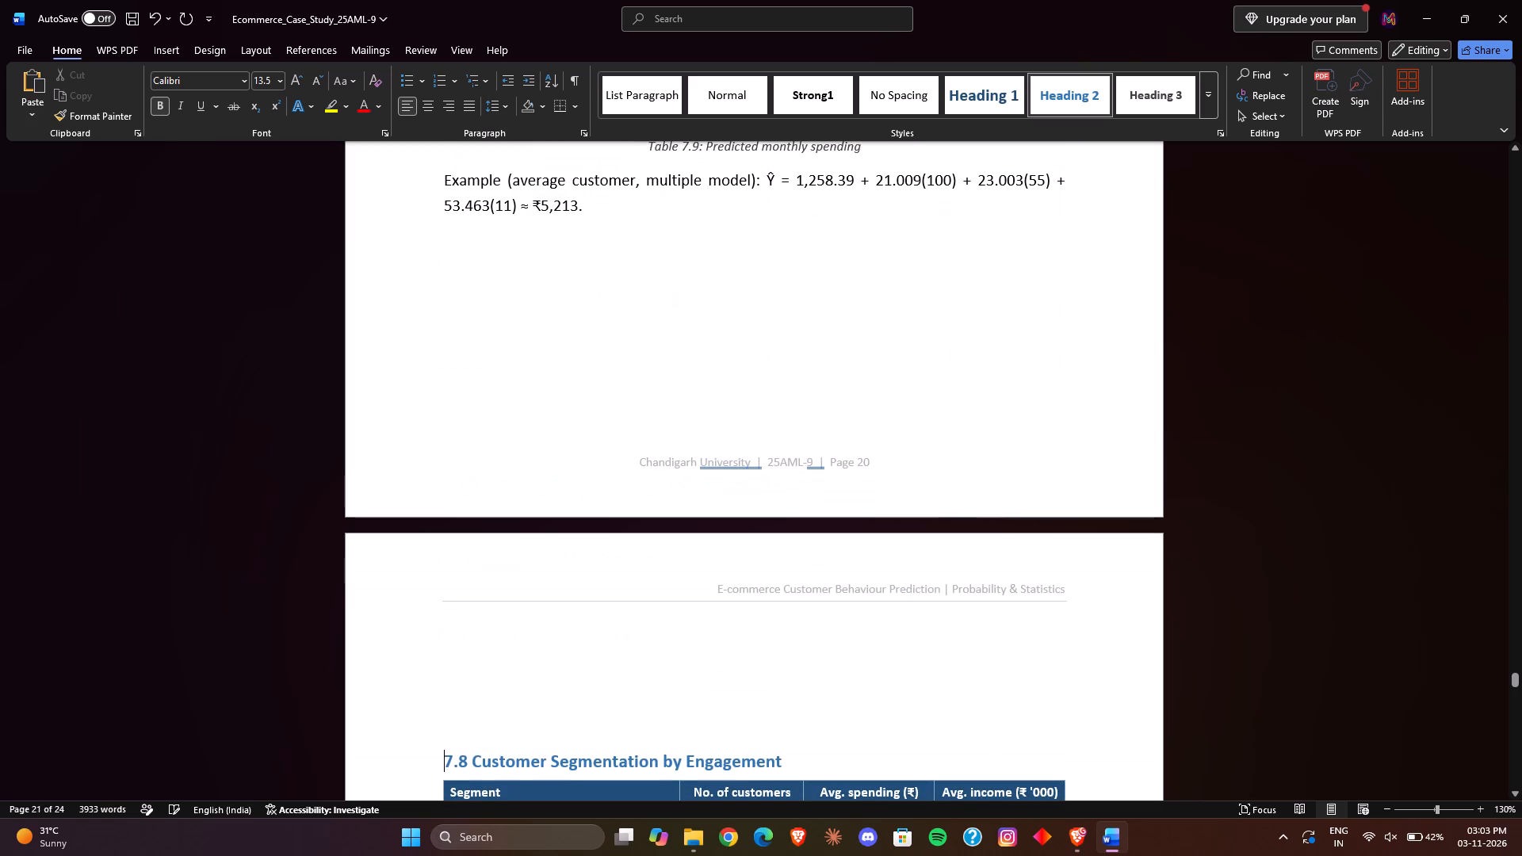
Review the 8. Findings and 9. Business Recommendations sections.
{"action": "right_click", "coordinate": [489, 518]}
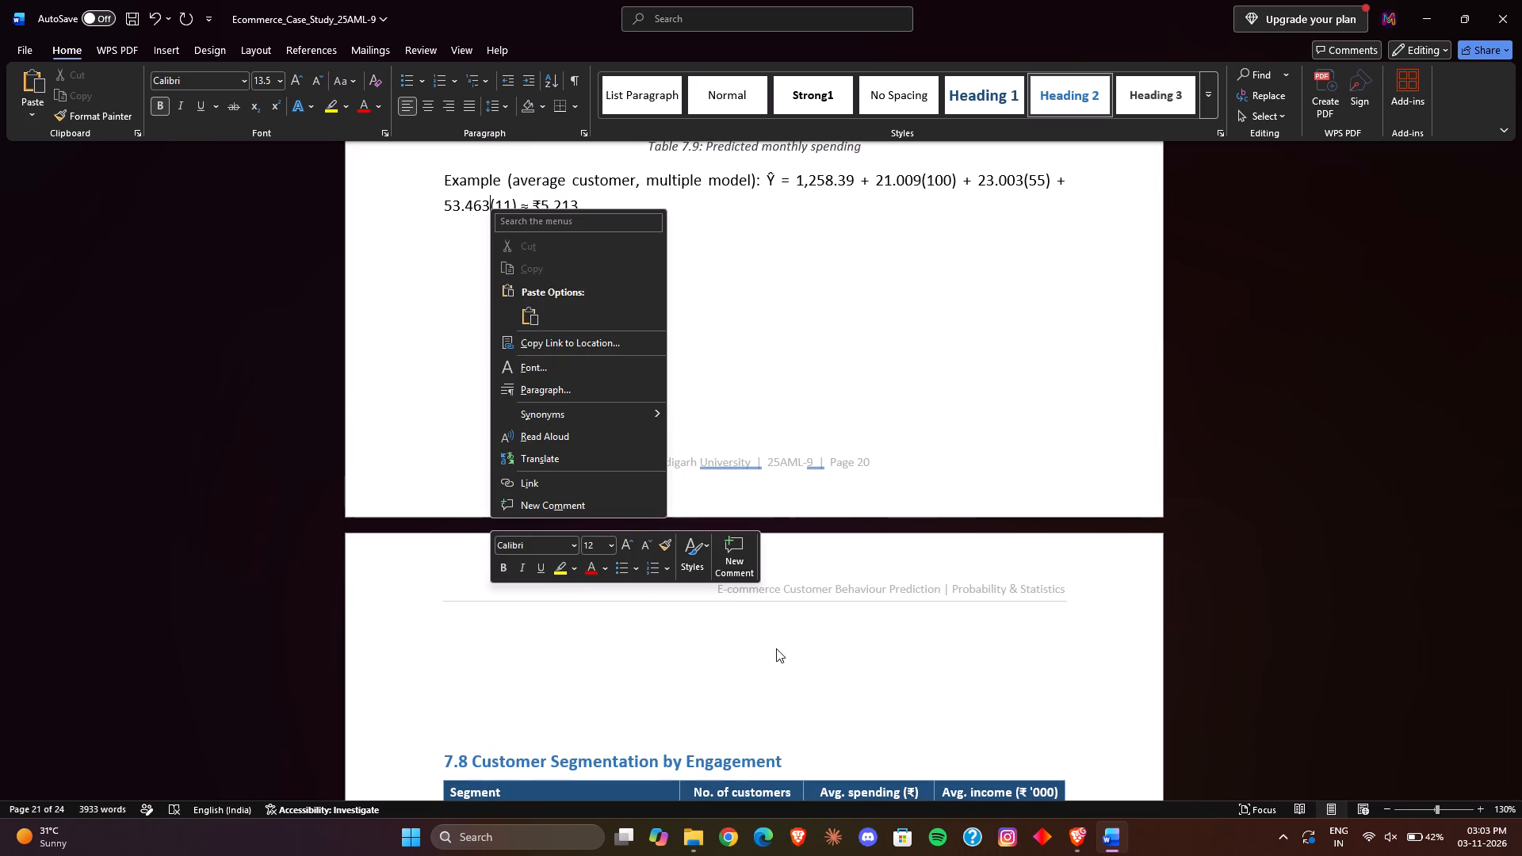
{"action": "scroll", "coordinate": [776, 648], "scroll_direction": "down", "scroll_amount": 6}
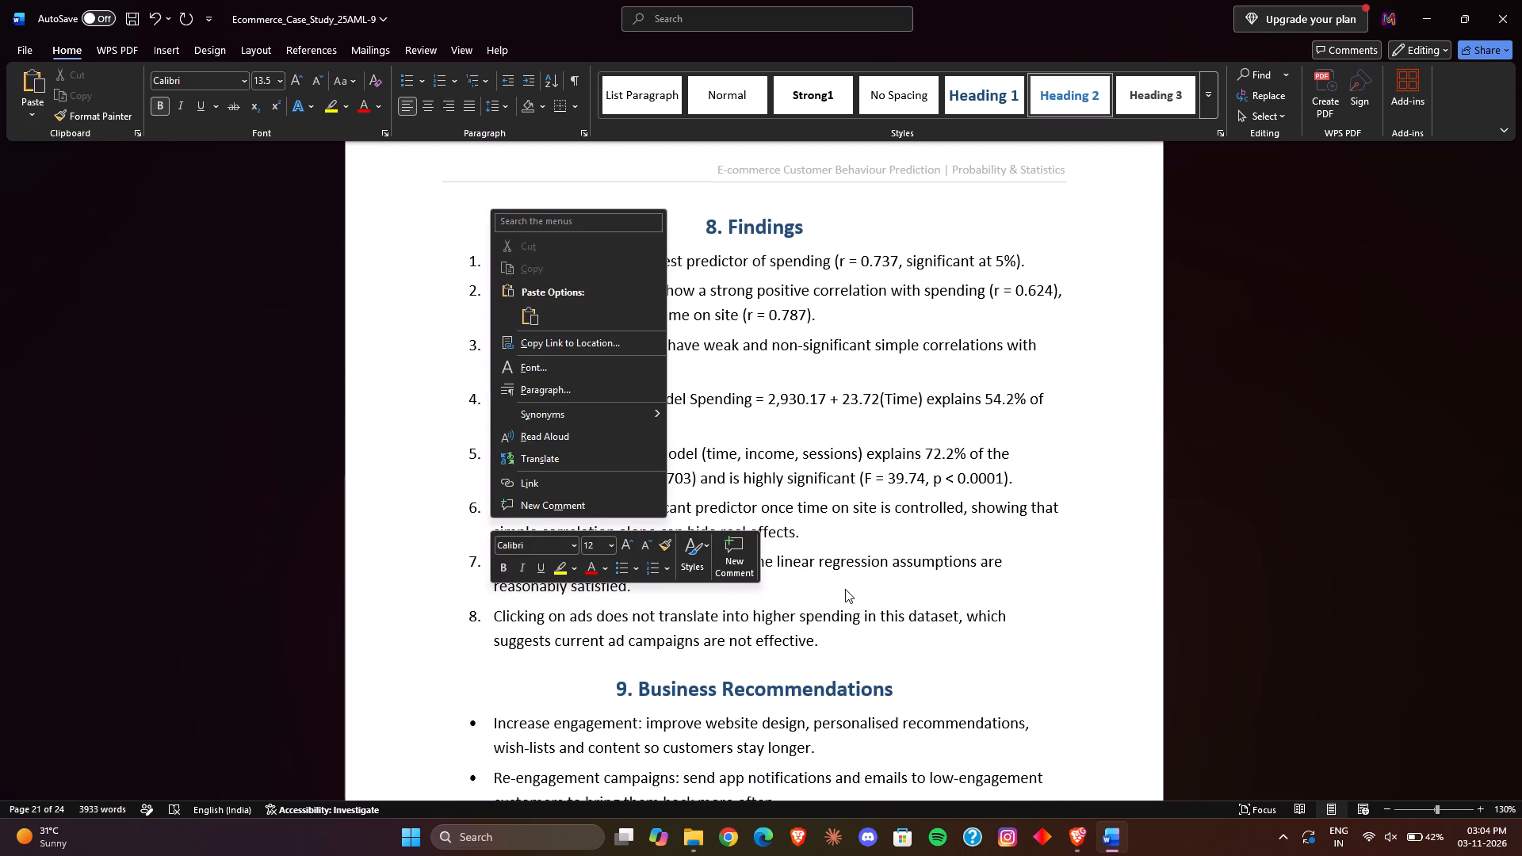
{"action": "left_click", "coordinate": [846, 590]}
{"action": "scroll", "coordinate": [846, 590], "scroll_direction": "down", "scroll_amount": 7}
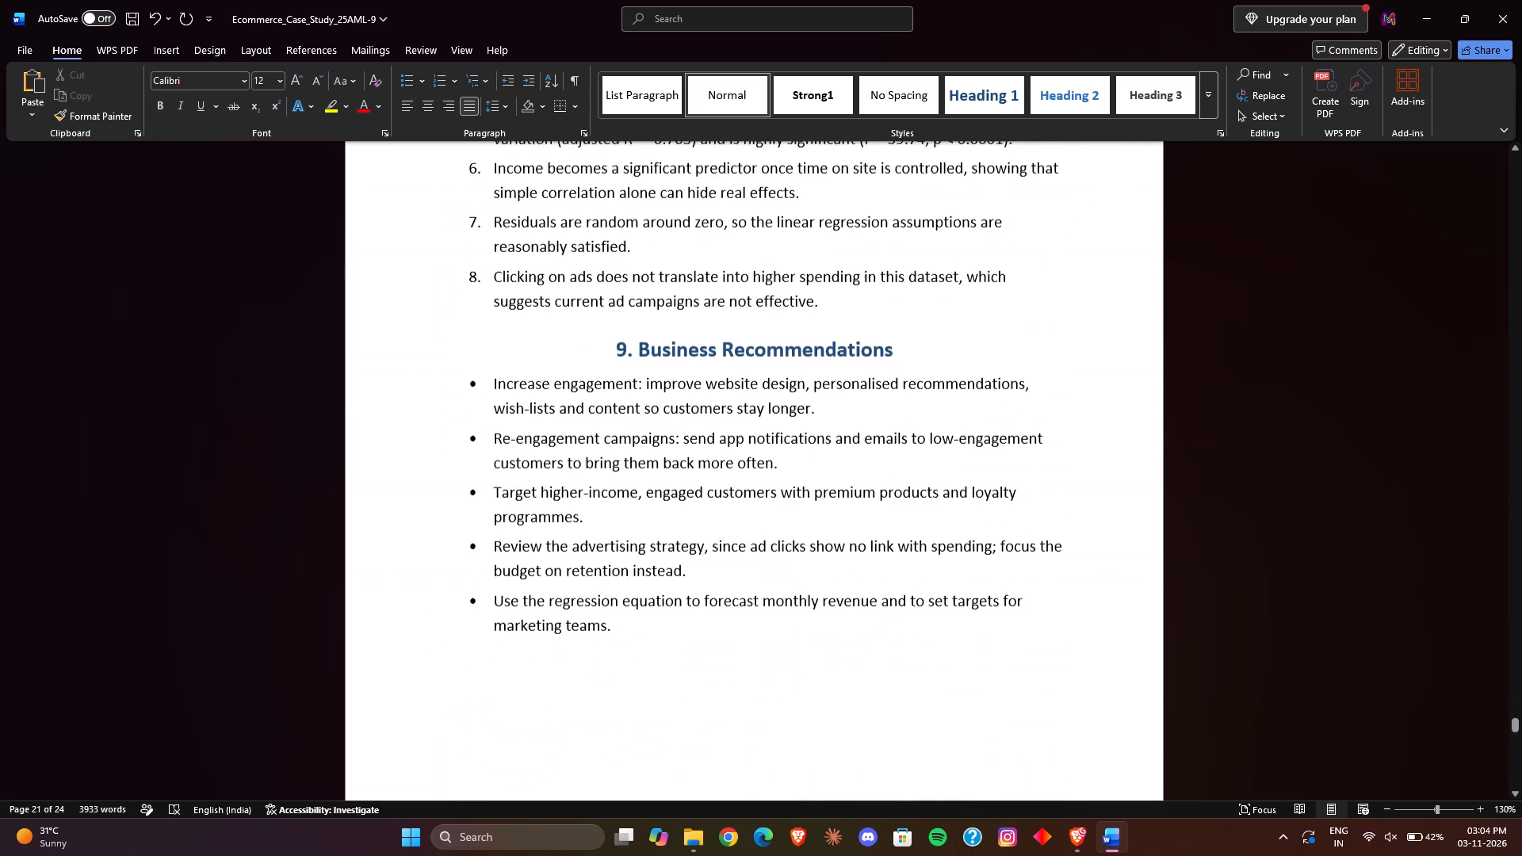
Review the report's last pages, covering 10.2 Future Scope, the 11. Contribution of Group Members table and the 12. References list.
{"action": "scroll", "coordinate": [846, 590], "scroll_direction": "down", "scroll_amount": 5}
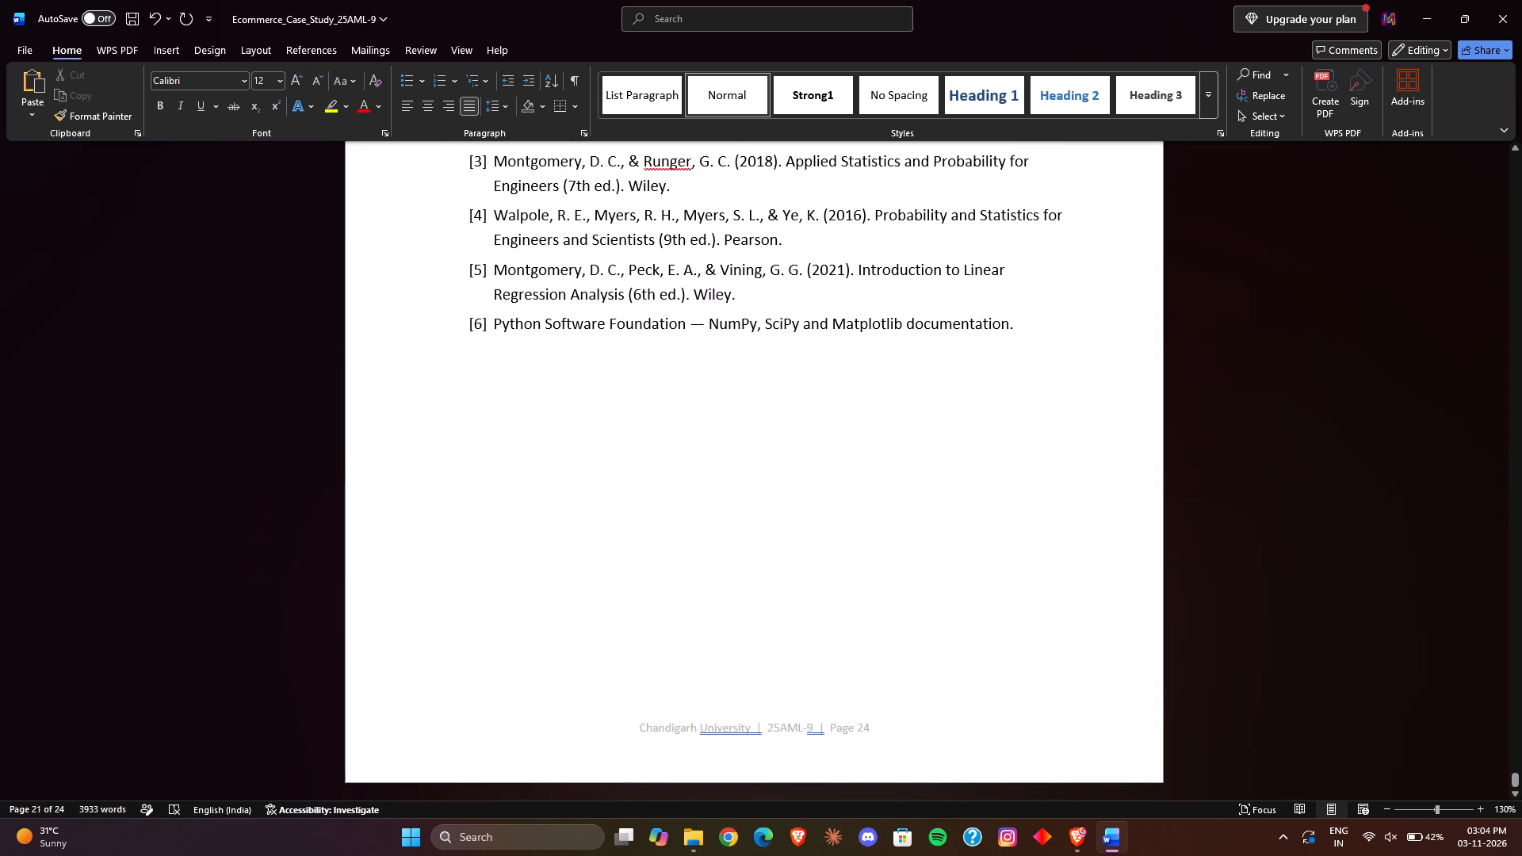
{"action": "scroll", "coordinate": [846, 590], "scroll_direction": "up", "scroll_amount": 5}
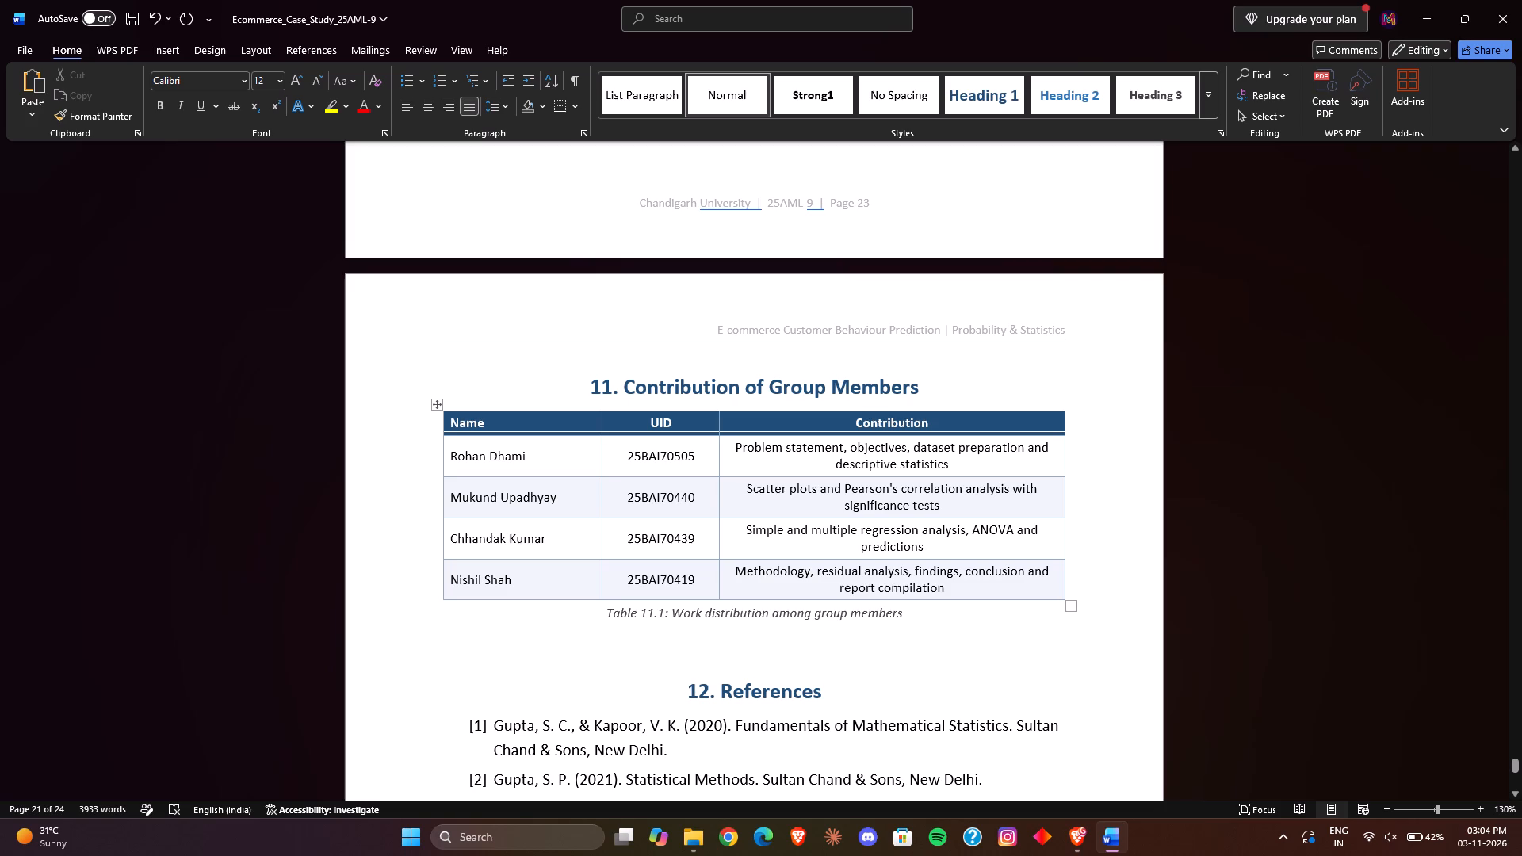
{"action": "left_click", "coordinate": [736, 533]}
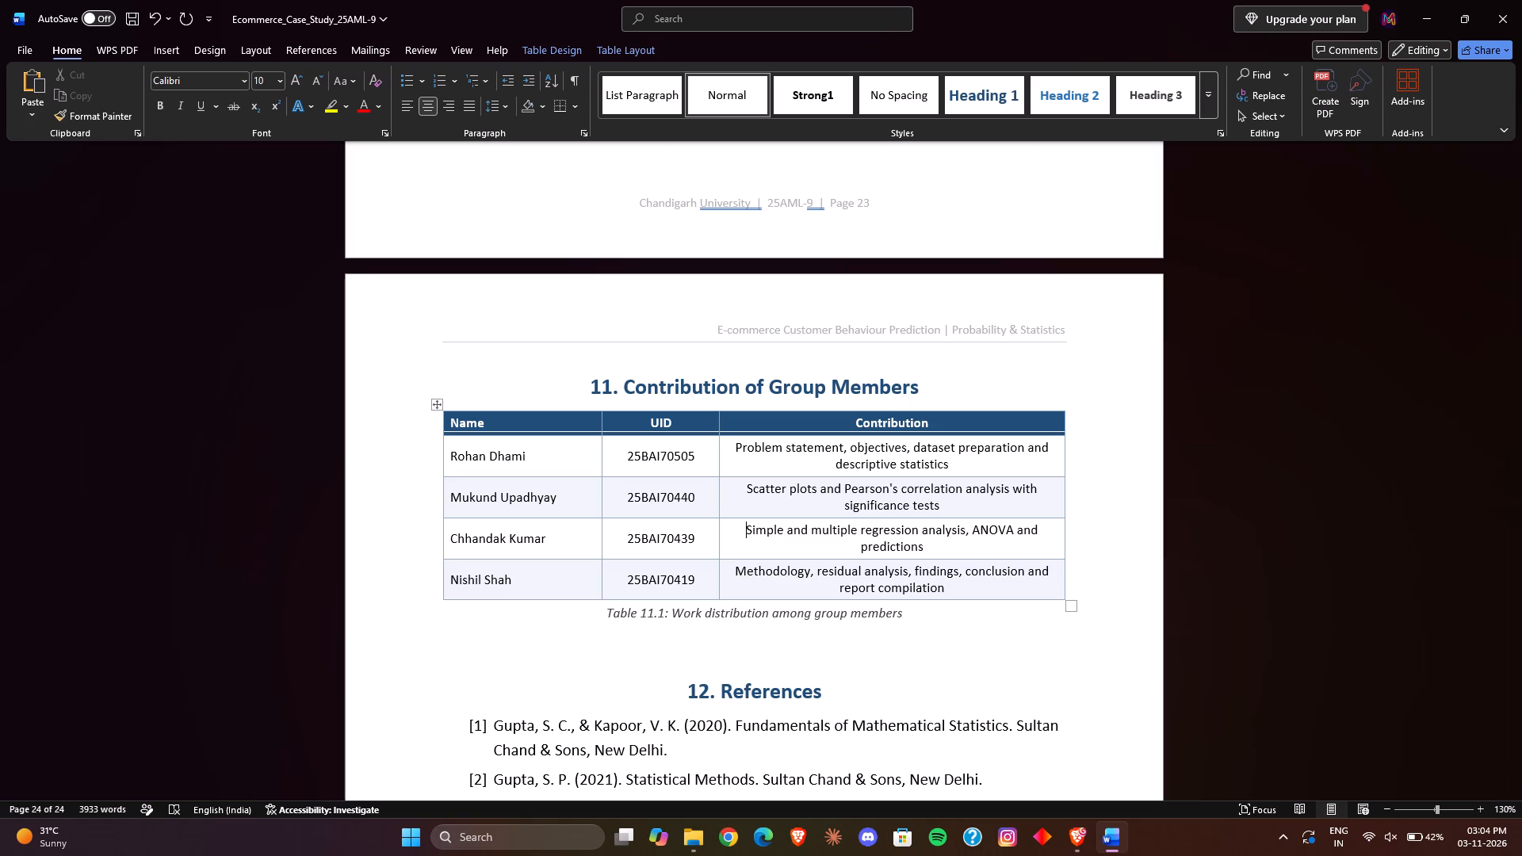
{"action": "scroll", "coordinate": [736, 533], "scroll_direction": "down", "scroll_amount": 1}
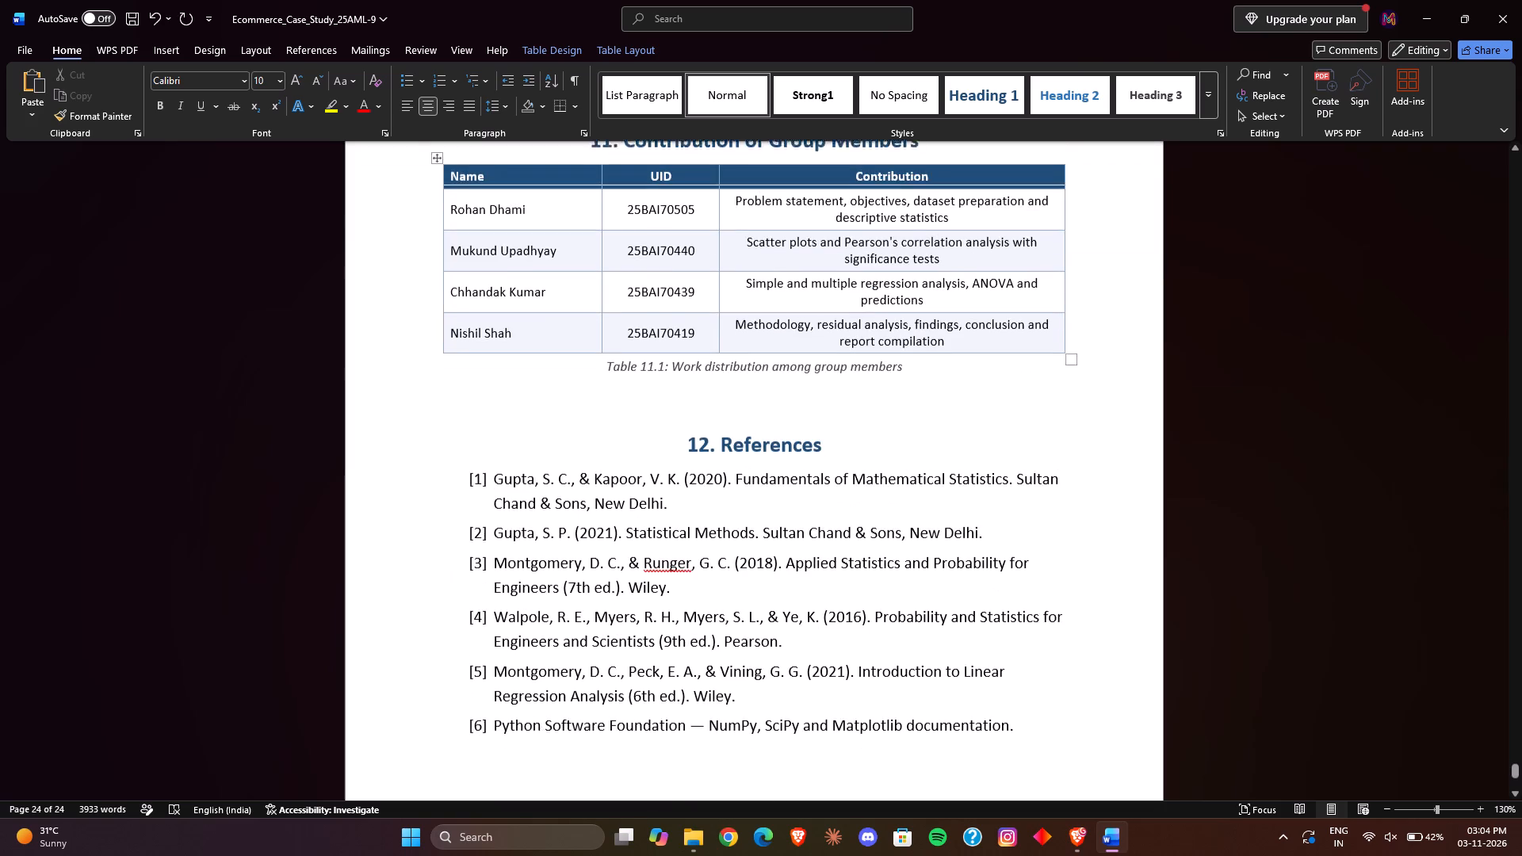
{"action": "scroll", "coordinate": [736, 533], "scroll_direction": "down", "scroll_amount": 1}
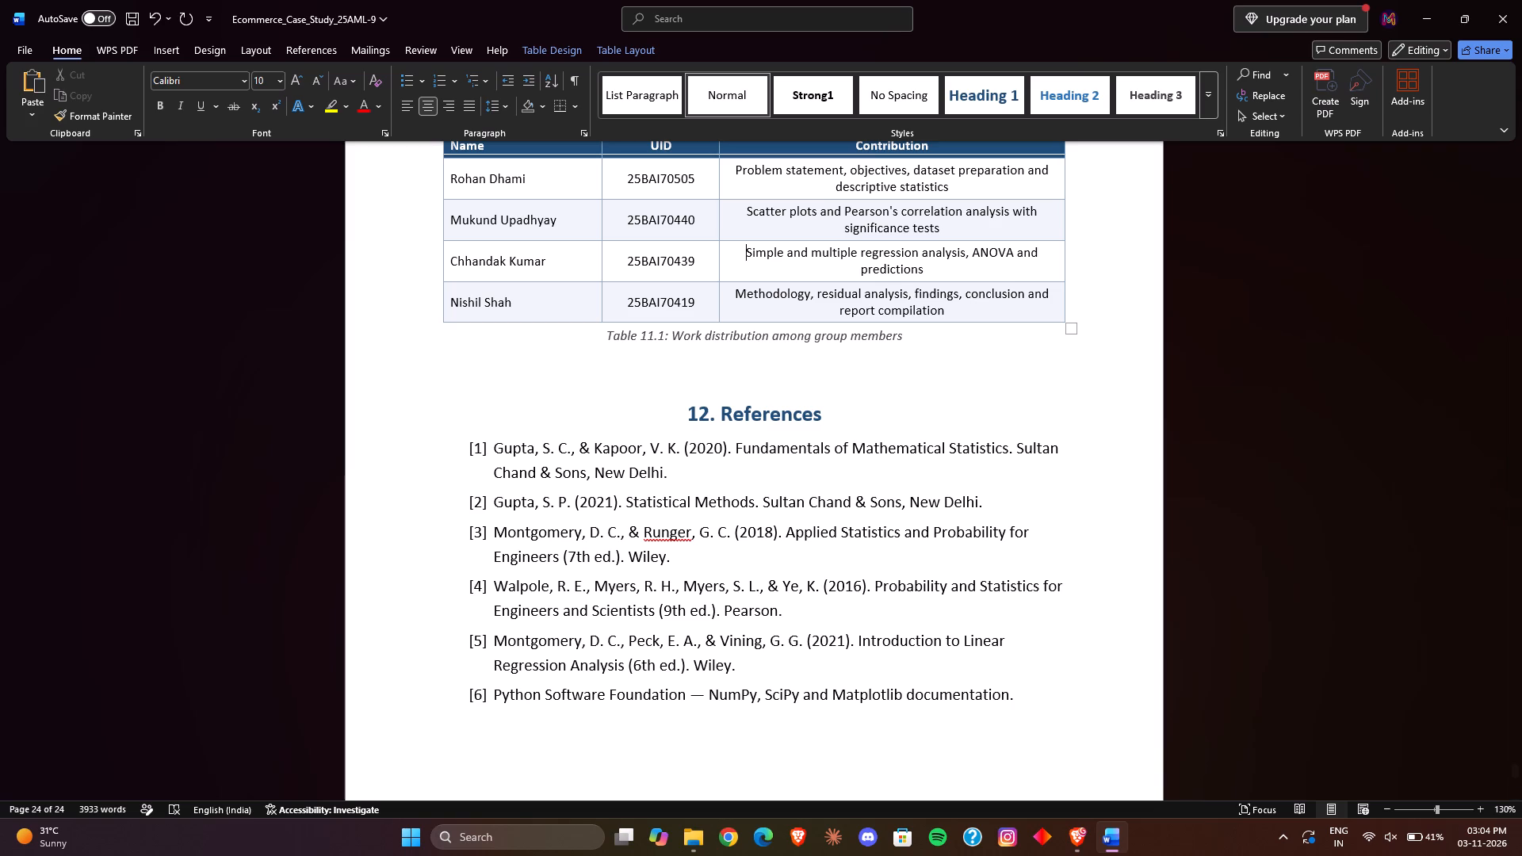
{"action": "scroll", "coordinate": [575, 453], "scroll_direction": "up", "scroll_amount": 1}
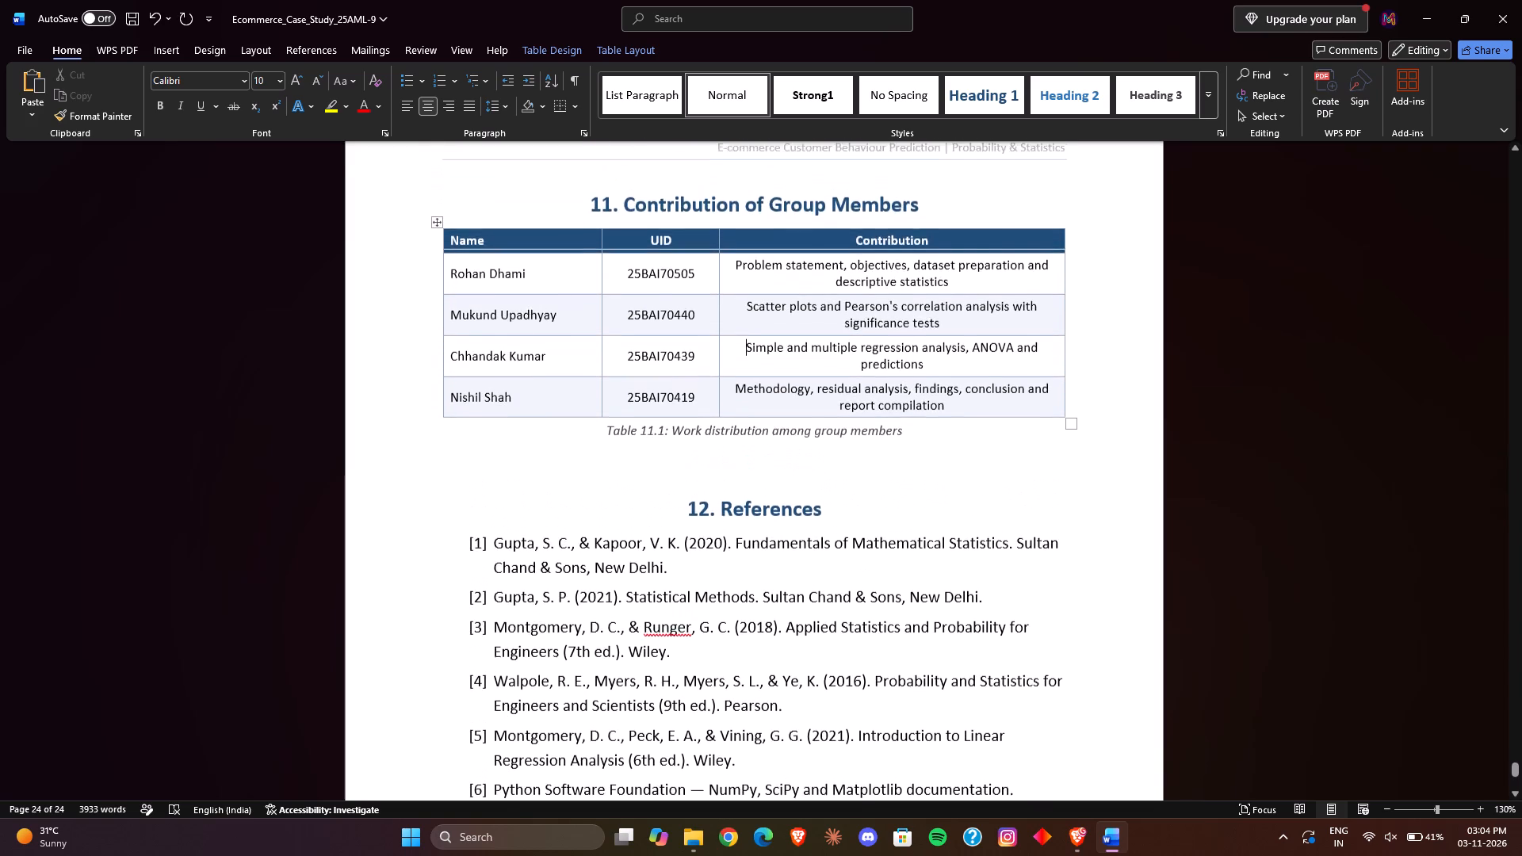
{"action": "scroll", "coordinate": [575, 453], "scroll_direction": "up", "scroll_amount": 3}
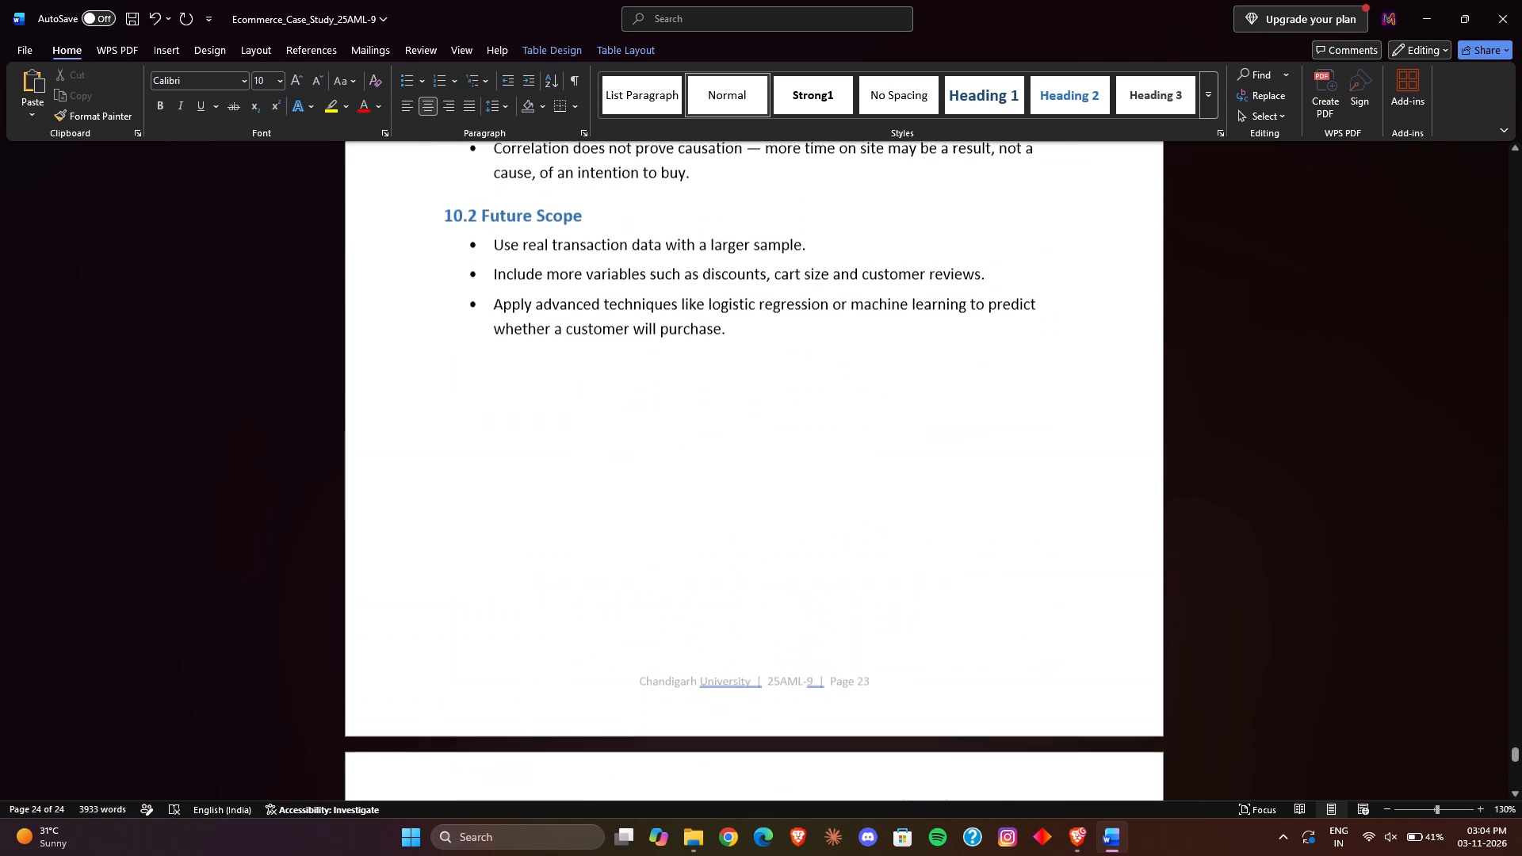
Save the case study report.
{"action": "key", "text": "ctrl+s"}
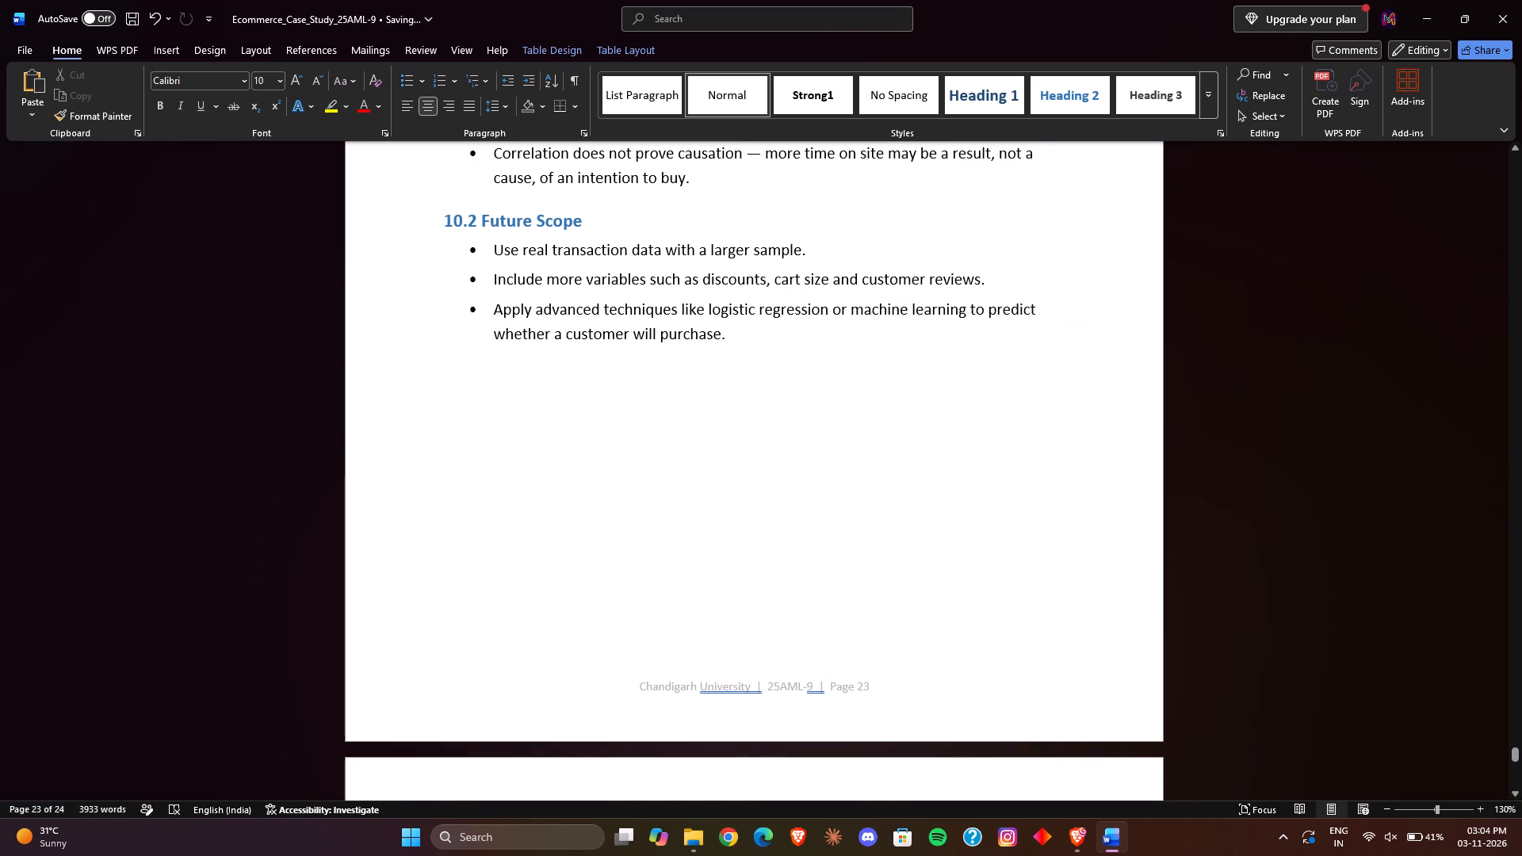
Review the 10. Conclusion section, including 10.1 Limitations and 10.2 Future Scope, and check where its page begins.
{"action": "scroll", "coordinate": [575, 453], "scroll_direction": "up", "scroll_amount": 1}
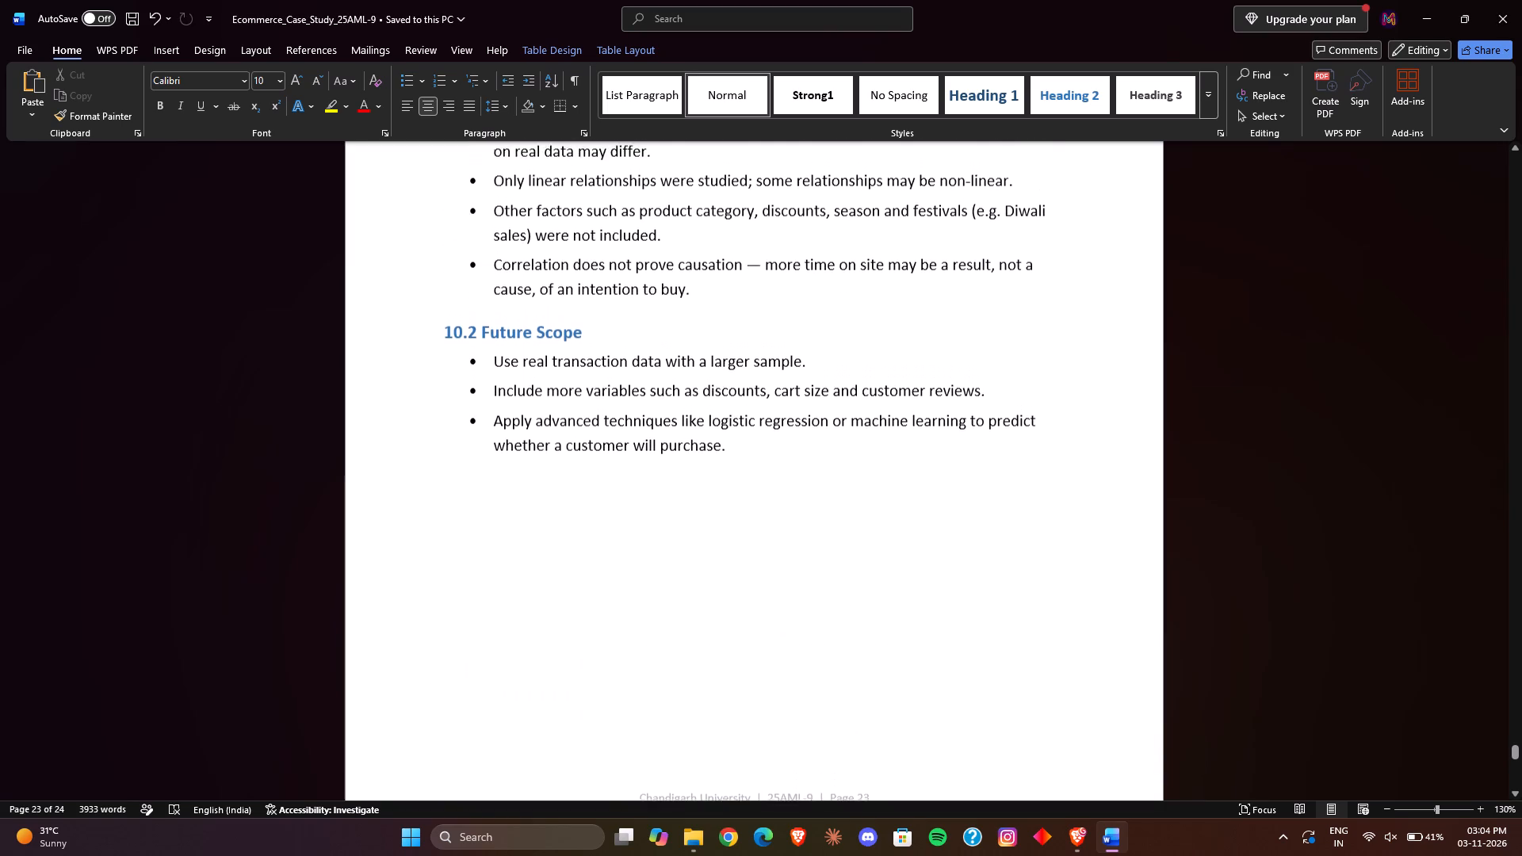
{"action": "scroll", "coordinate": [575, 453], "scroll_direction": "up", "scroll_amount": 4}
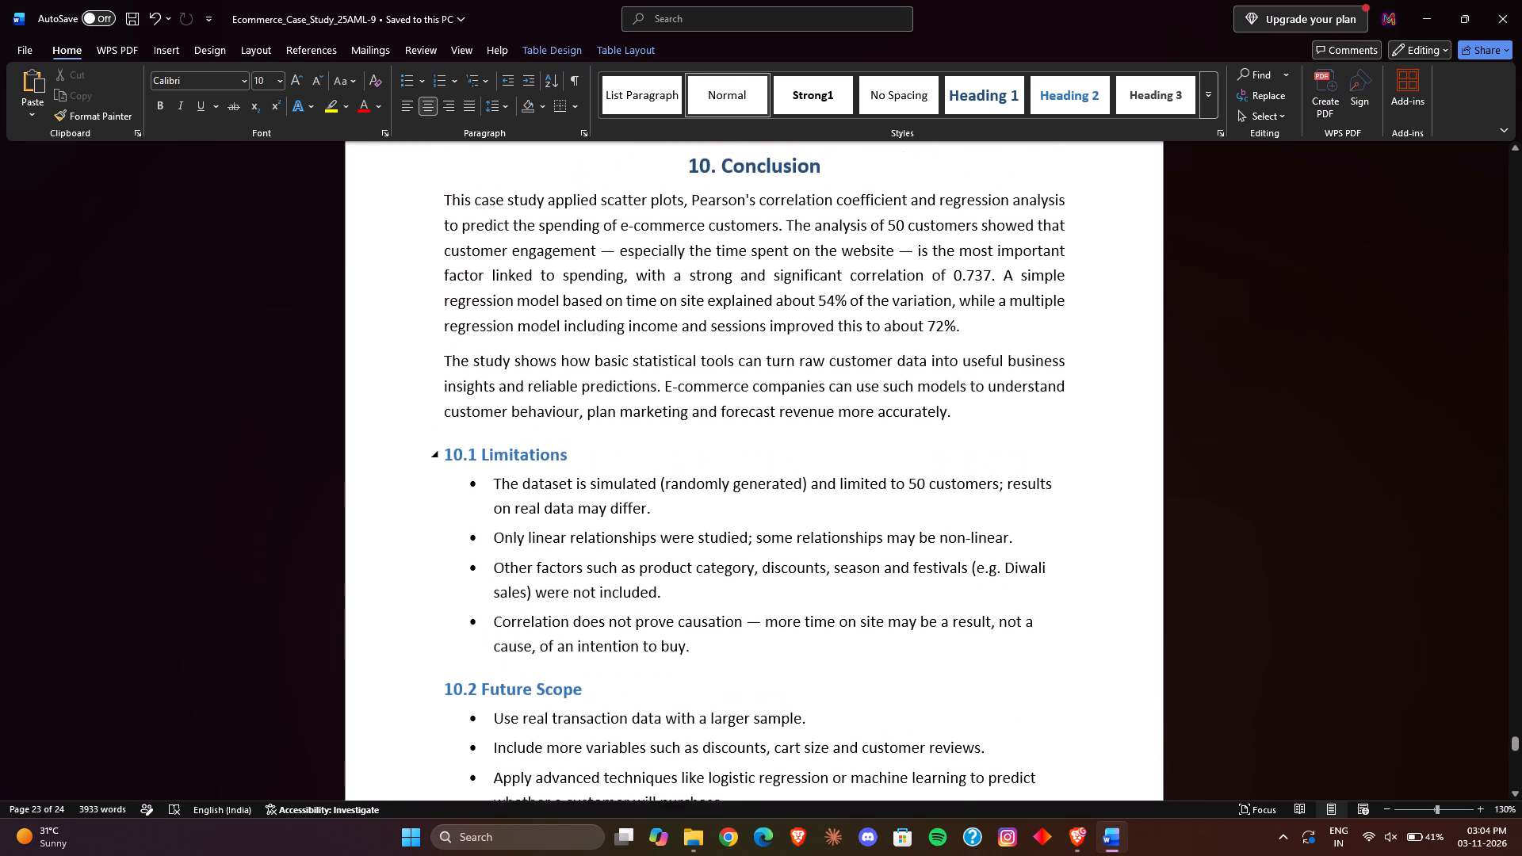
{"action": "scroll", "coordinate": [575, 453], "scroll_direction": "up", "scroll_amount": 2}
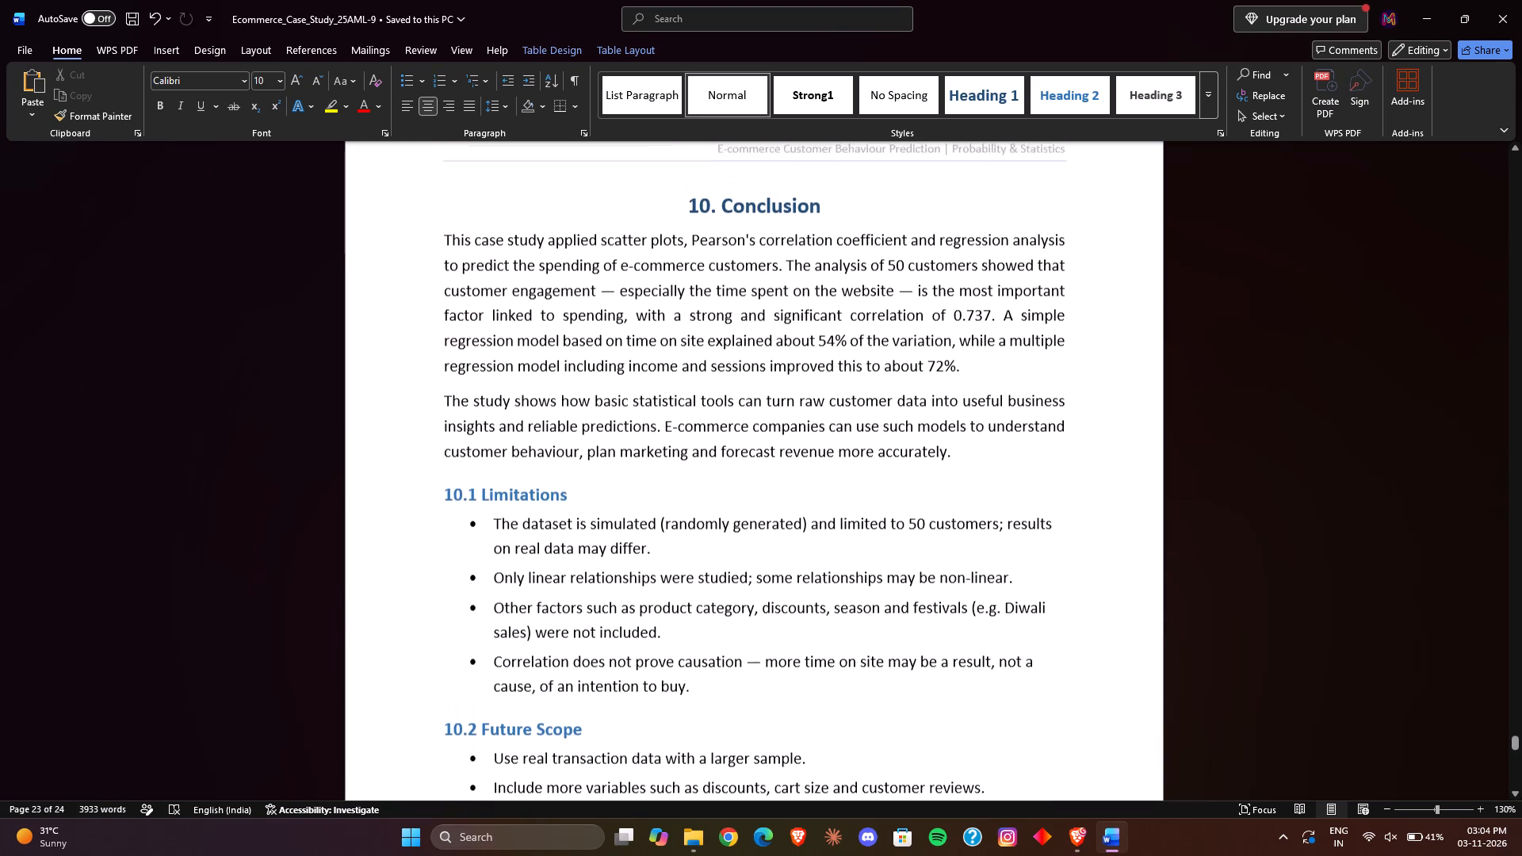
{"action": "scroll", "coordinate": [575, 453], "scroll_direction": "up", "scroll_amount": 2}
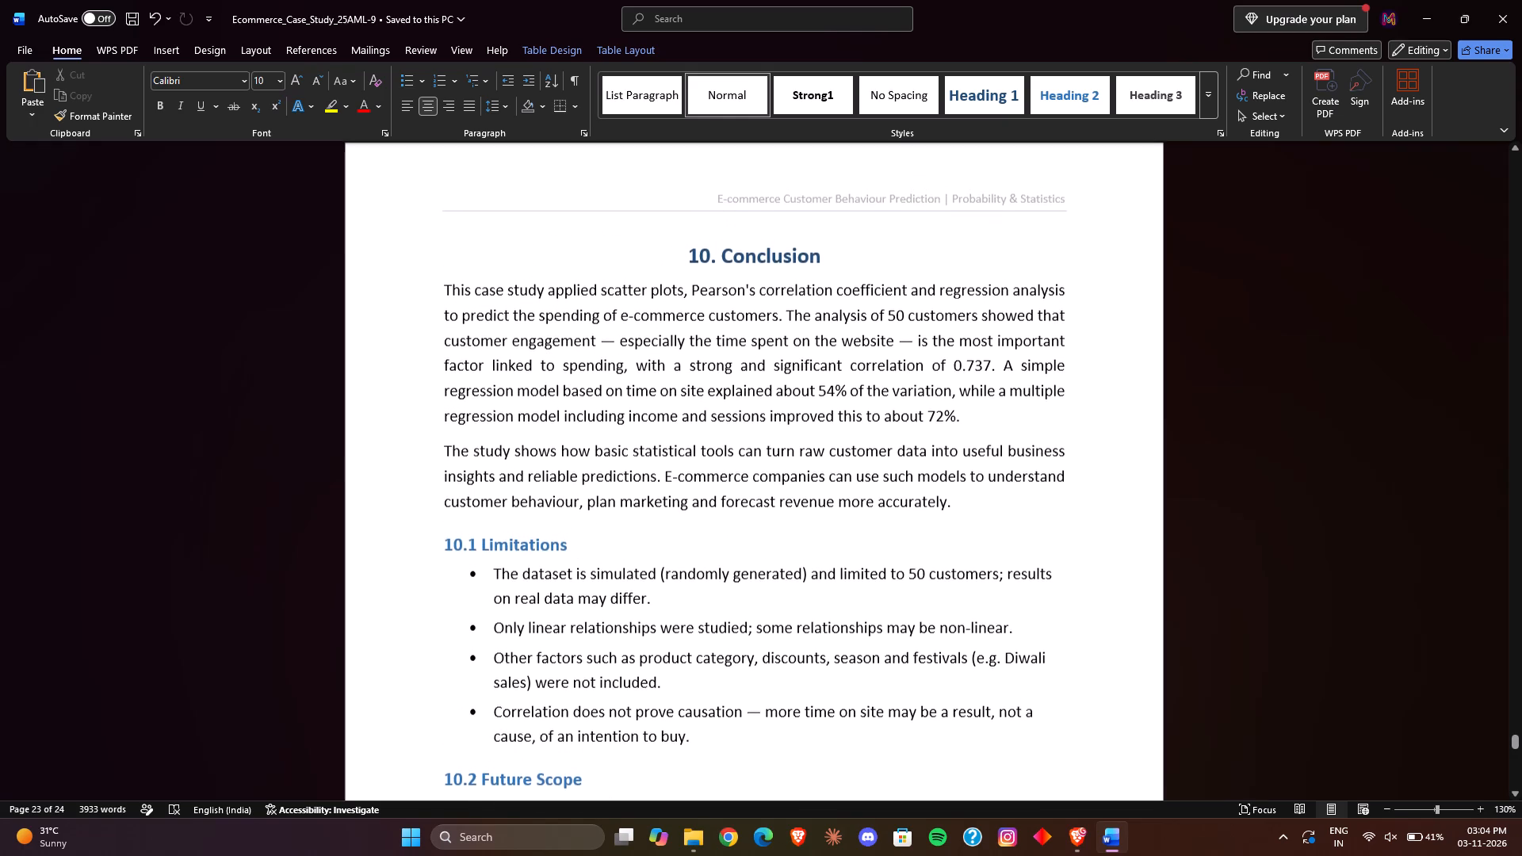
{"action": "scroll", "coordinate": [575, 453], "scroll_direction": "up", "scroll_amount": 1}
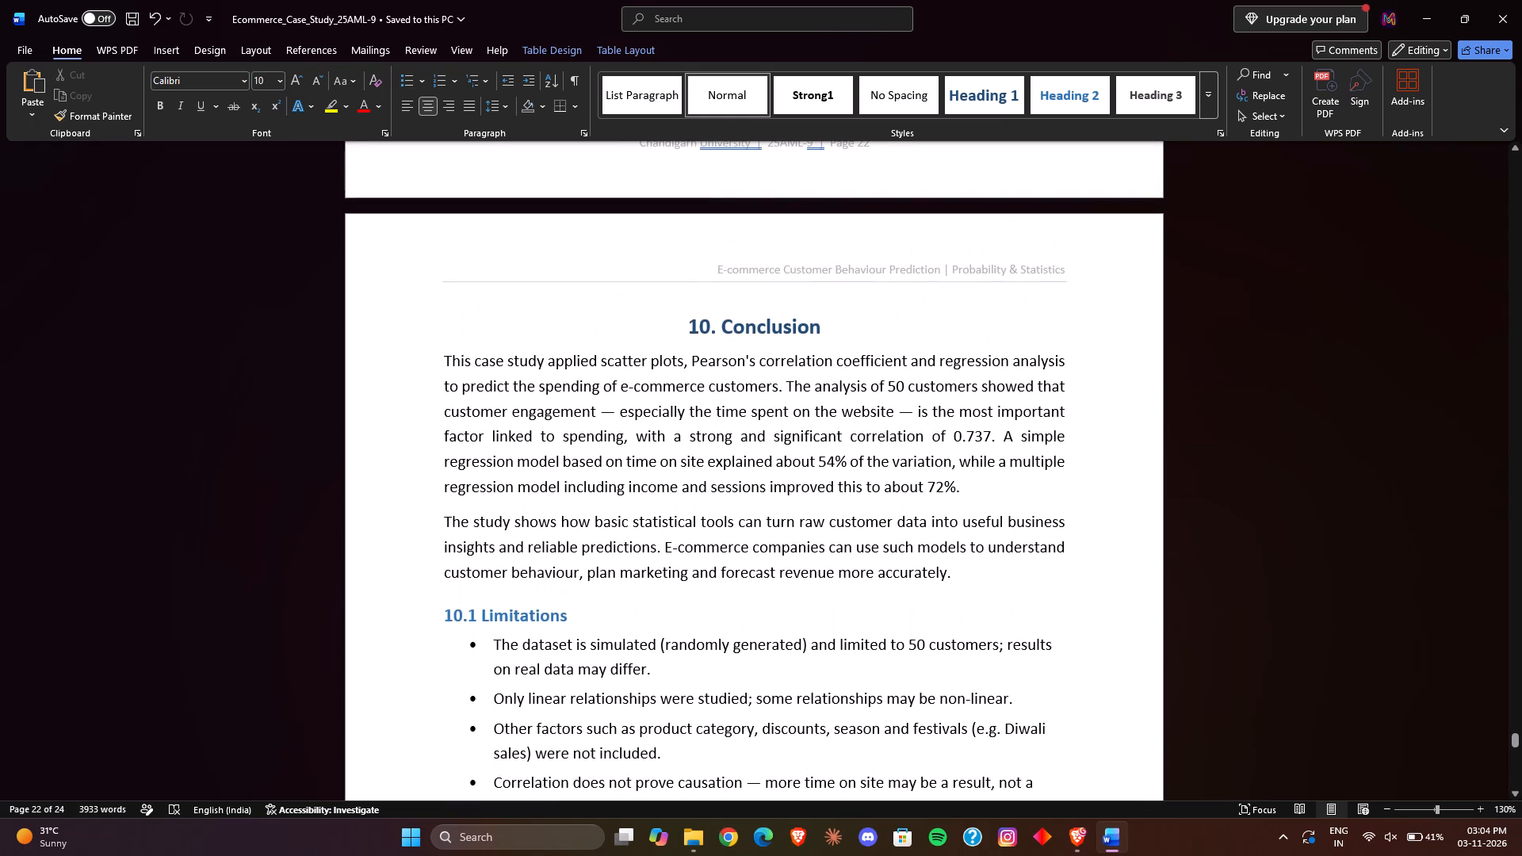
{"action": "scroll", "coordinate": [575, 453], "scroll_direction": "up", "scroll_amount": 2}
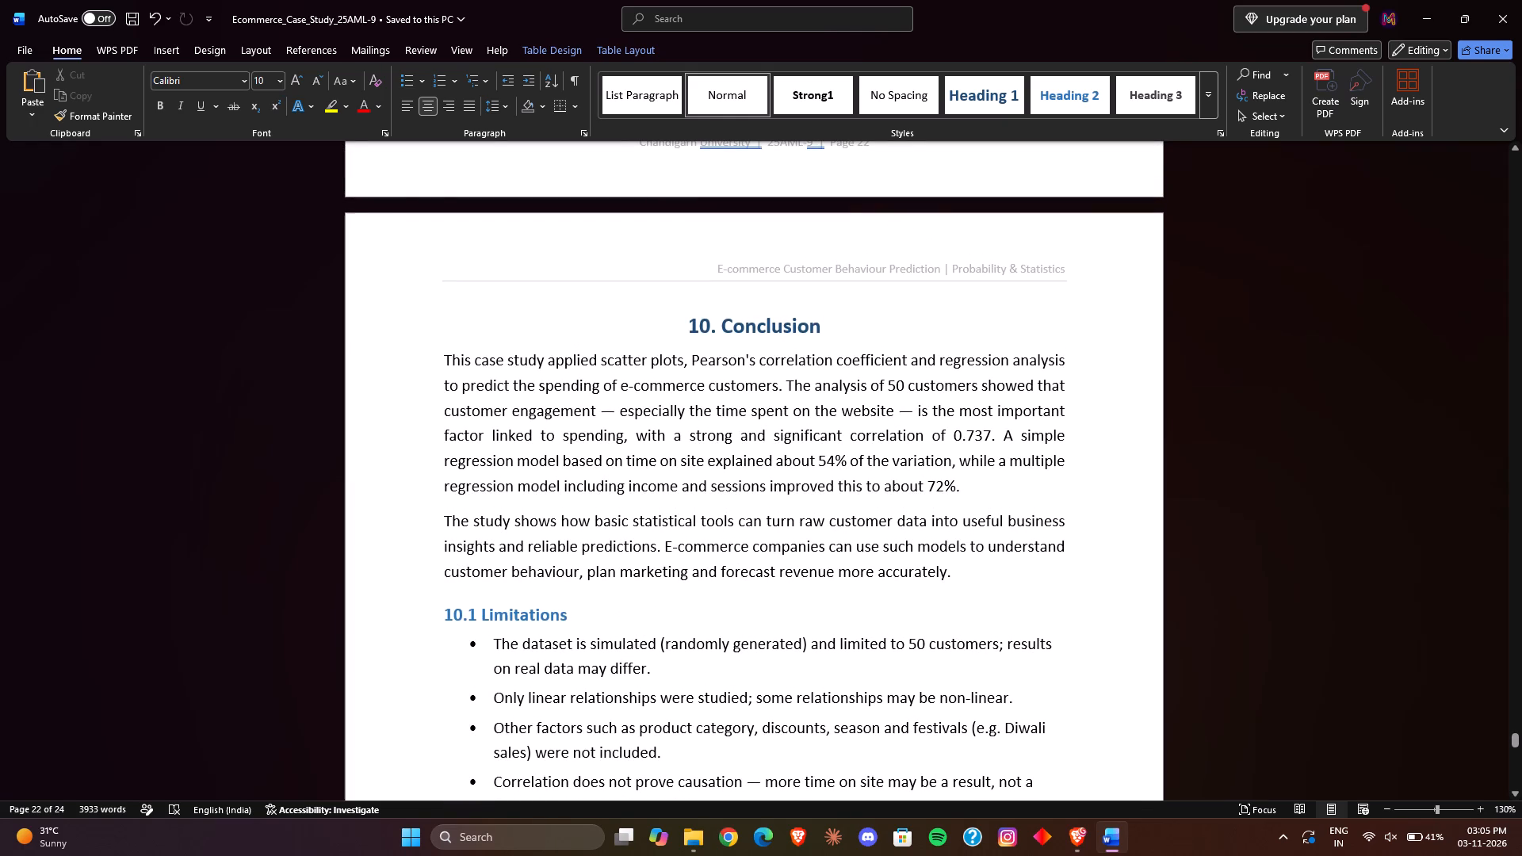
{"action": "scroll", "coordinate": [575, 453], "scroll_direction": "up", "scroll_amount": 2}
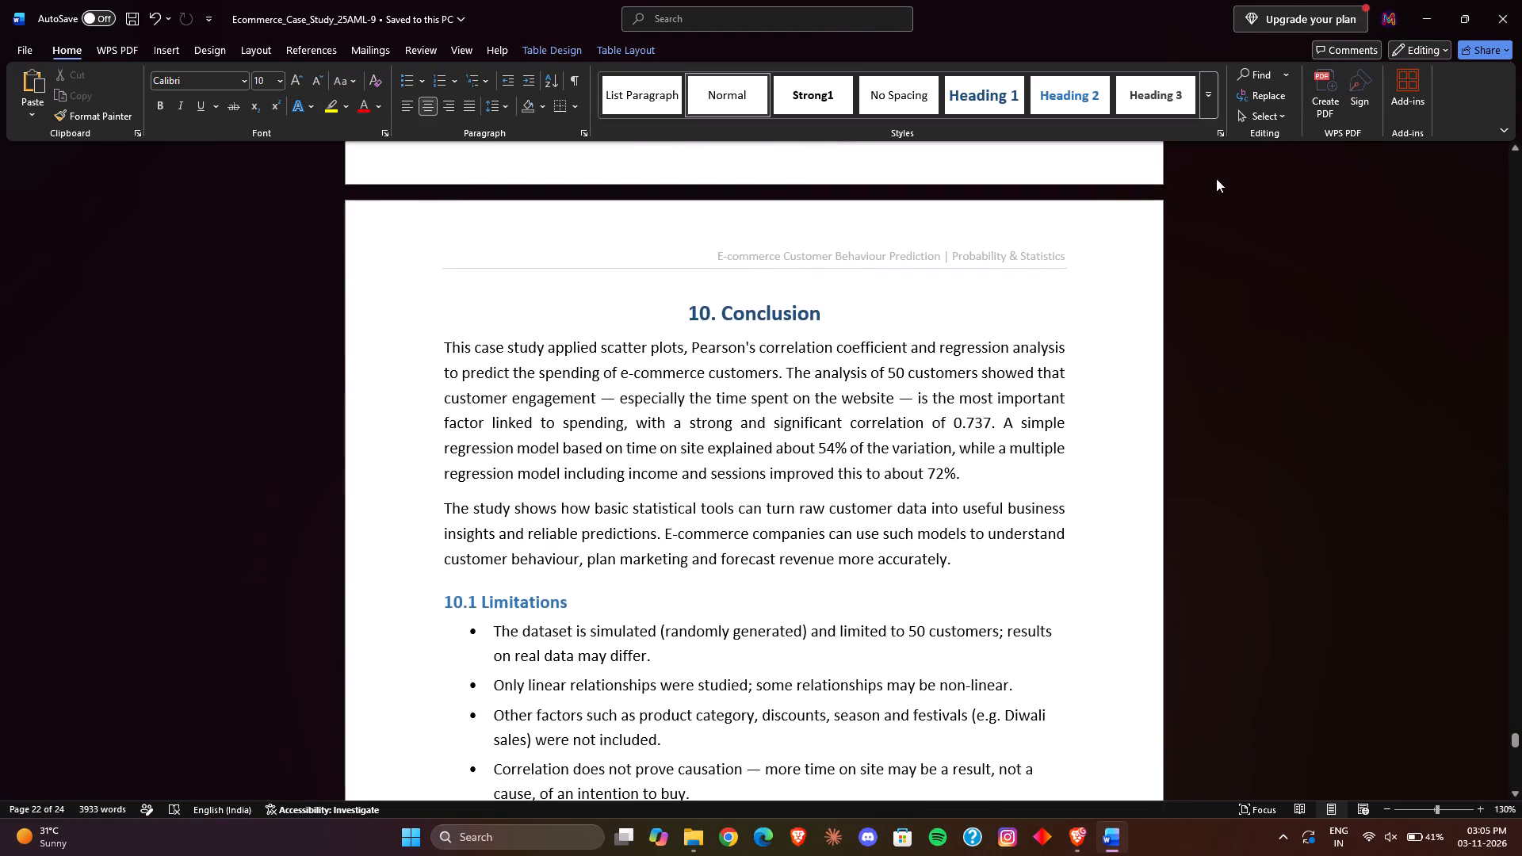
Save the reviewed report again before exporting it.
{"action": "key", "text": "ctrl+s"}
{"action": "key", "text": "ctrl+s"}
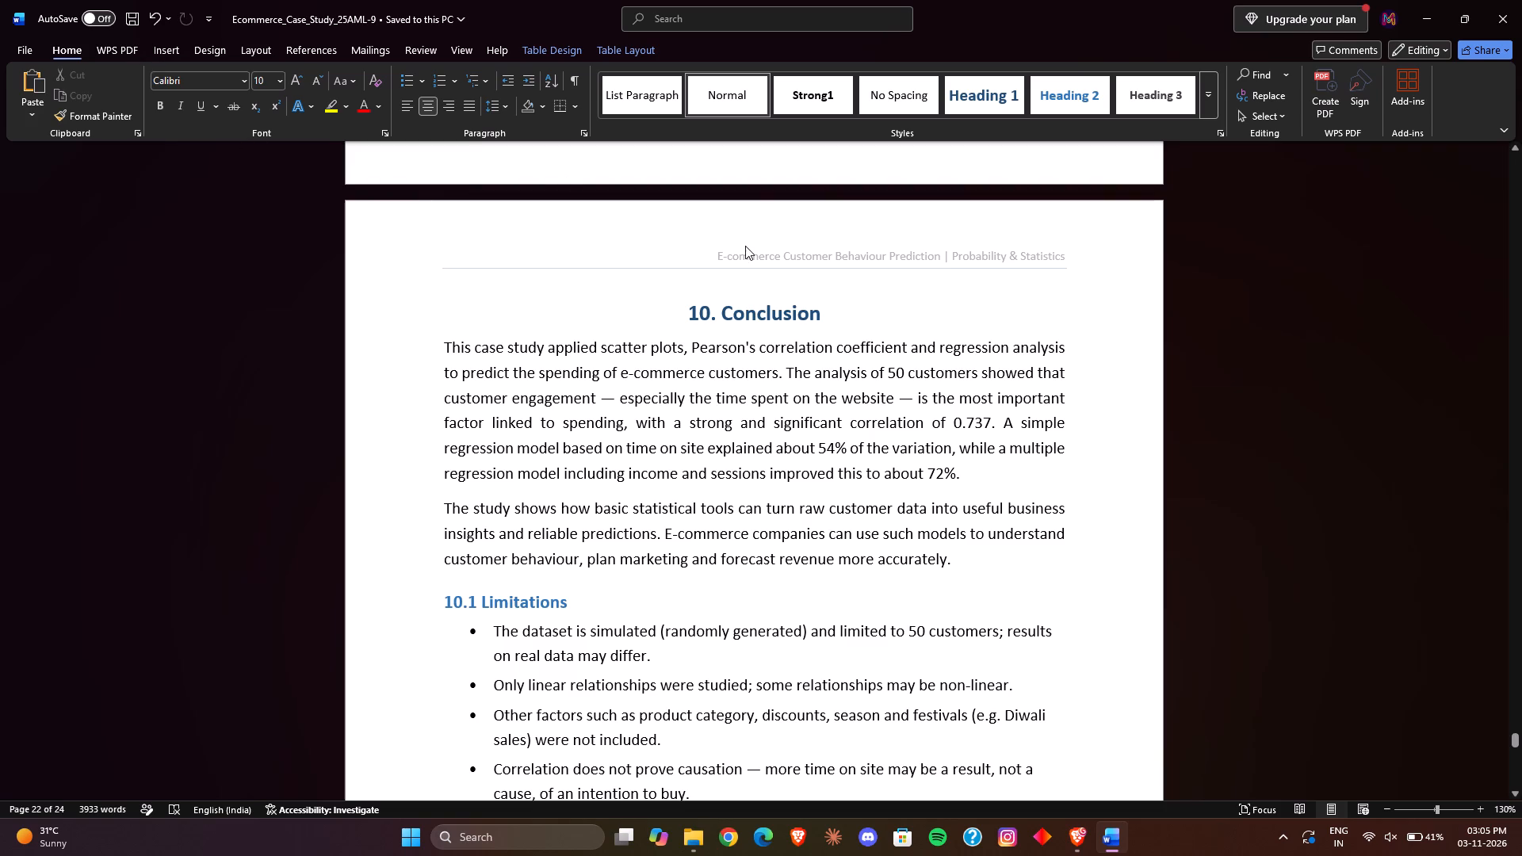
Create a PDF from the report with the WPS PDF add-in.
{"action": "left_click", "coordinate": [1318, 108]}
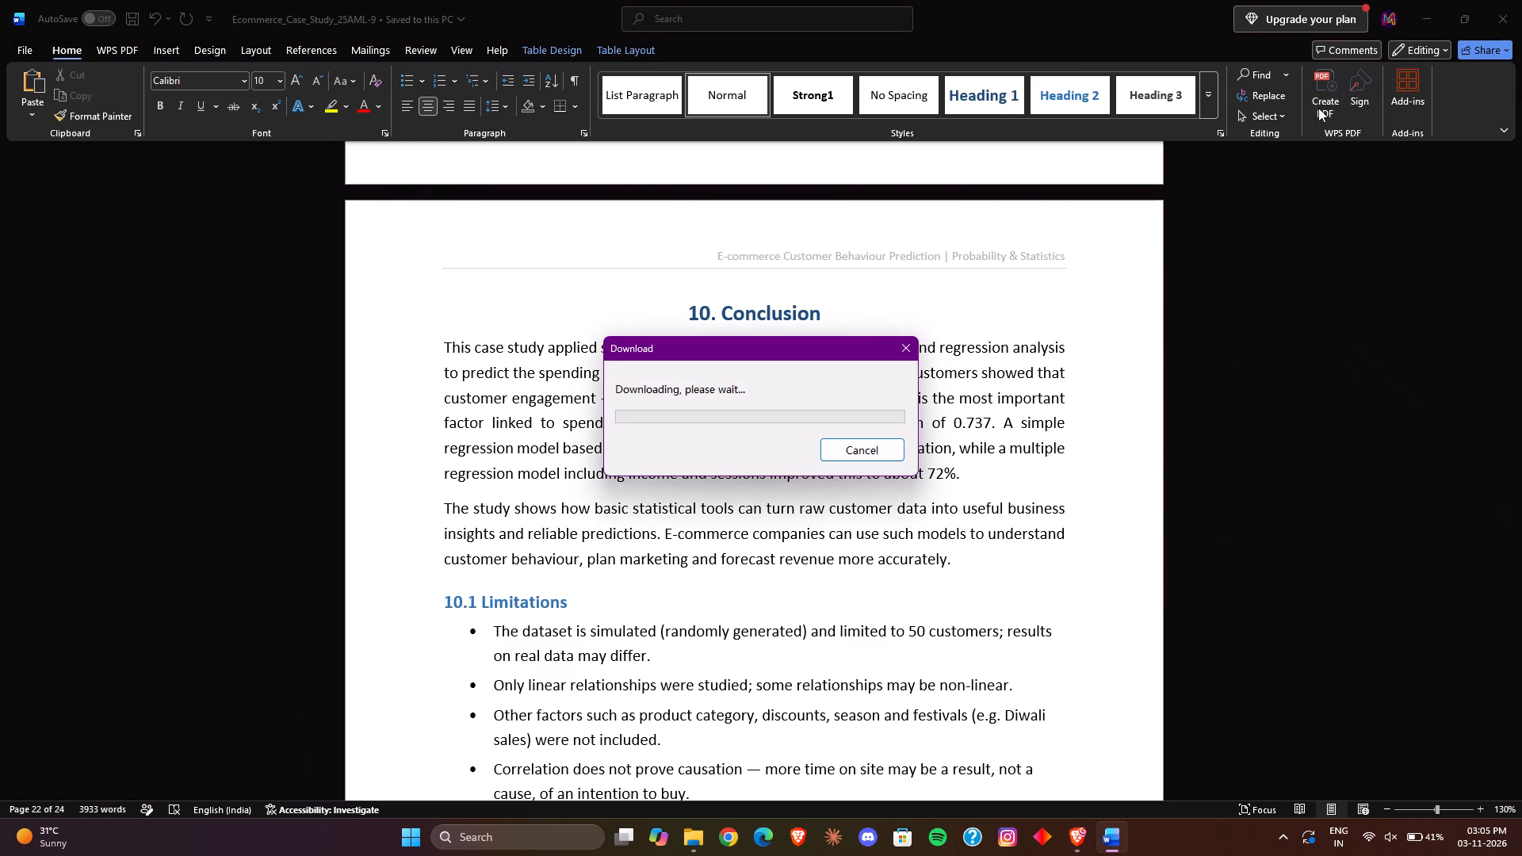
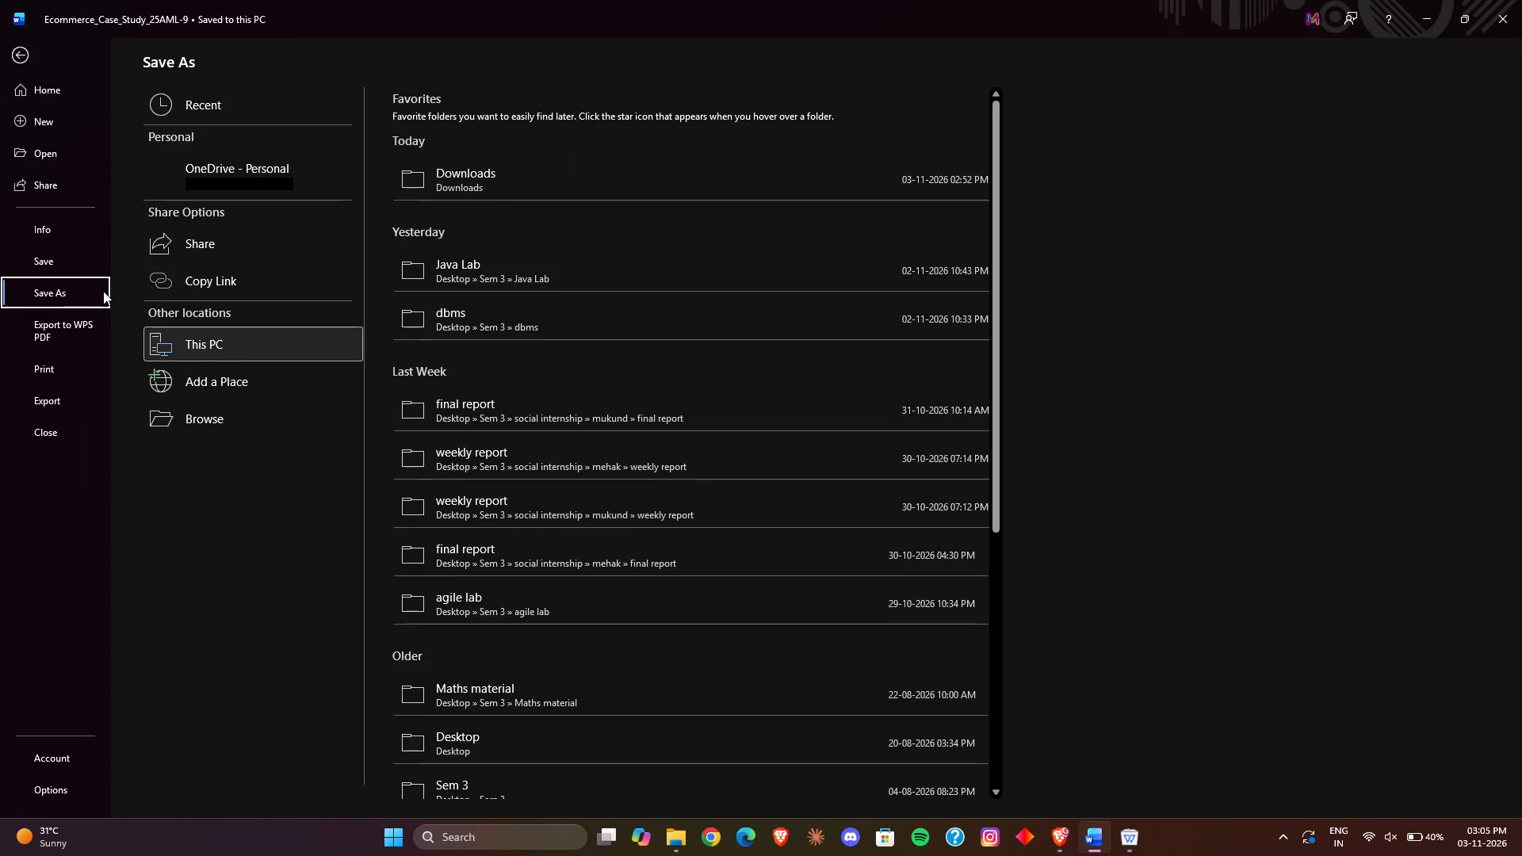
Save the report as a PDF named Ecommerce_Case_Study_25AML-9 in the Downloads folder, opening the file after publishing.
{"action": "left_click", "coordinate": [285, 426]}
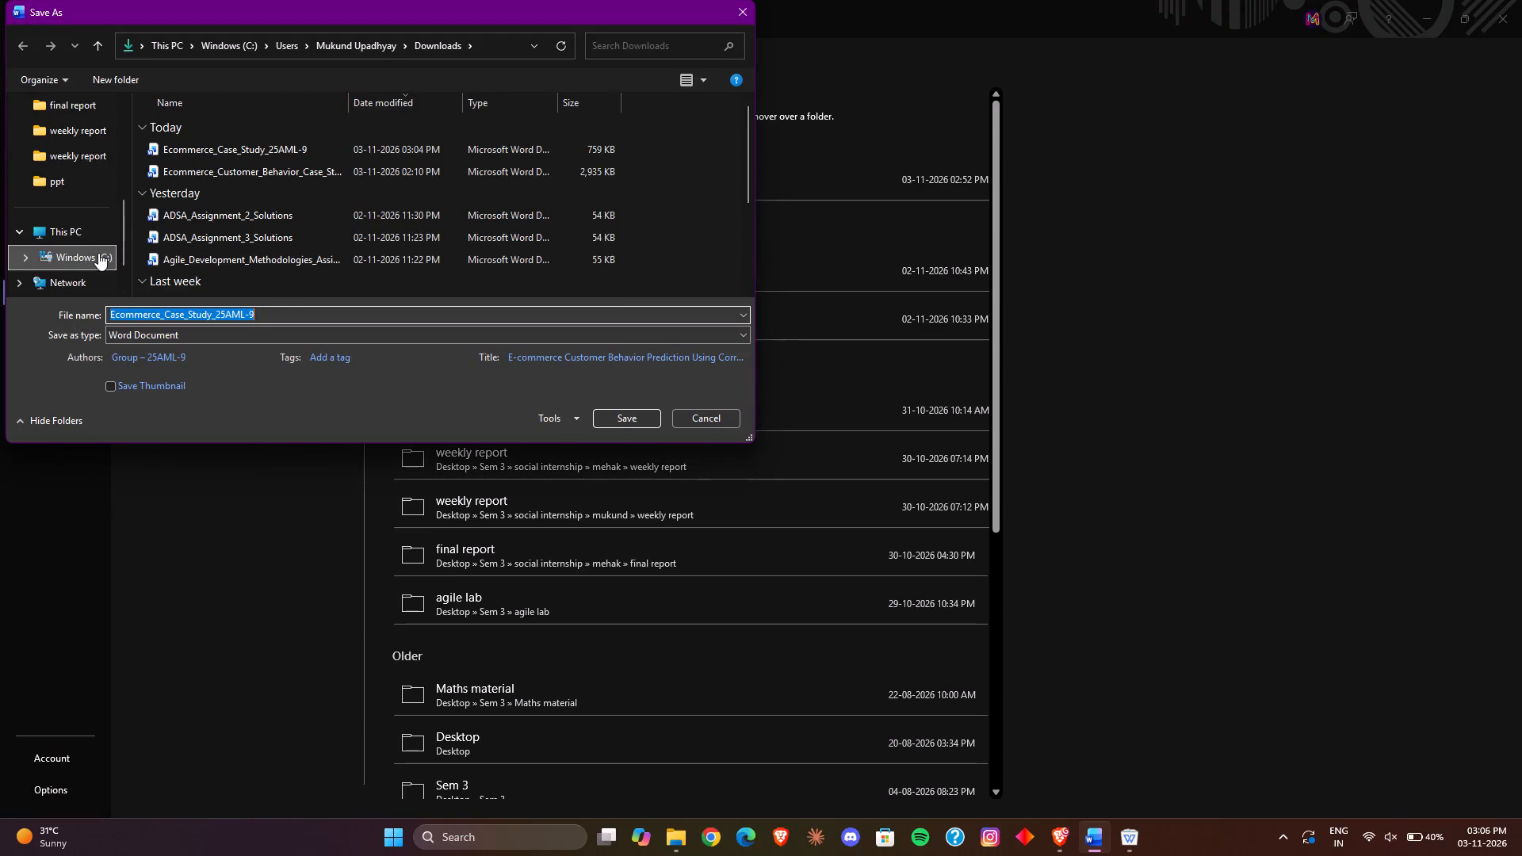
{"action": "scroll", "coordinate": [98, 253], "scroll_direction": "up", "scroll_amount": 1}
{"action": "left_click", "coordinate": [67, 117]}
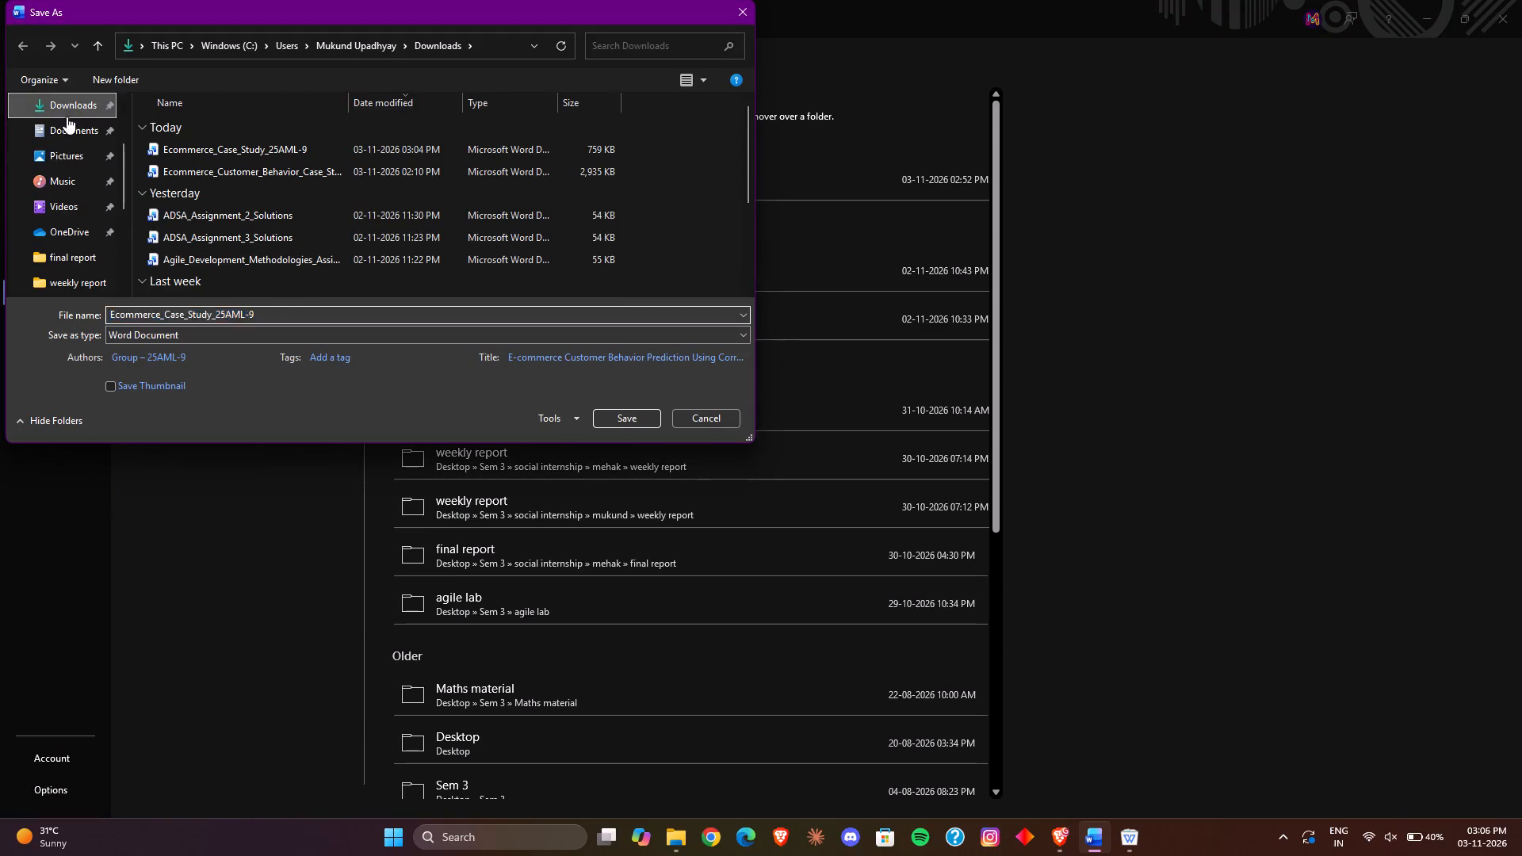
{"action": "left_click", "coordinate": [221, 334]}
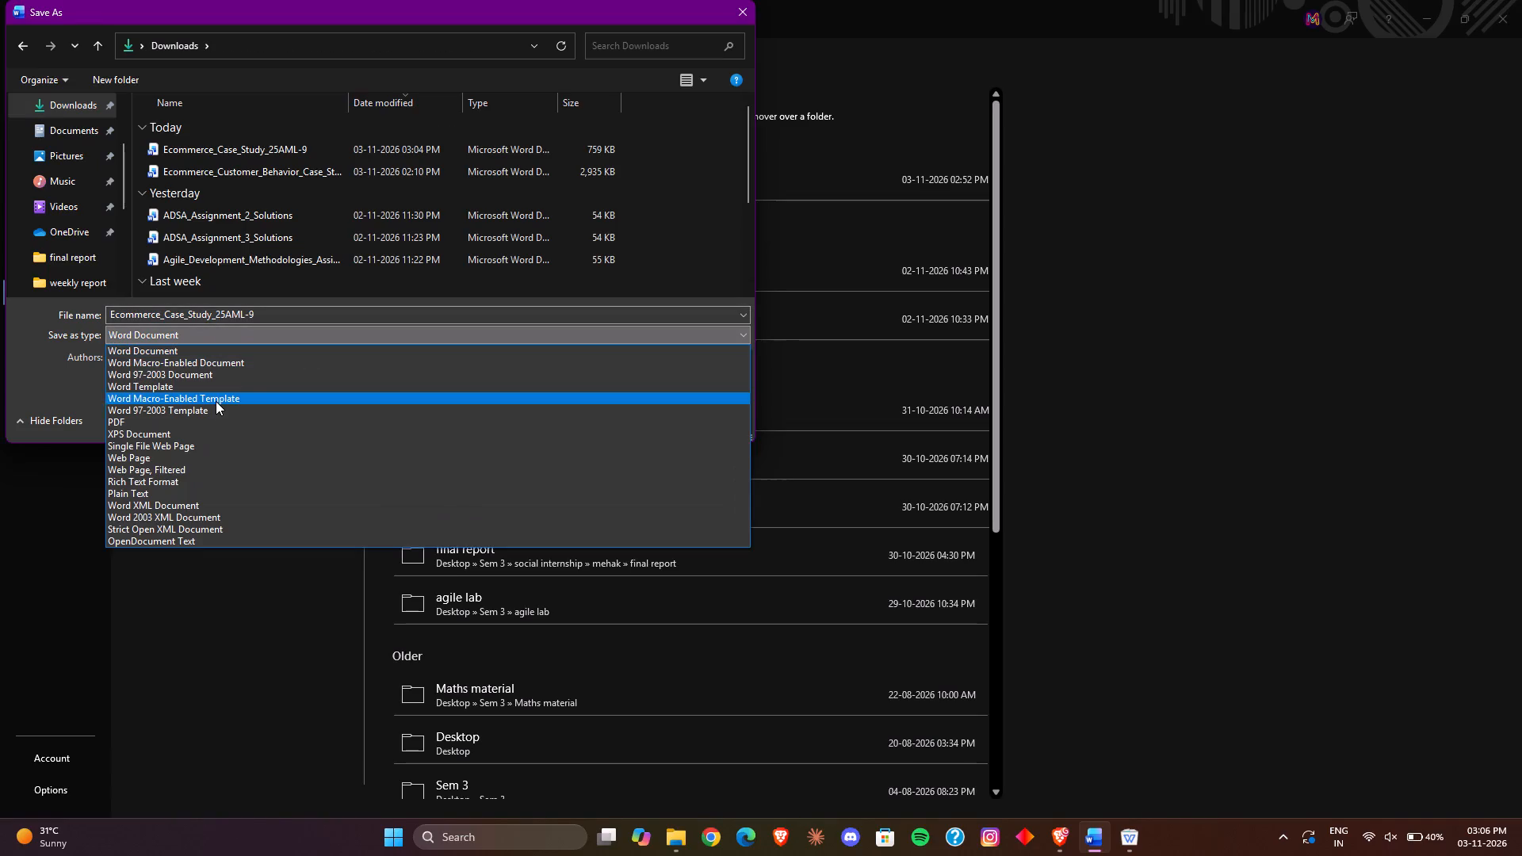
{"action": "left_click", "coordinate": [216, 418]}
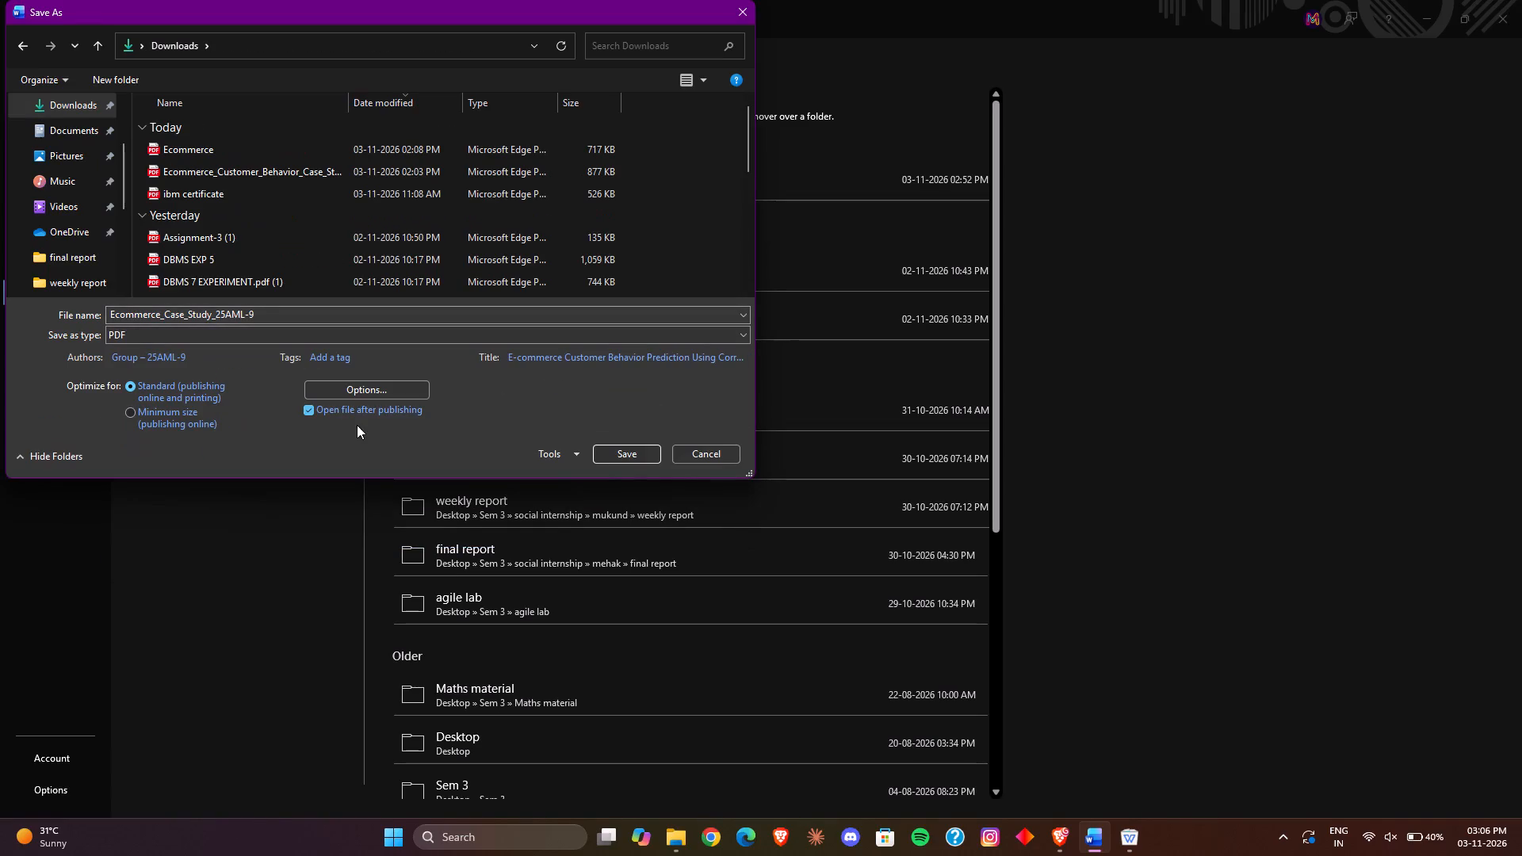
{"action": "left_click", "coordinate": [620, 453]}
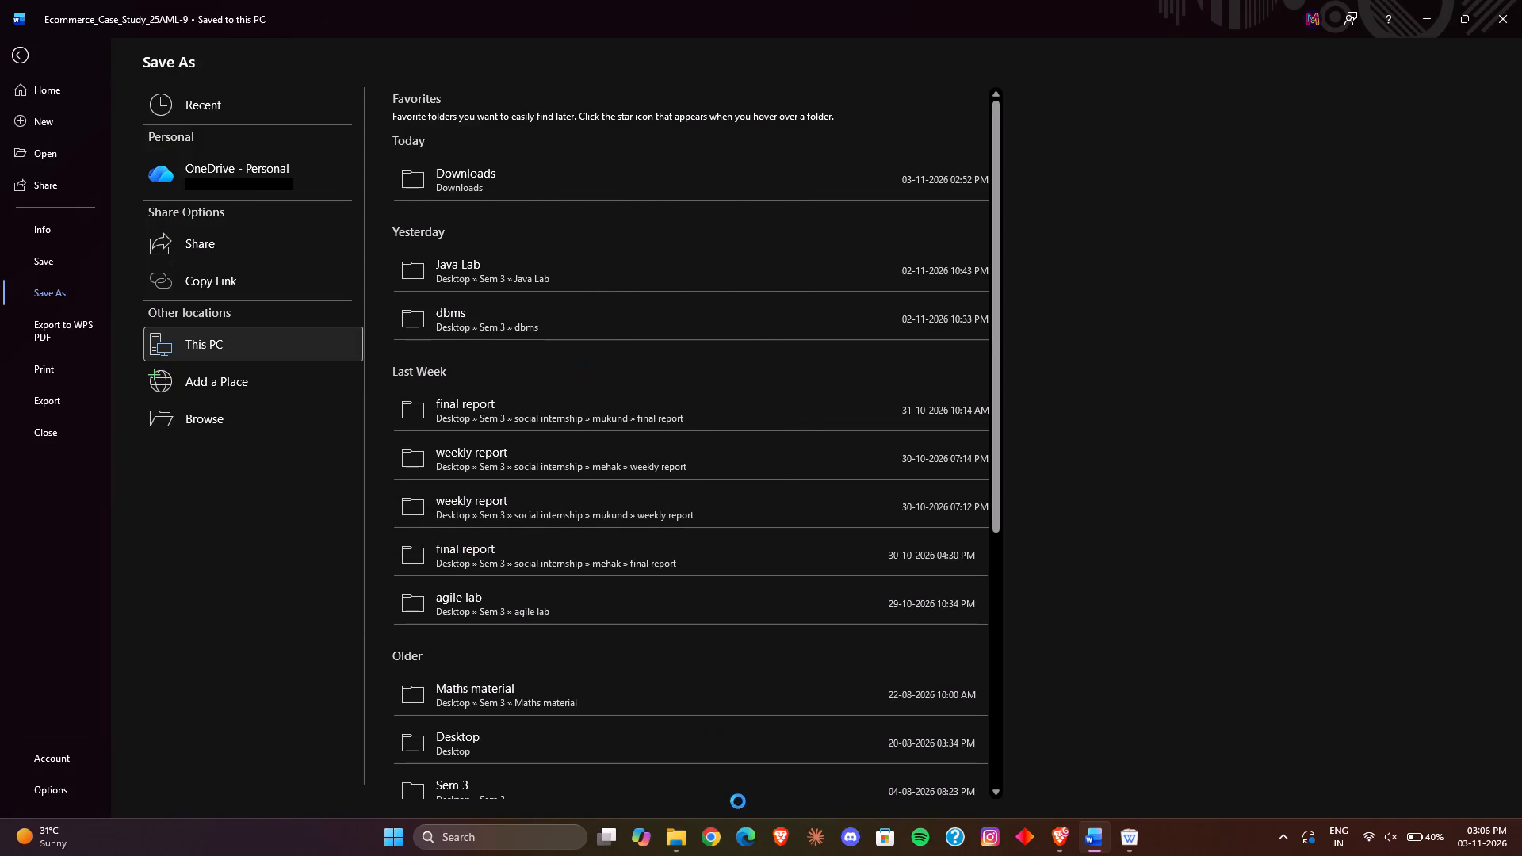
{"action": "left_click", "coordinate": [683, 835]}
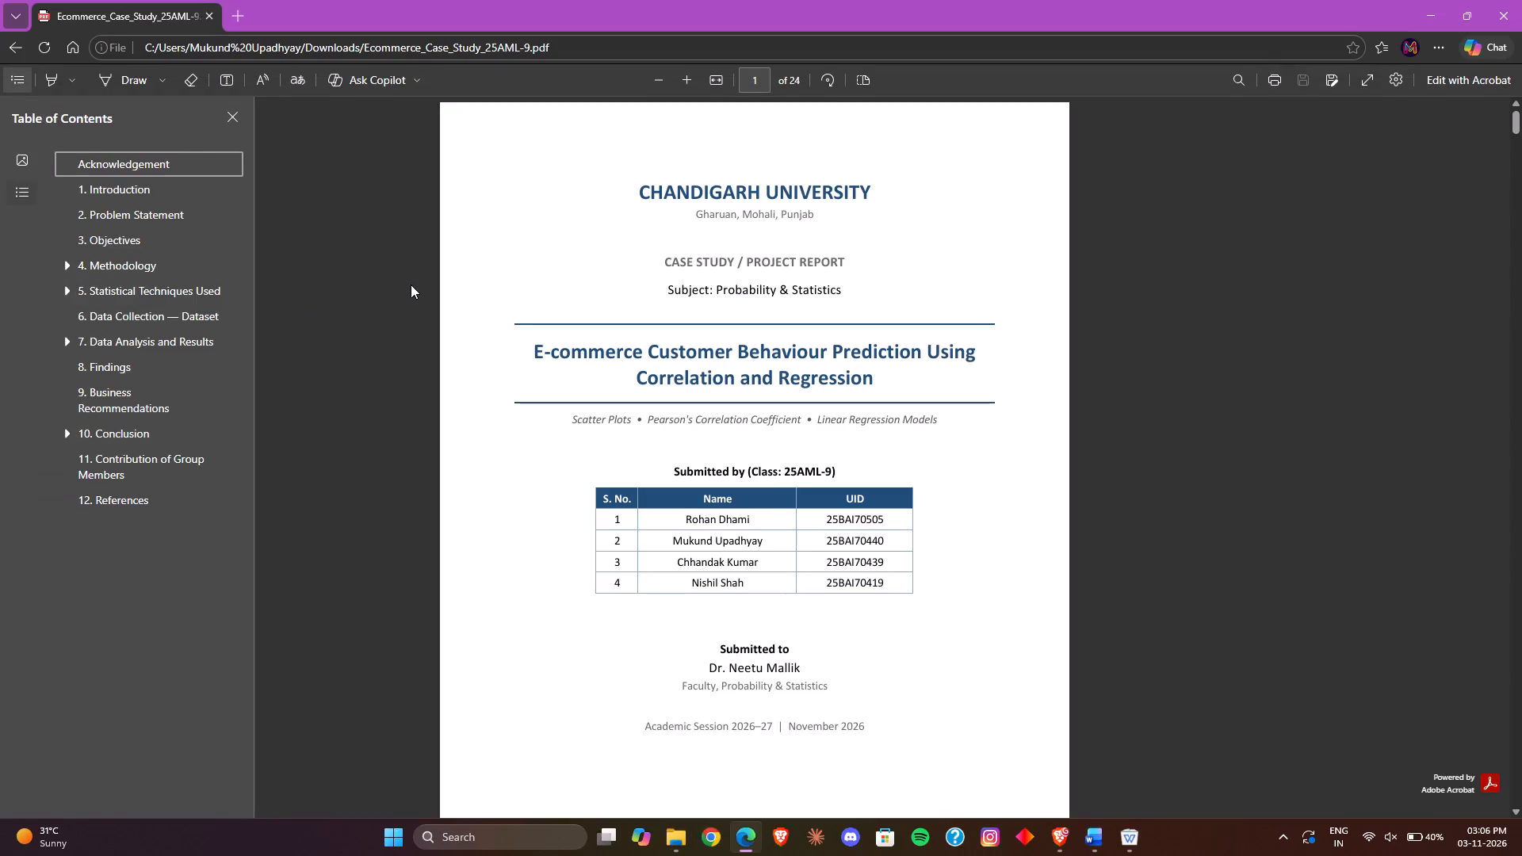
Hide the PDF's contents sidebar and check the layout of the cover page and the Acknowledgement page.
{"action": "left_click", "coordinate": [235, 120]}
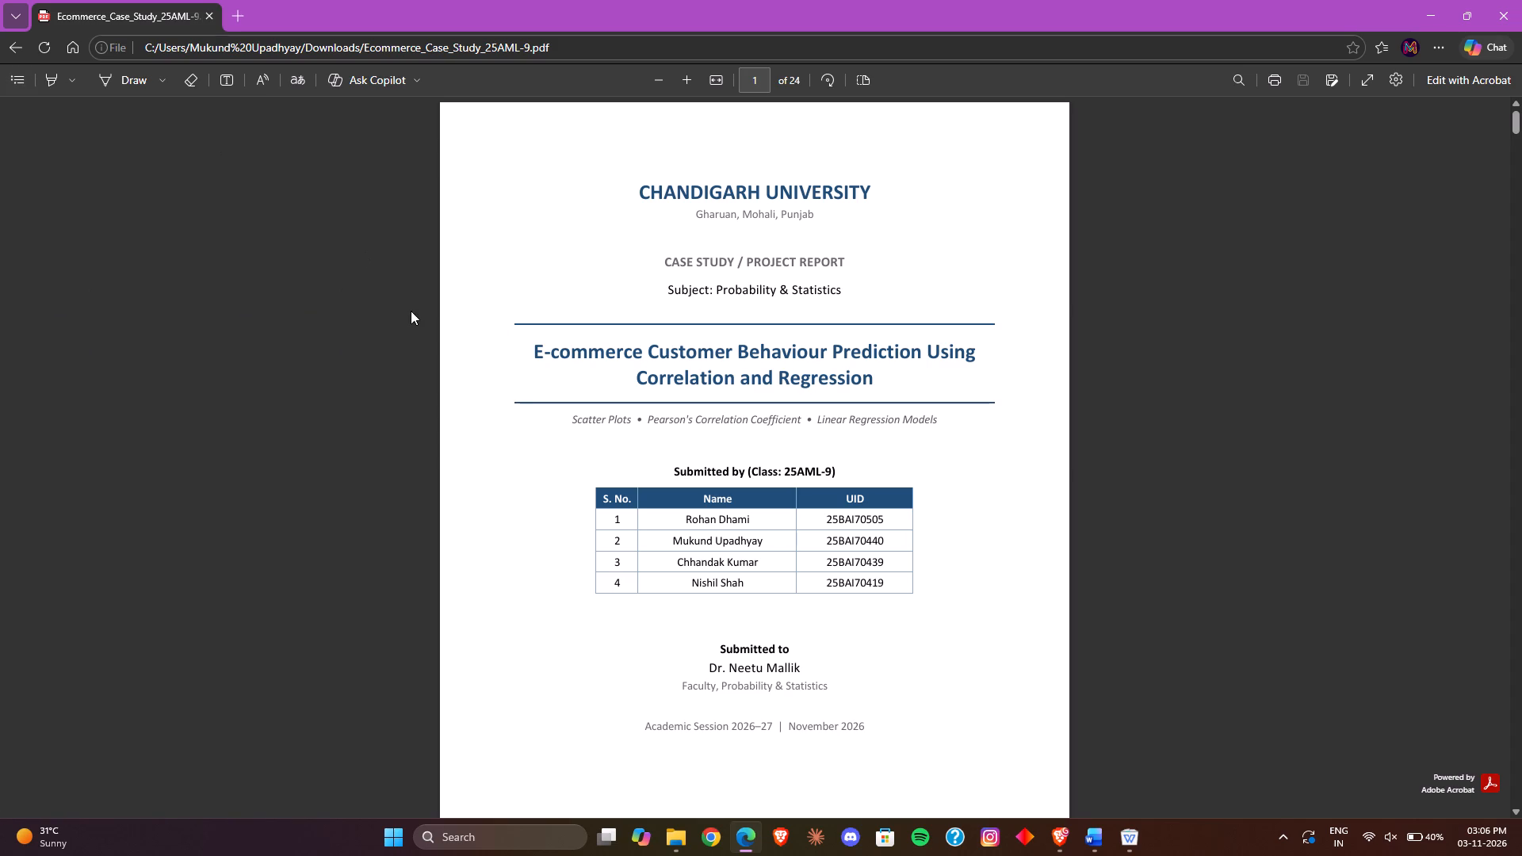
{"action": "key", "text": "Down"}
{"action": "key", "text": "Down"}
{"action": "key", "text": "Down"}
{"action": "key", "text": "Down"}
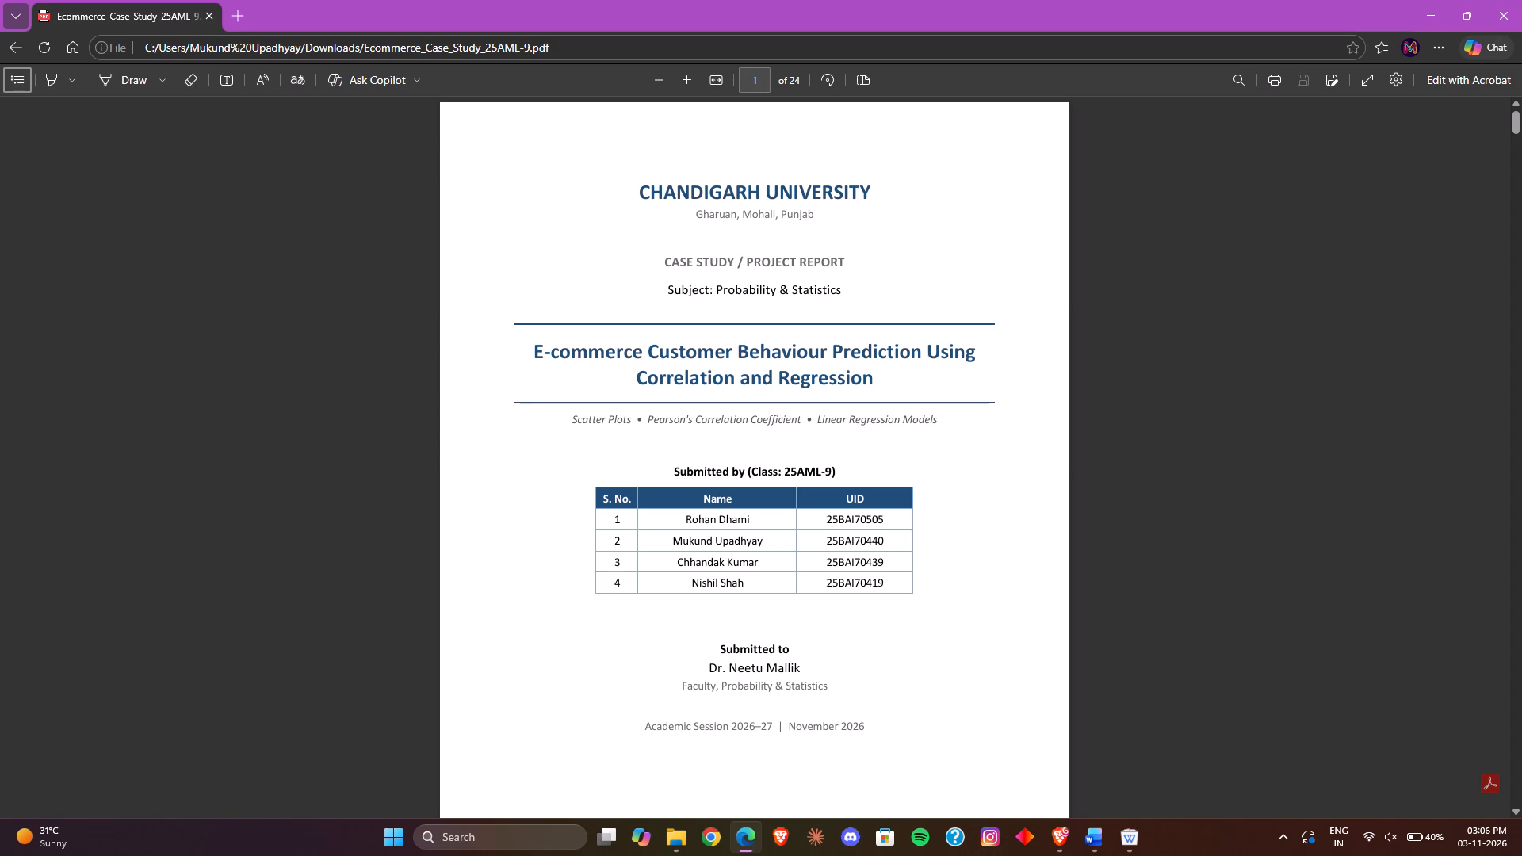
{"action": "scroll", "coordinate": [567, 423], "scroll_direction": "down", "scroll_amount": 3}
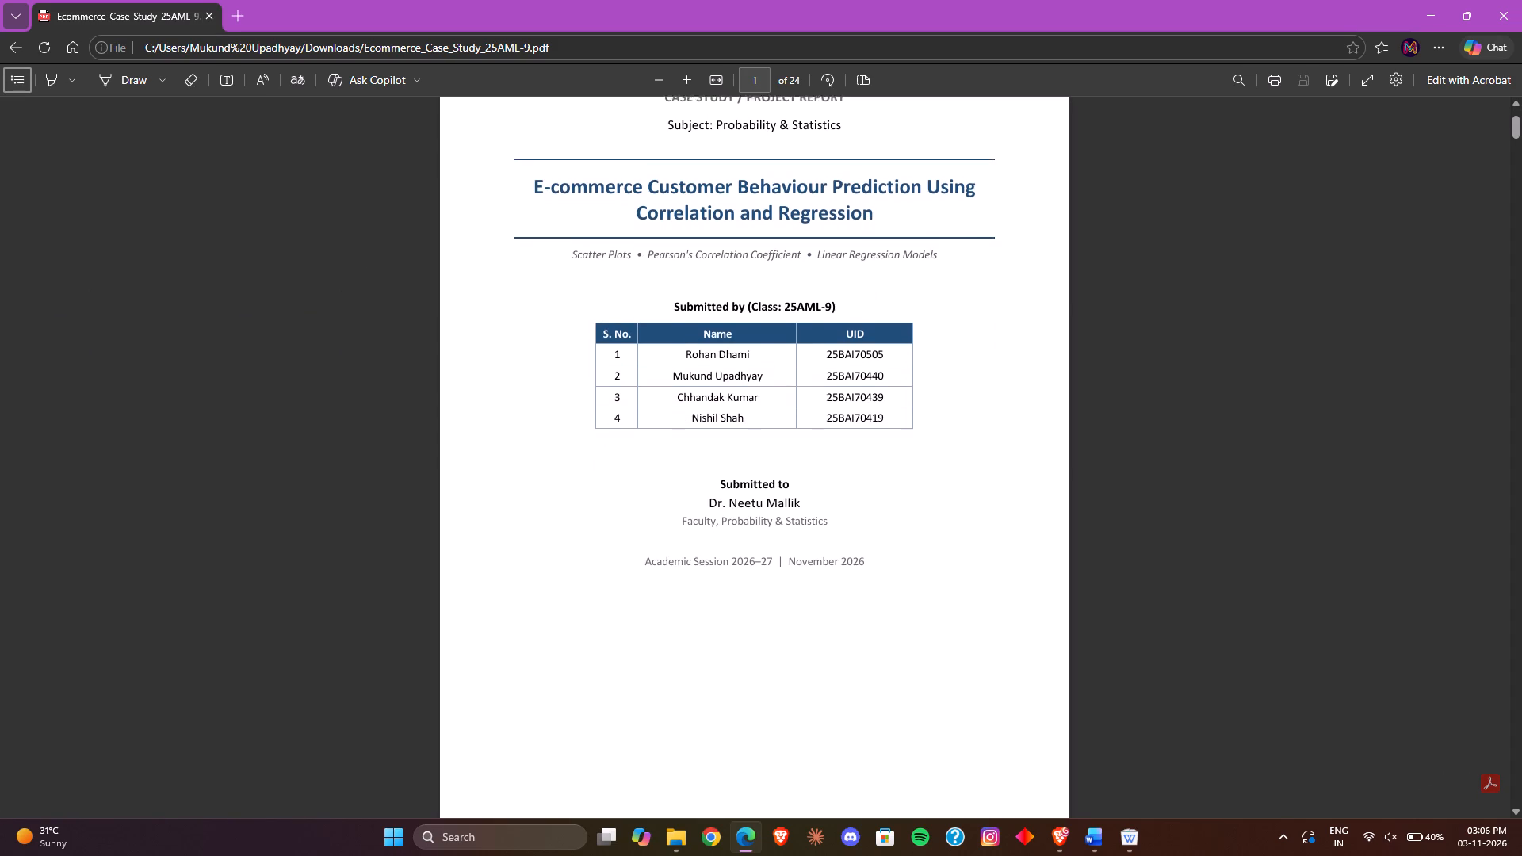
{"action": "scroll", "coordinate": [567, 423], "scroll_direction": "down", "scroll_amount": 5}
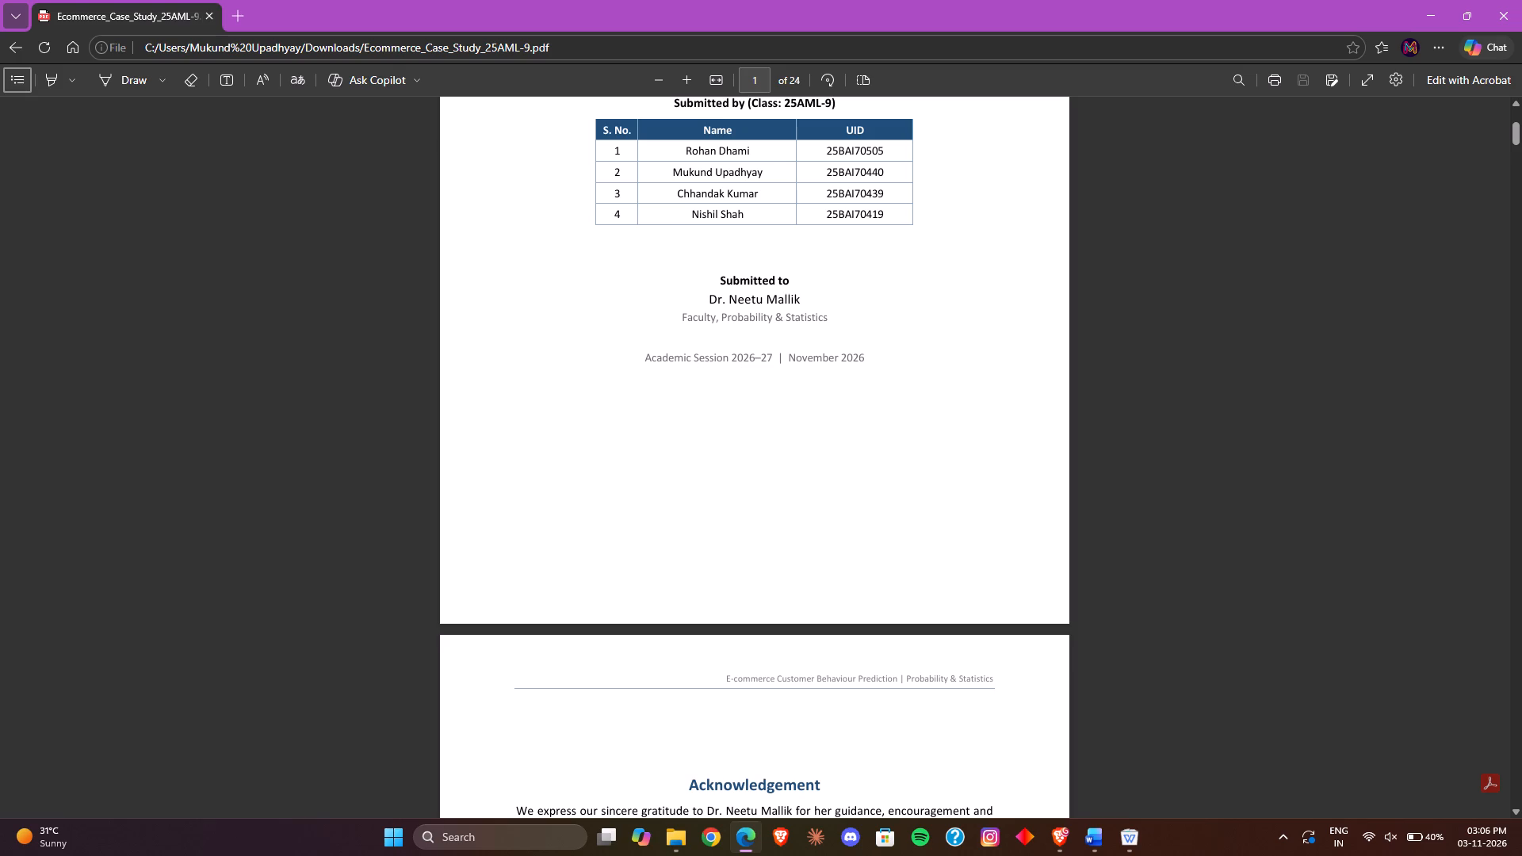
{"action": "scroll", "coordinate": [567, 423], "scroll_direction": "up", "scroll_amount": 6}
{"action": "scroll", "coordinate": [567, 423], "scroll_direction": "down", "scroll_amount": 11}
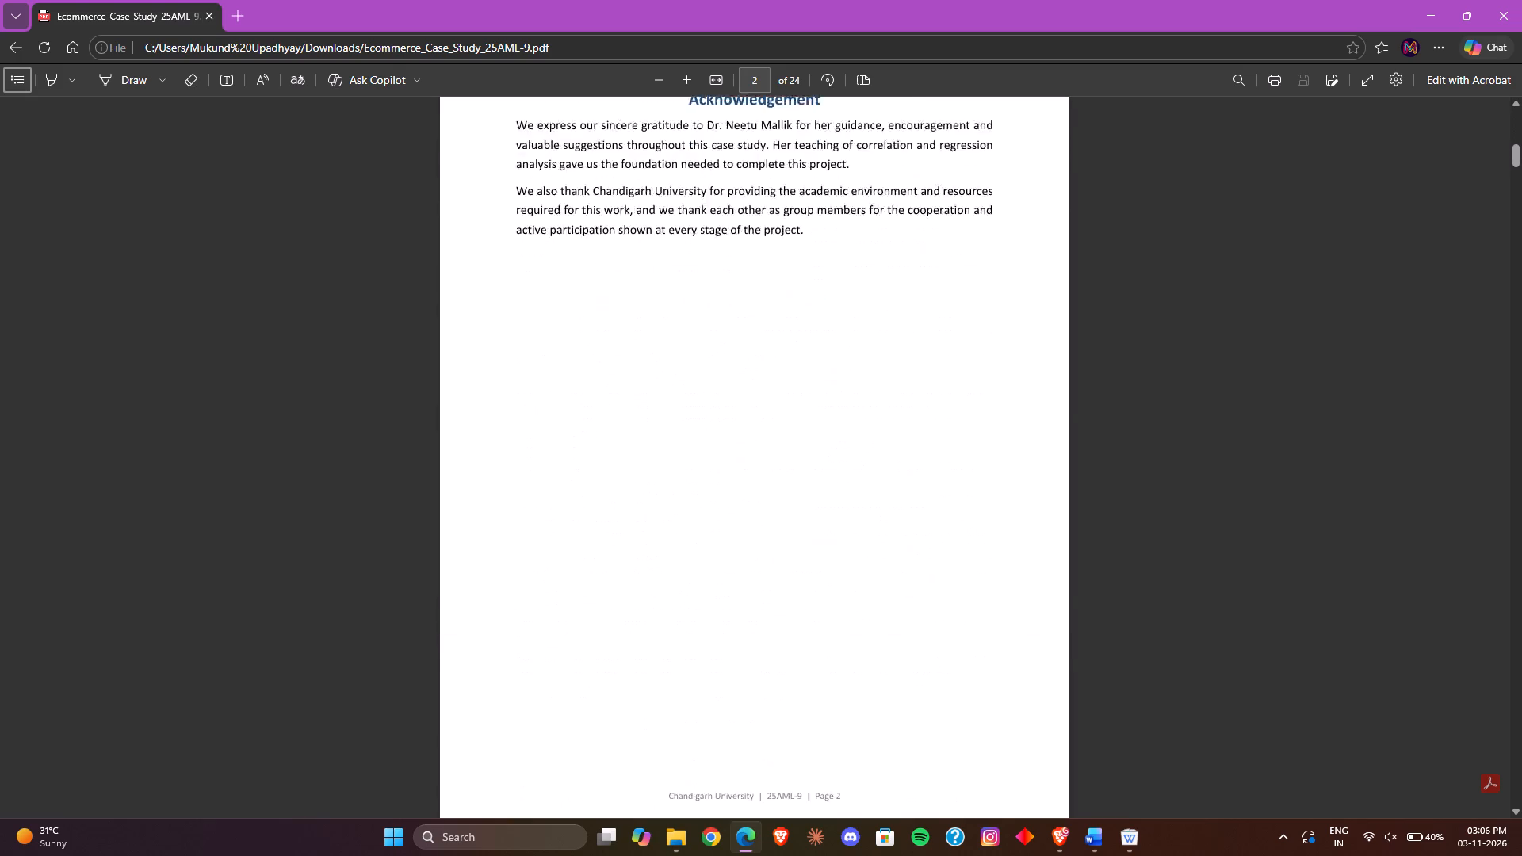
Examine the Table of Contents page in the exported PDF, checking its section entries and page numbers.
{"action": "scroll", "coordinate": [567, 423], "scroll_direction": "down", "scroll_amount": 6}
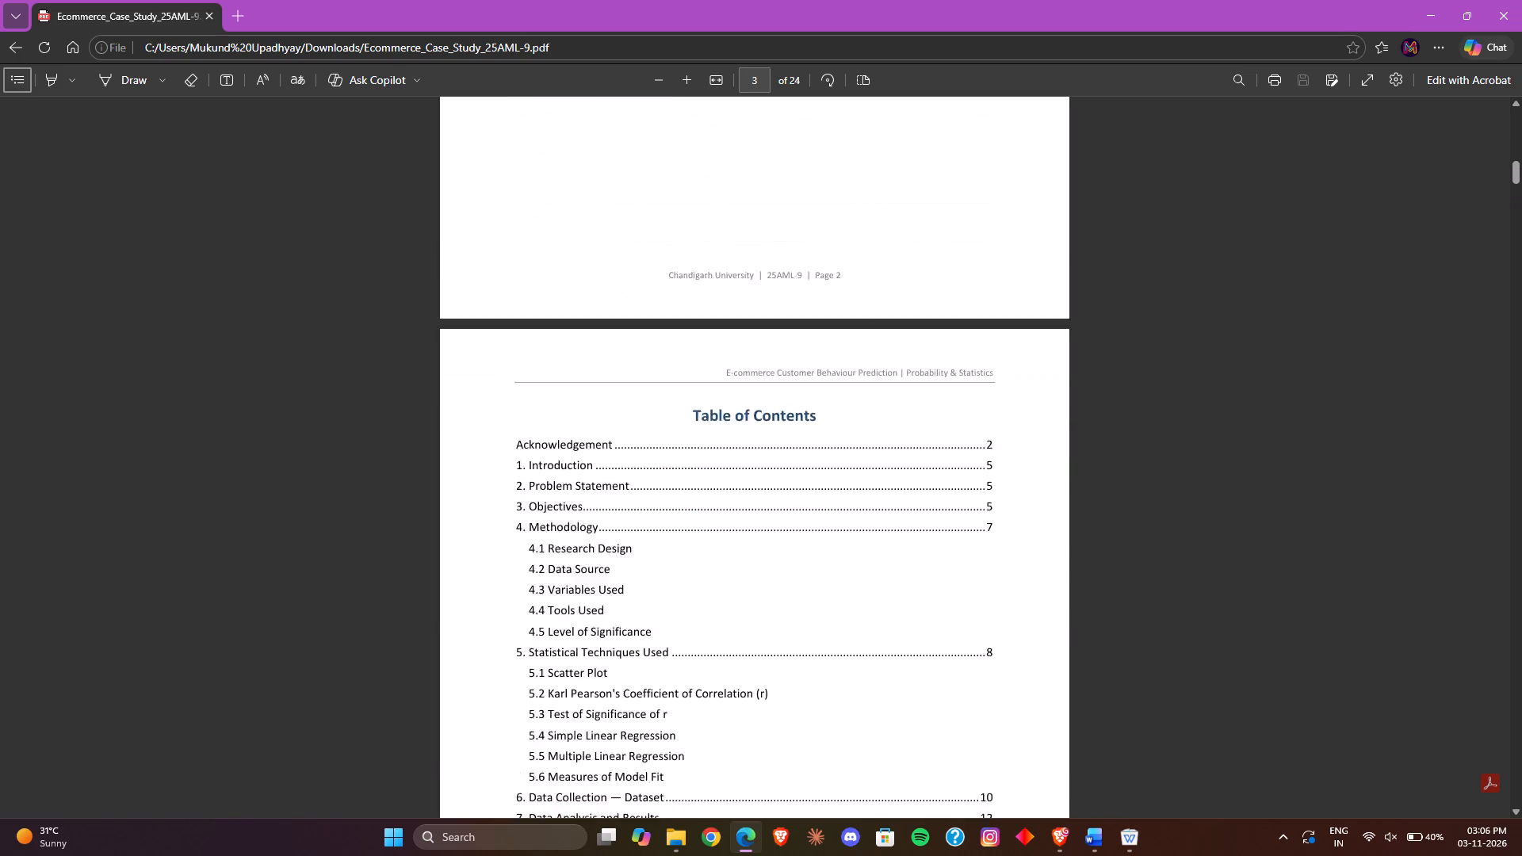
{"action": "scroll", "coordinate": [567, 423], "scroll_direction": "down", "scroll_amount": 2}
{"action": "scroll", "coordinate": [567, 423], "scroll_direction": "up", "scroll_amount": 8}
{"action": "scroll", "coordinate": [567, 423], "scroll_direction": "down", "scroll_amount": 1}
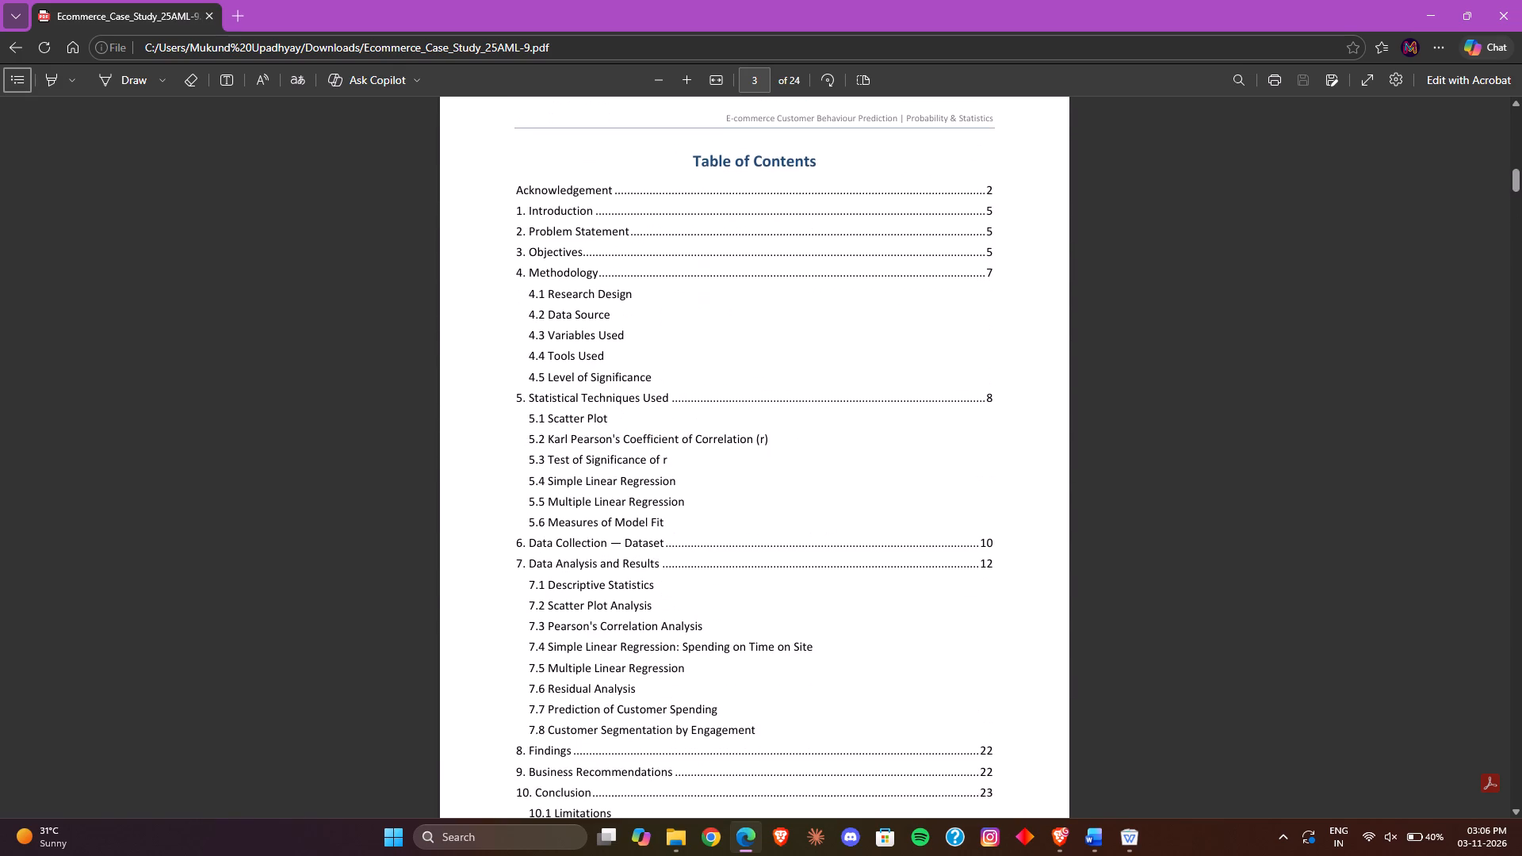
Check the remaining Table of Contents entries in the exported PDF, down to References.
{"action": "scroll", "coordinate": [567, 423], "scroll_direction": "down", "scroll_amount": 1}
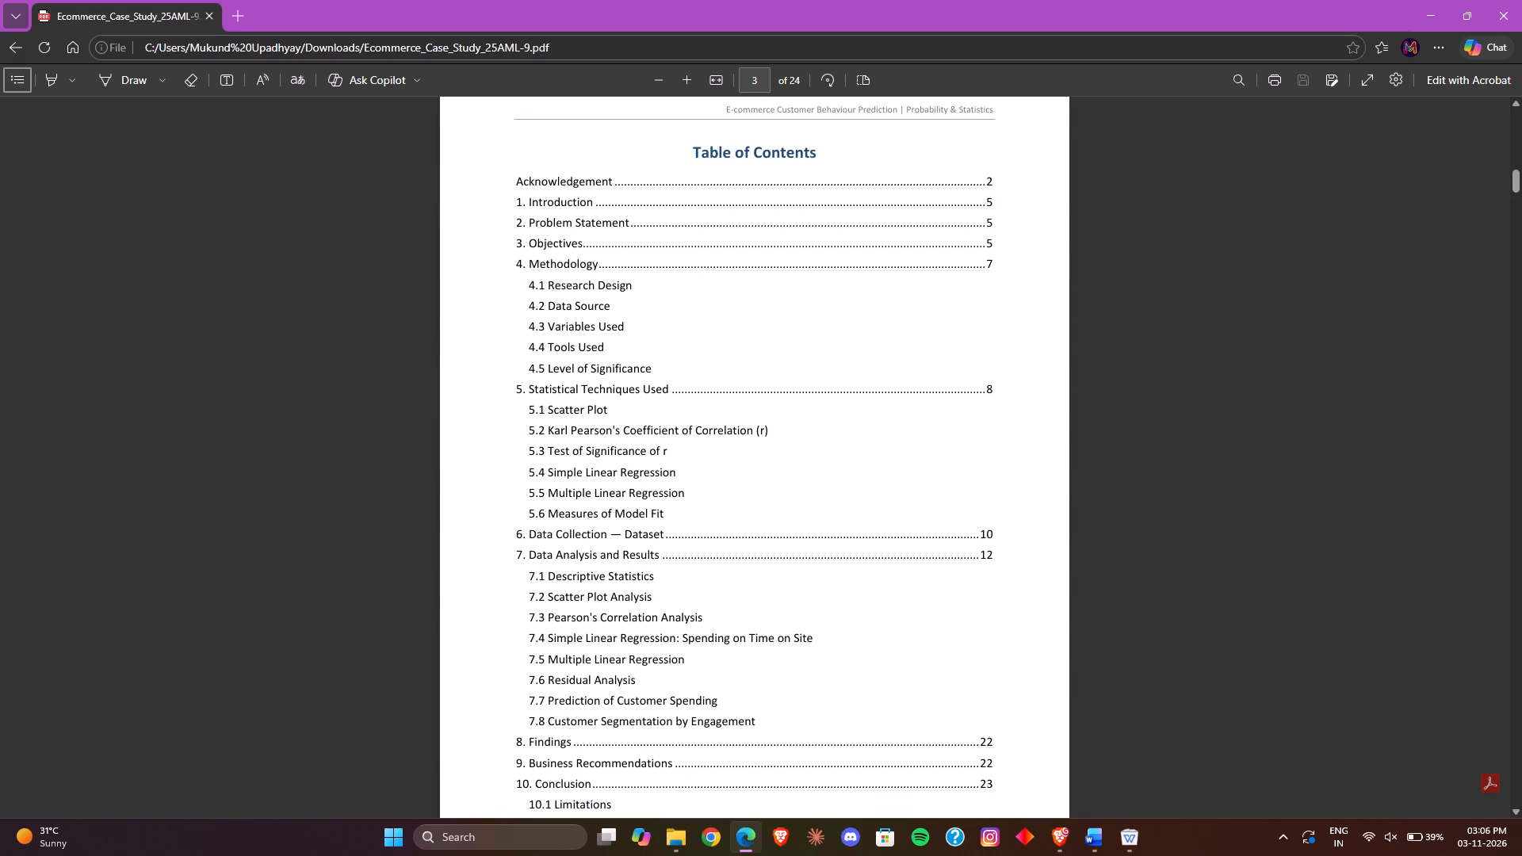
{"action": "scroll", "coordinate": [567, 423], "scroll_direction": "down", "scroll_amount": 1}
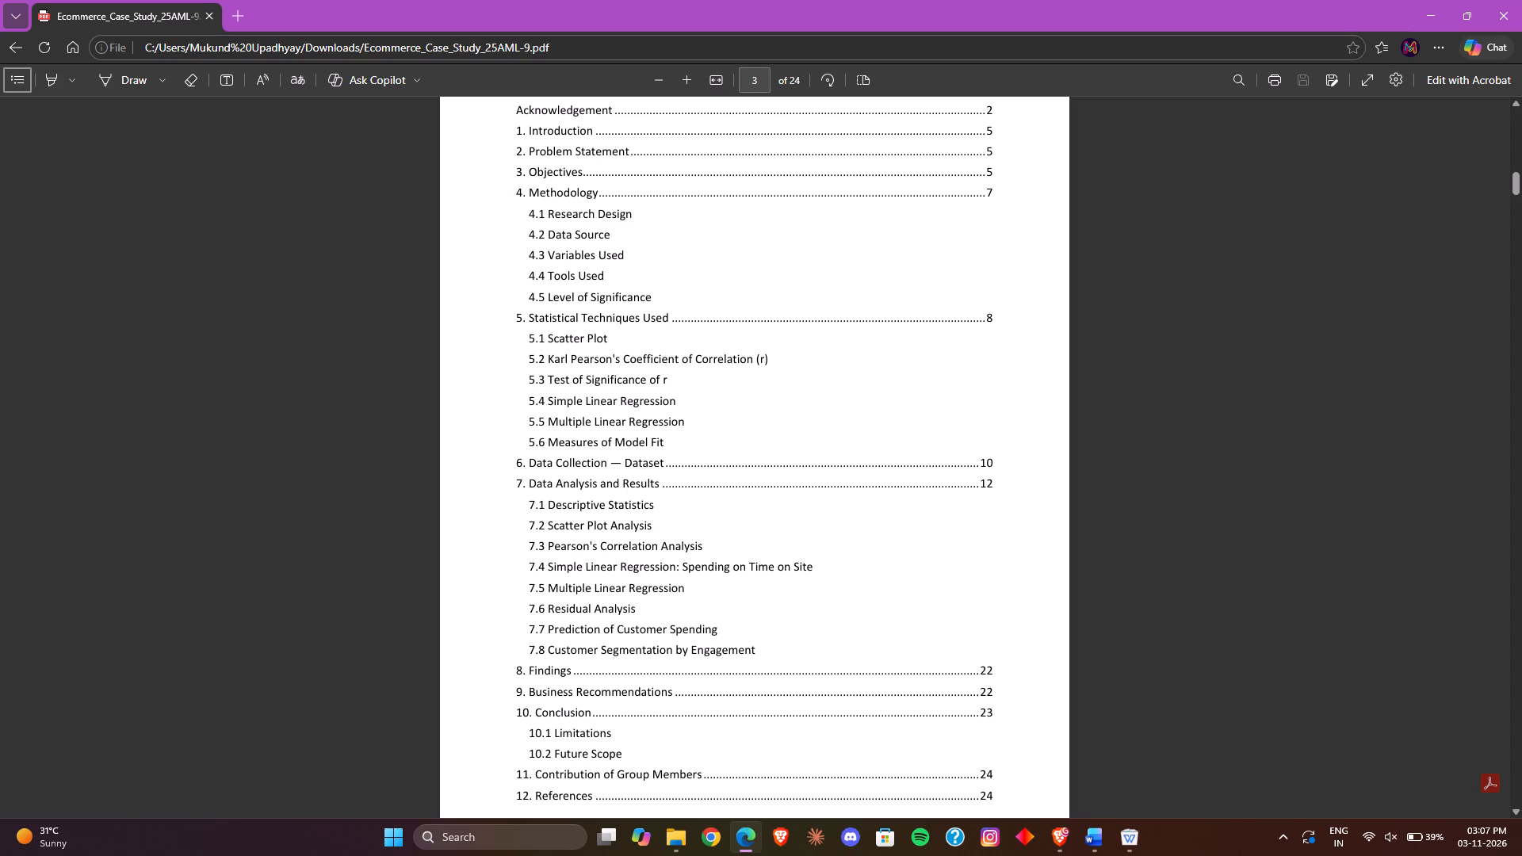
Close the exported PDF, the File Explorer window and the report in Word.
{"action": "key", "text": "alt+F4"}
{"action": "key", "text": "alt+F4"}
{"action": "key", "text": "alt+F4"}
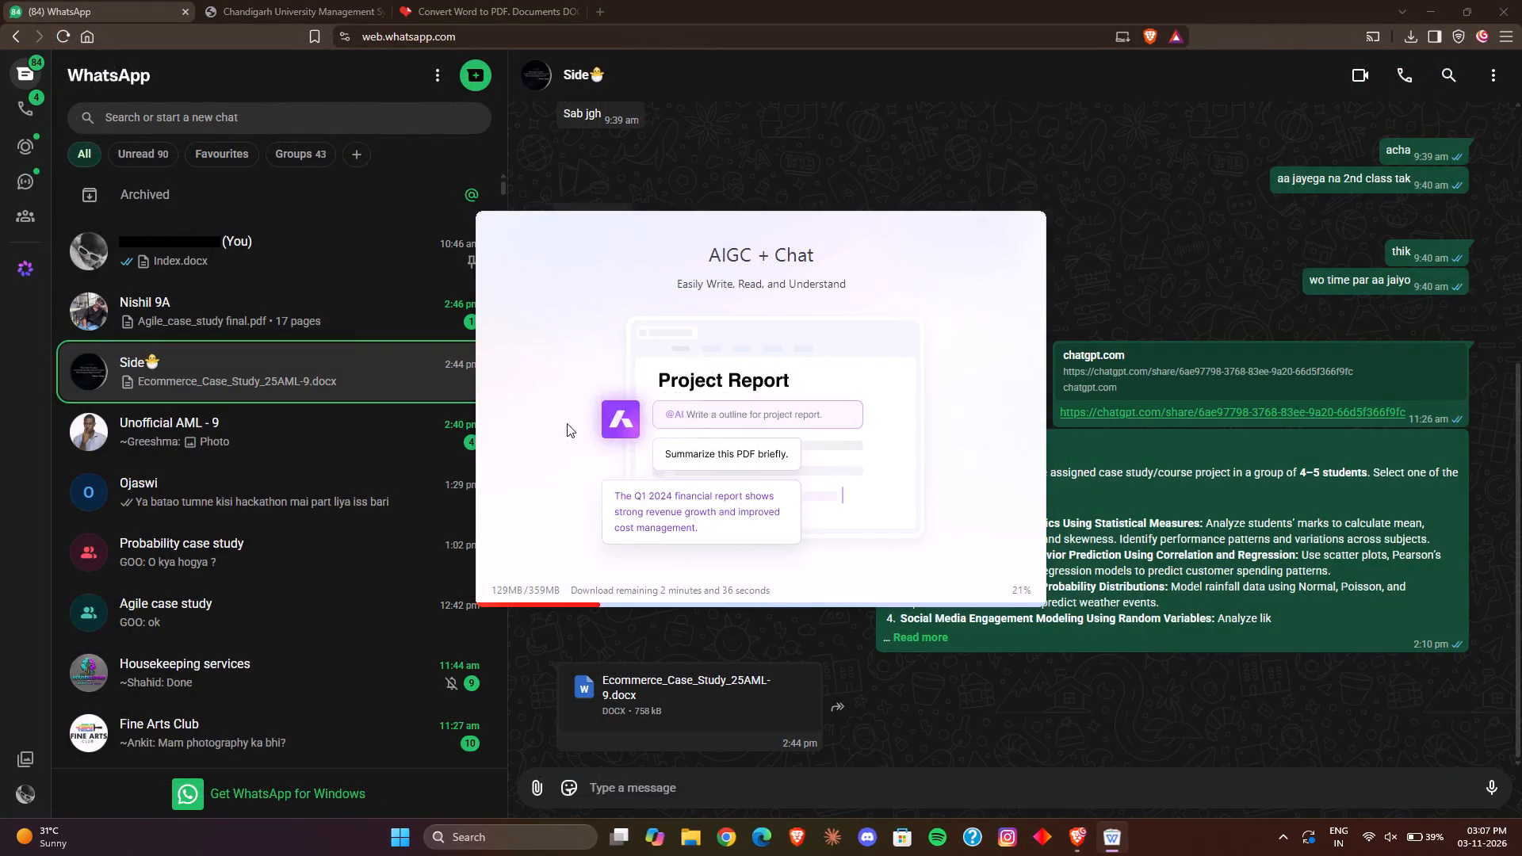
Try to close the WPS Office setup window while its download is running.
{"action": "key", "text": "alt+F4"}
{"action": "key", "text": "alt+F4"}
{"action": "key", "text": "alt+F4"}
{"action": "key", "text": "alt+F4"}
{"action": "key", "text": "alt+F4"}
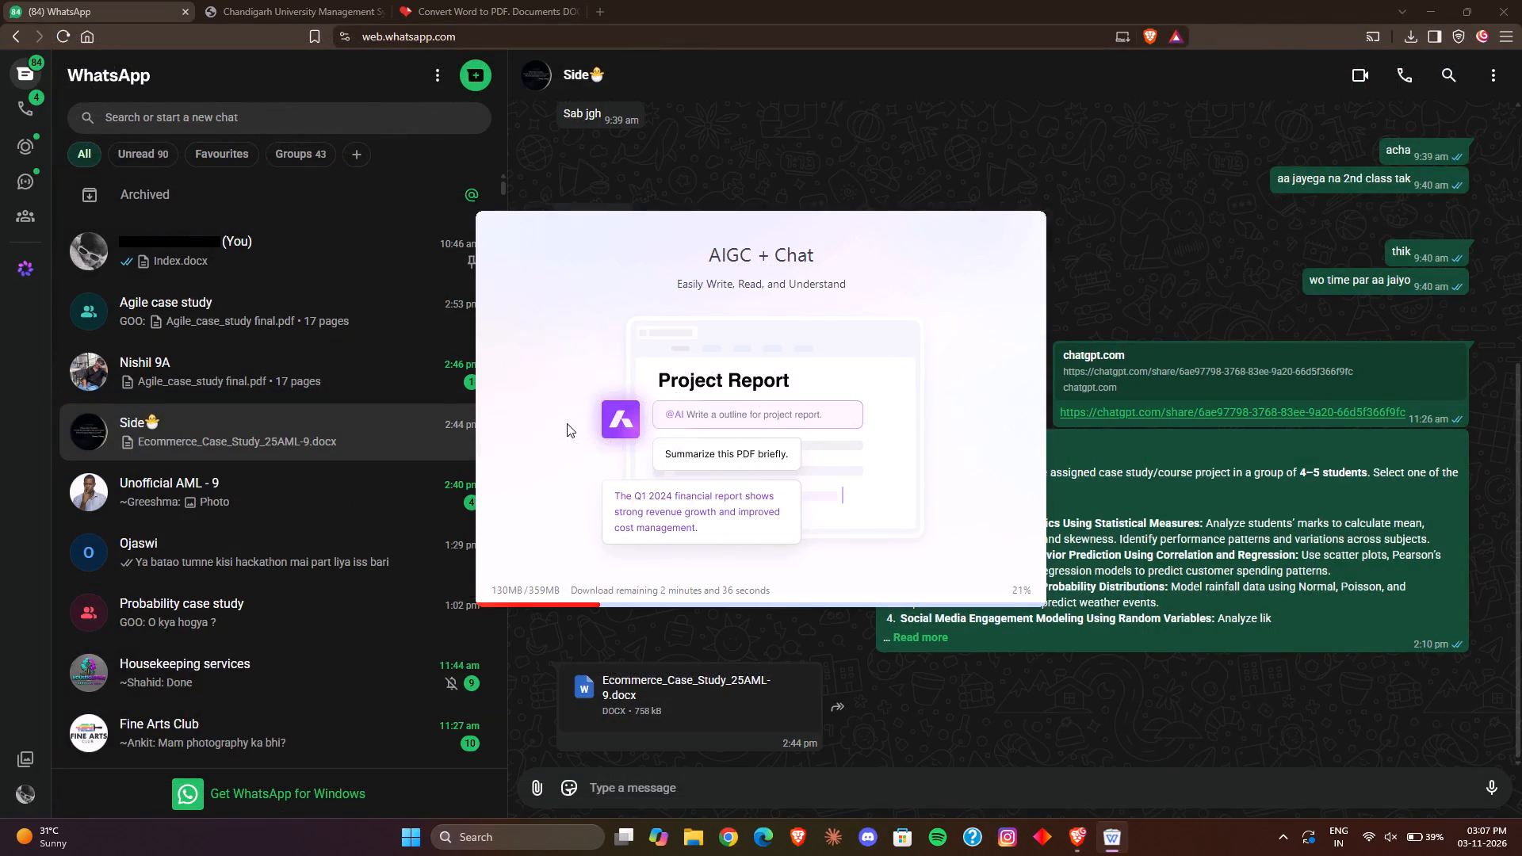
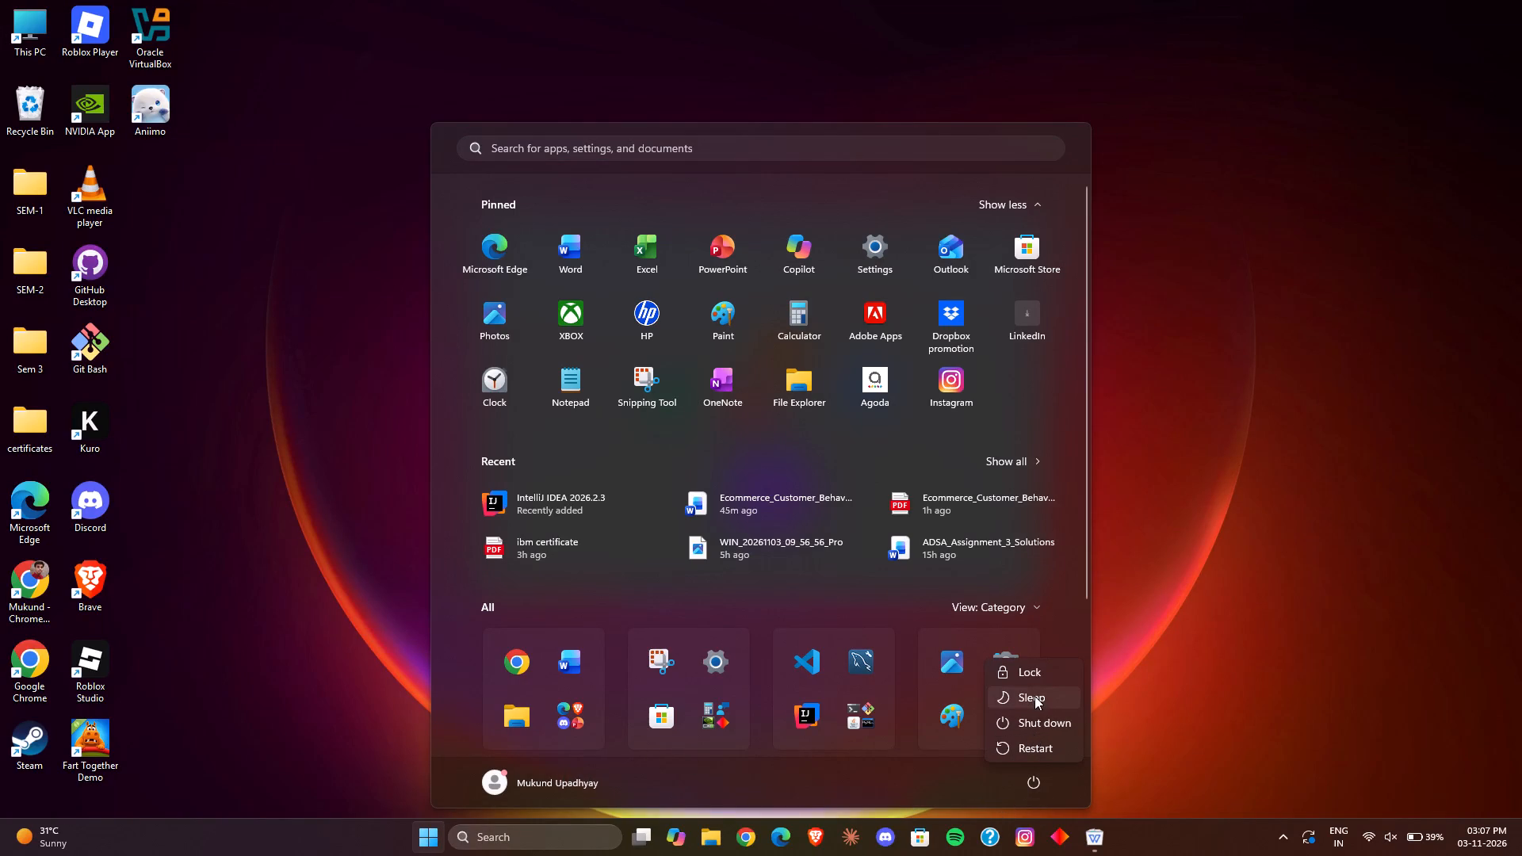
Put the computer to sleep.
{"action": "left_click", "coordinate": [1045, 697]}
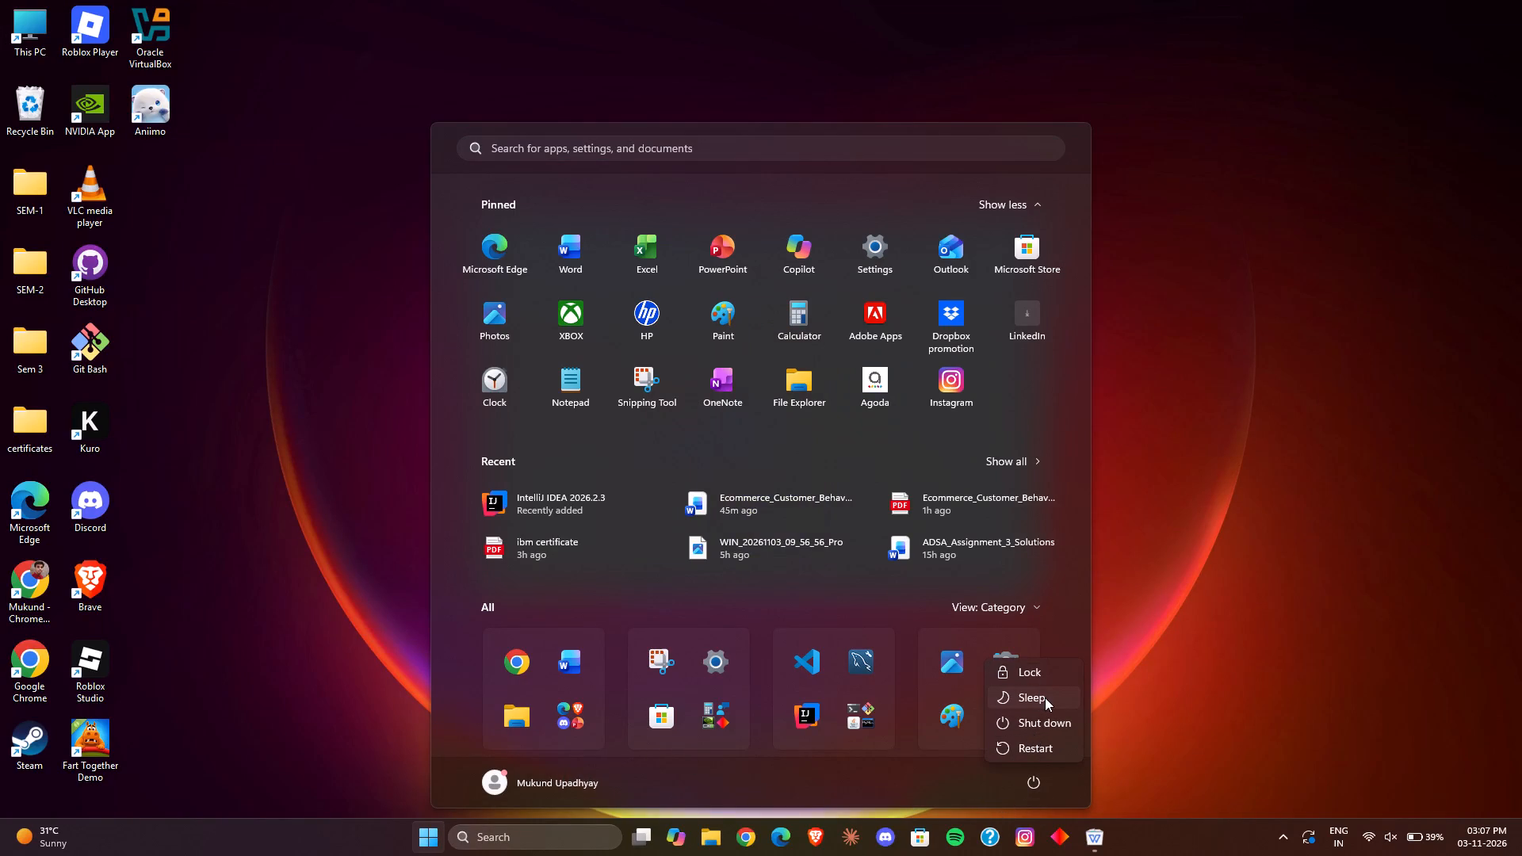